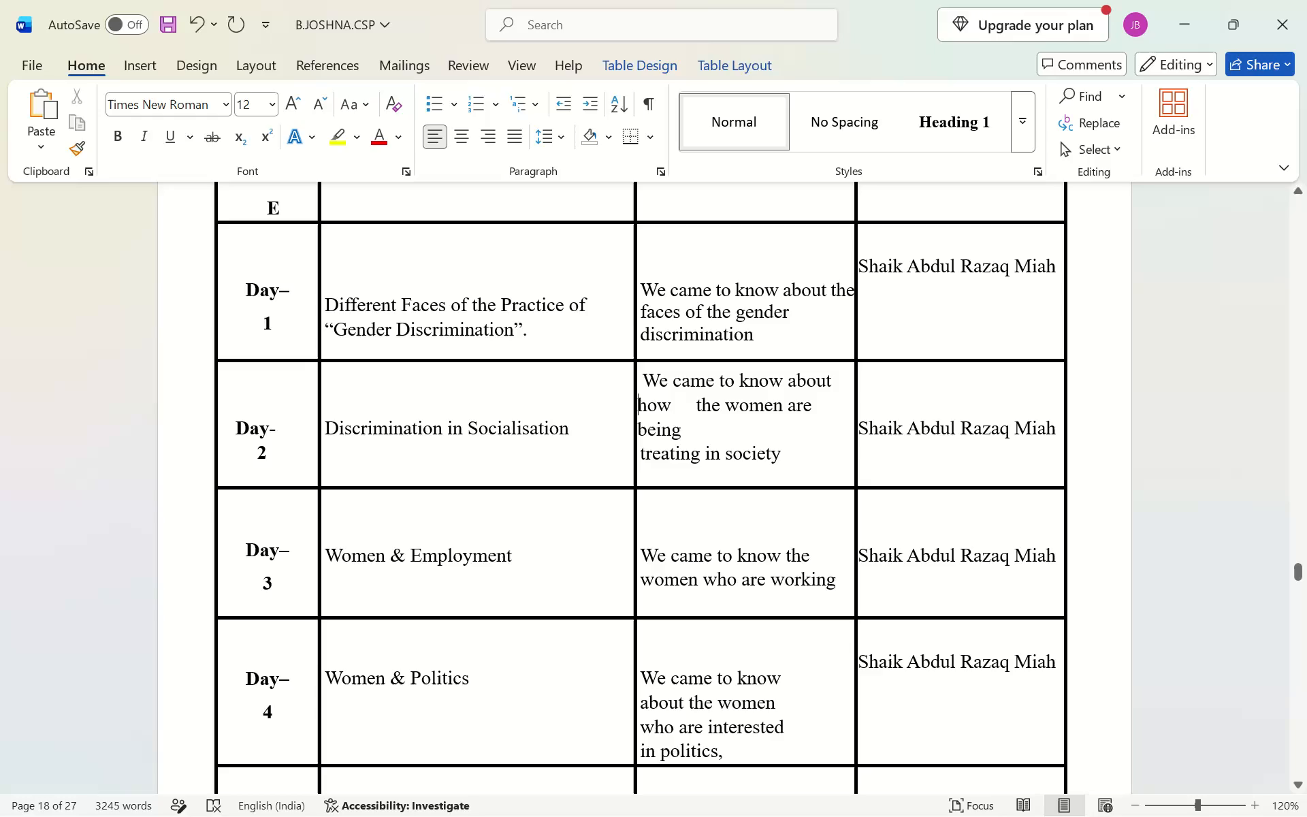
# Remove the blank space above the learning outcome text in the Day-3 row of the activity log.
pyautogui.click(644, 547)
pyautogui.press('BackSpace')
pyautogui.press('BackSpace')
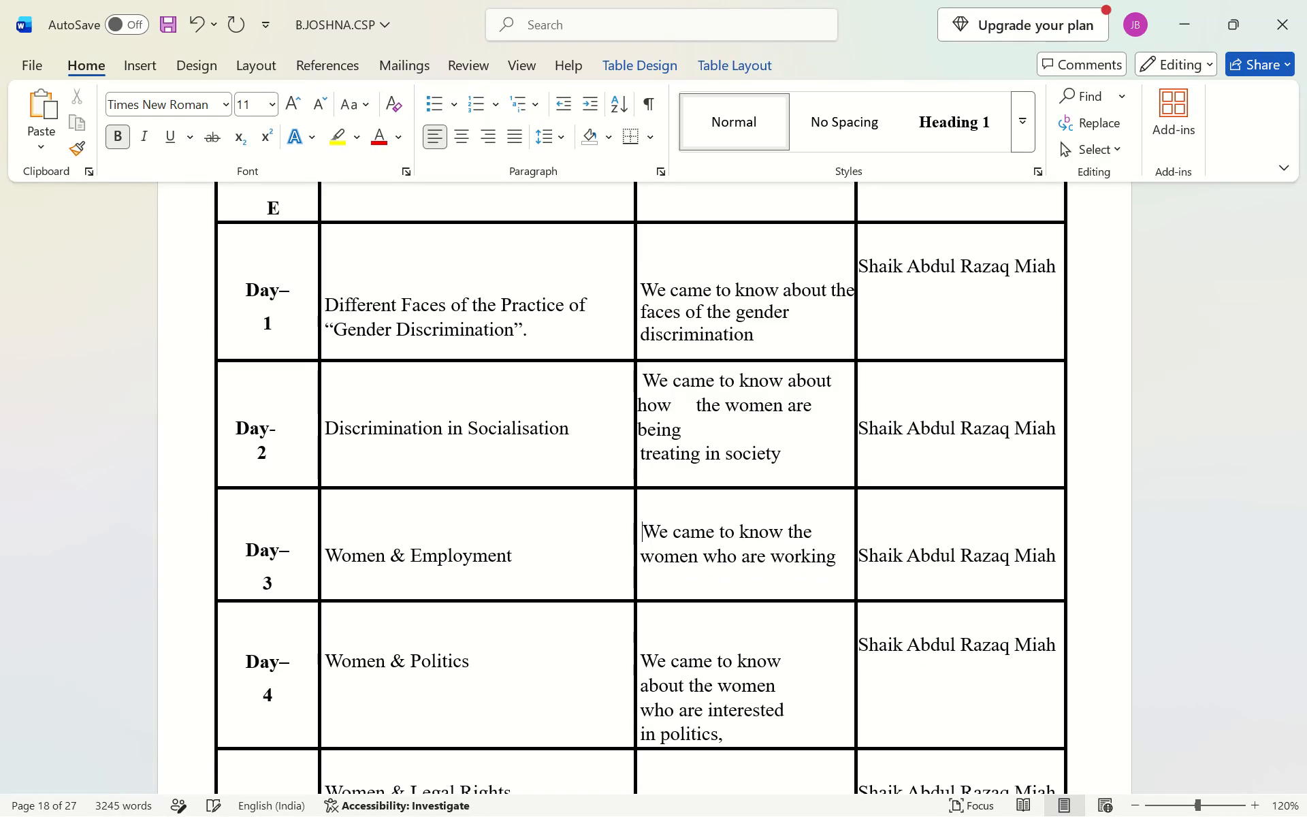
pyautogui.press('BackSpace')
pyautogui.press('BackSpace')
pyautogui.press('BackSpace')
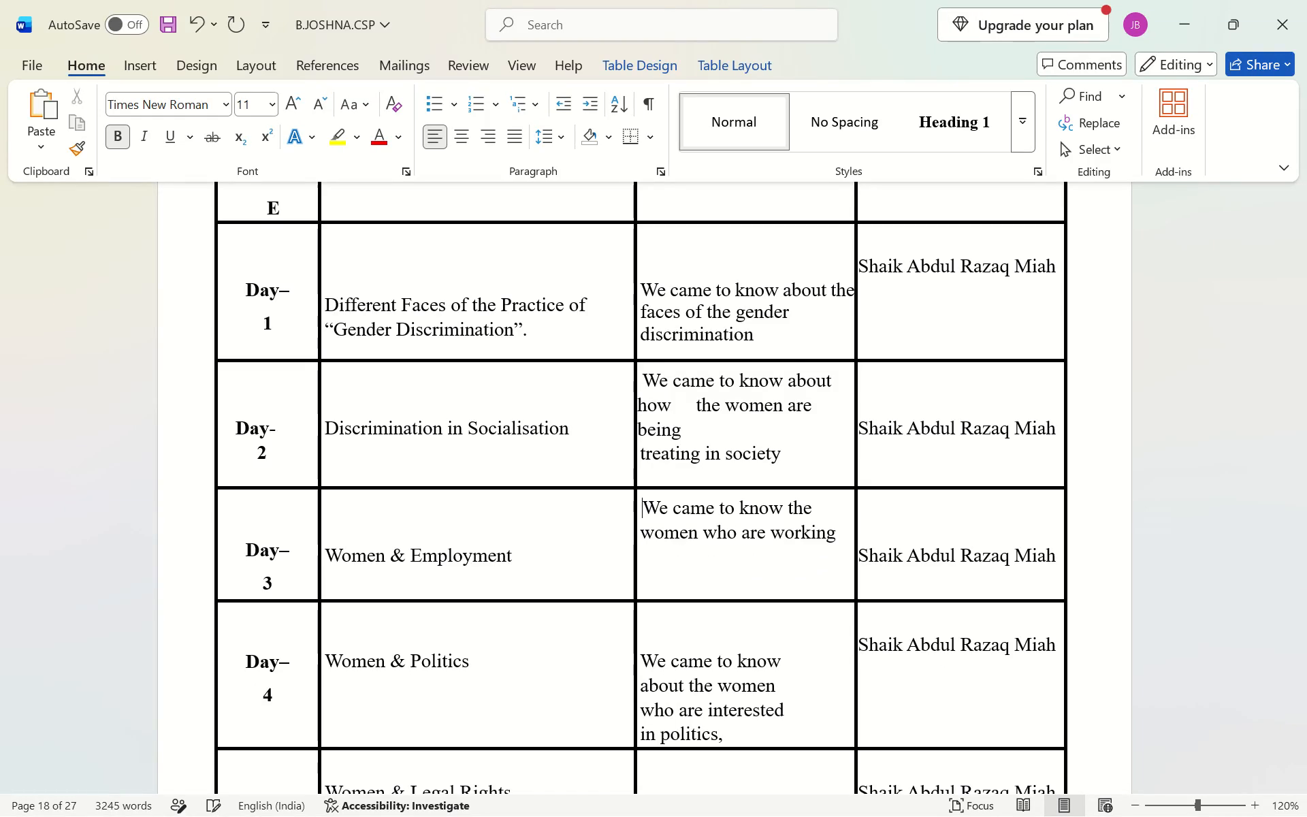
# Remove the blank space above the learning outcome text in the Day-4 row of the activity log.
pyautogui.scroll(-1, 644, 547)
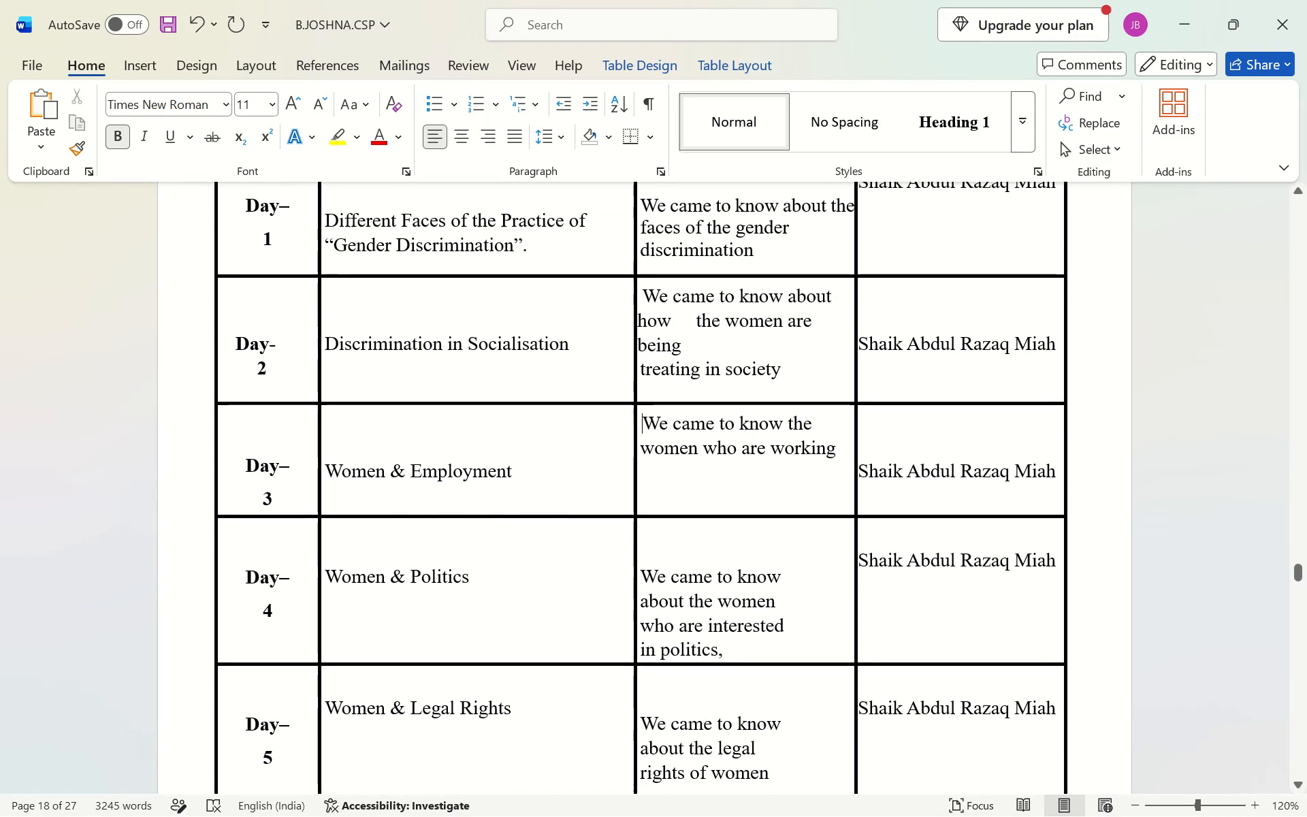
pyautogui.click(643, 575)
pyautogui.press('BackSpace')
pyautogui.press('BackSpace')
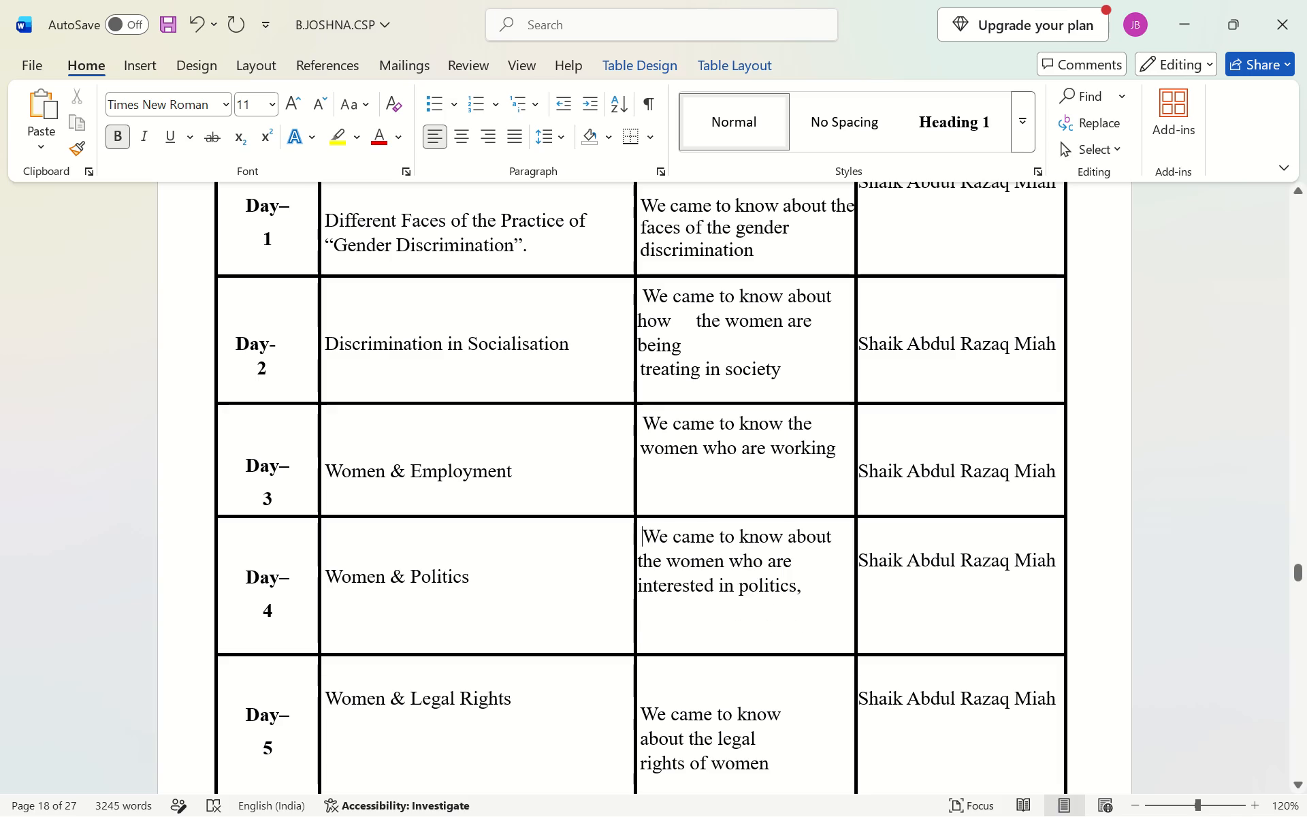
# Collapse the WEEKLY REPORT heading below the Day-6 row and push it onto the next page with two line breaks.
pyautogui.scroll(-2, 645, 623)
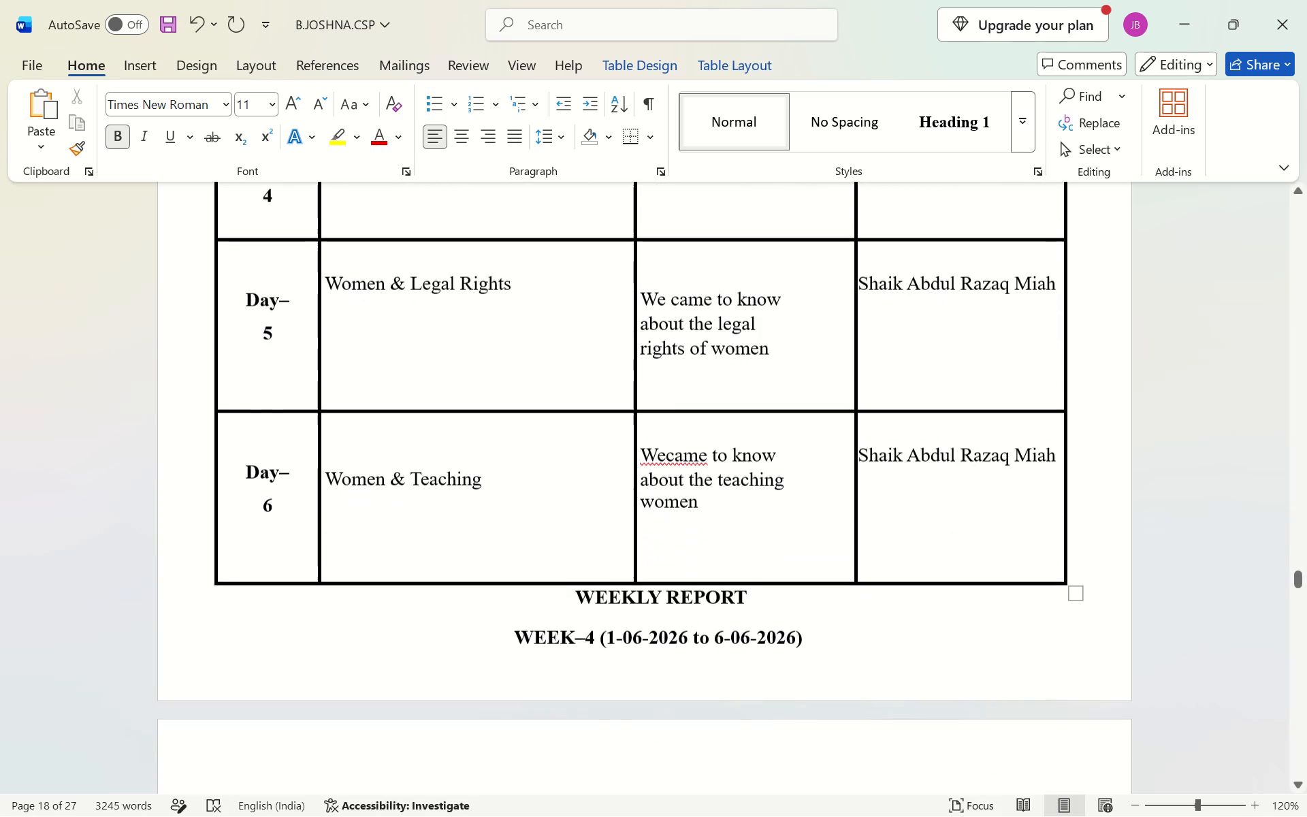
pyautogui.scroll(-1, 677, 631)
pyautogui.click(570, 590)
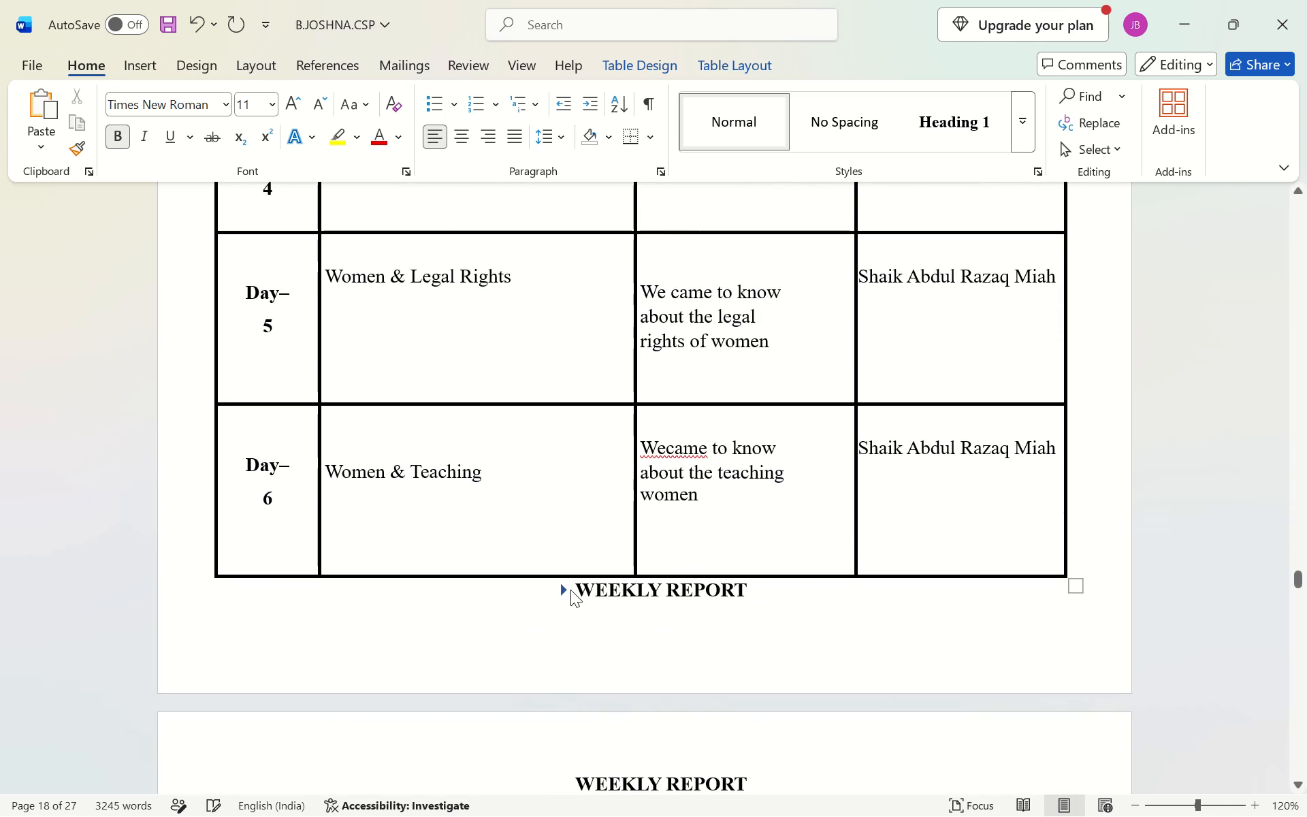
pyautogui.click(575, 584)
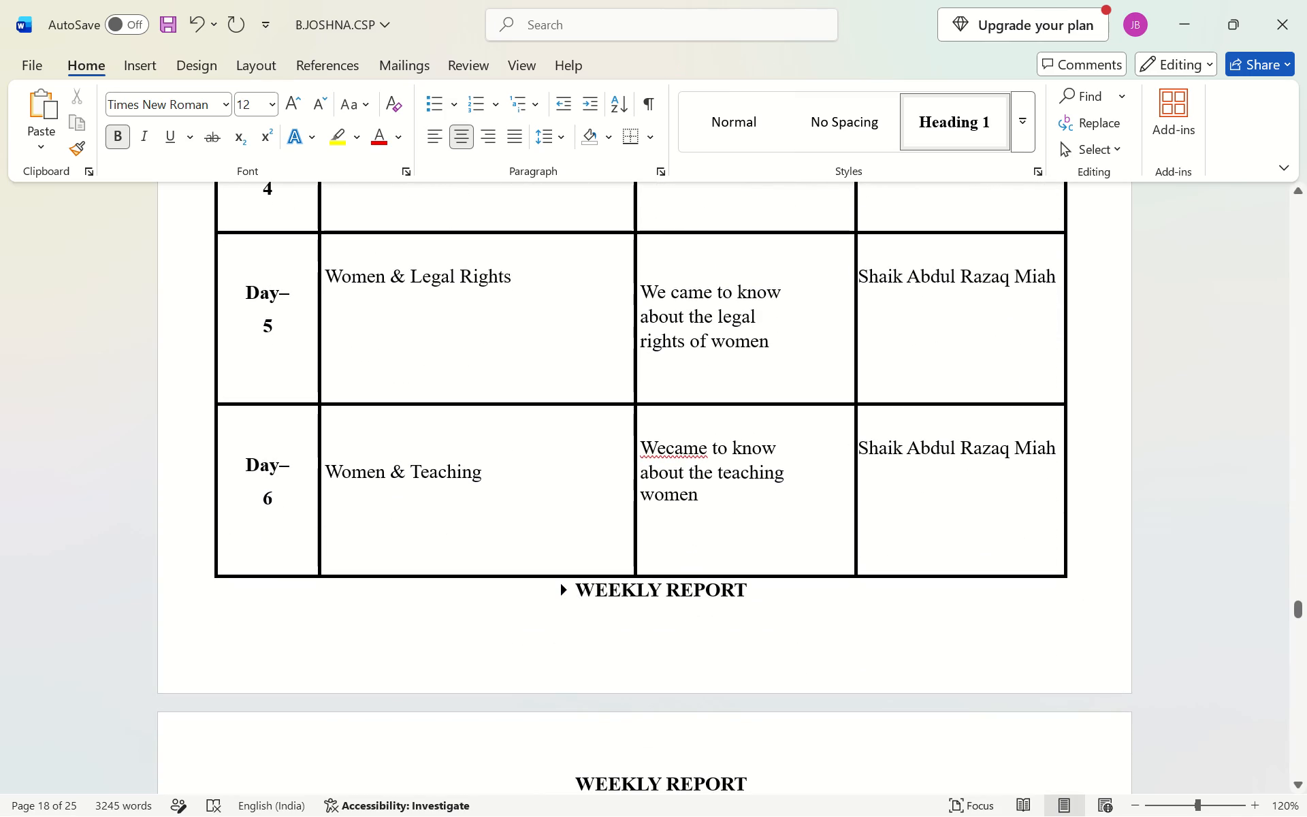
pyautogui.press('Return')
pyautogui.press('Return')
# Delete the collapsed WEEKLY REPORT heading directly above the Week-5 report's own heading.
pyautogui.scroll(-1, 575, 584)
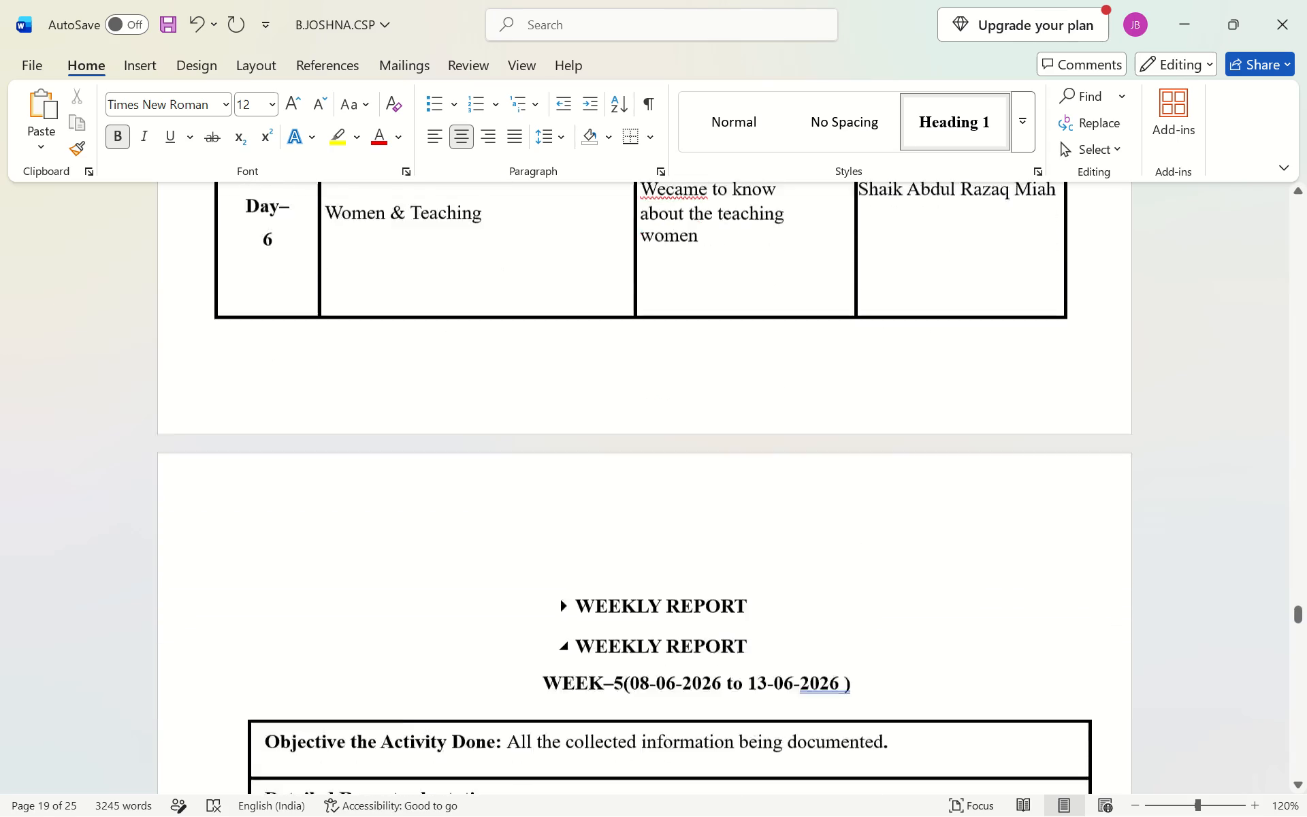
pyautogui.scroll(-2, 575, 584)
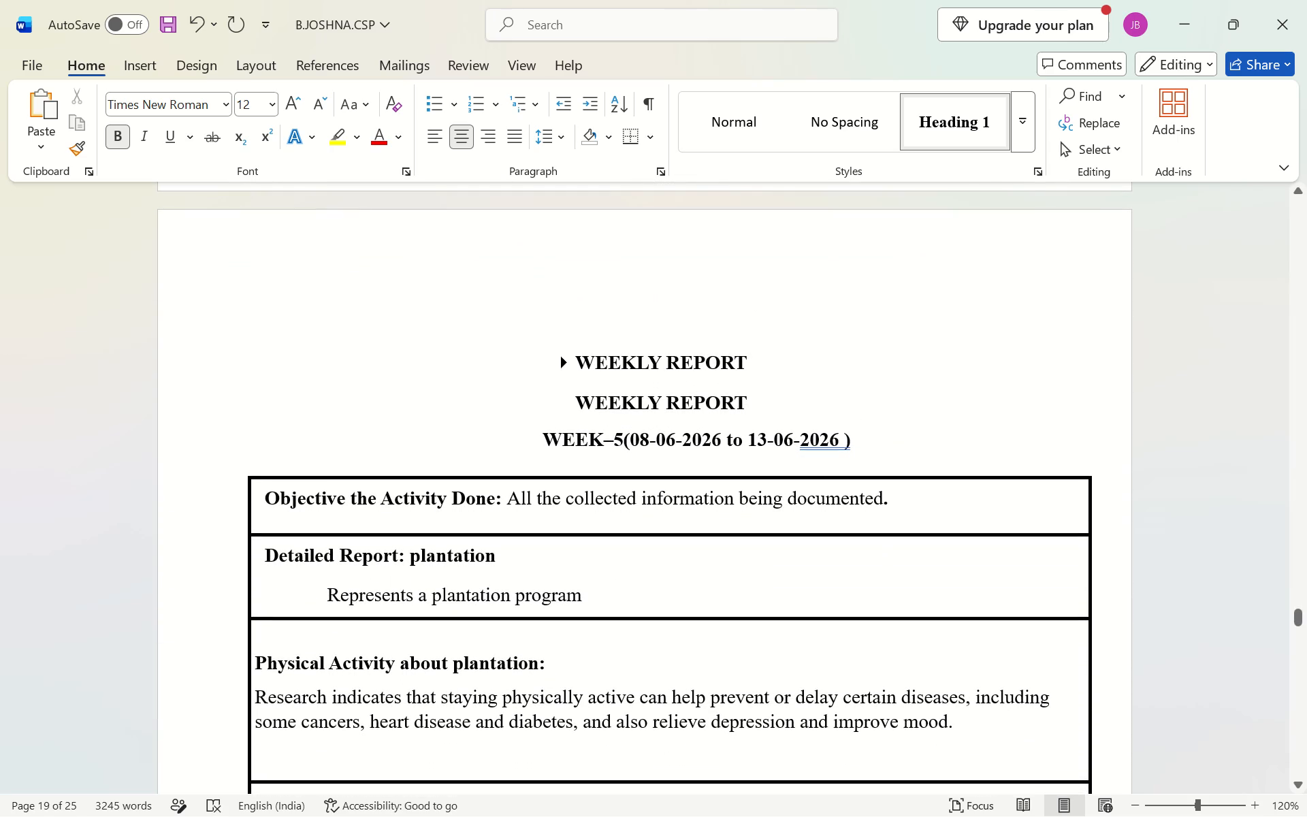
pyautogui.moveTo(583, 359); pyautogui.dragTo(690, 347)
pyautogui.moveTo(690, 347); pyautogui.dragTo(848, 363)
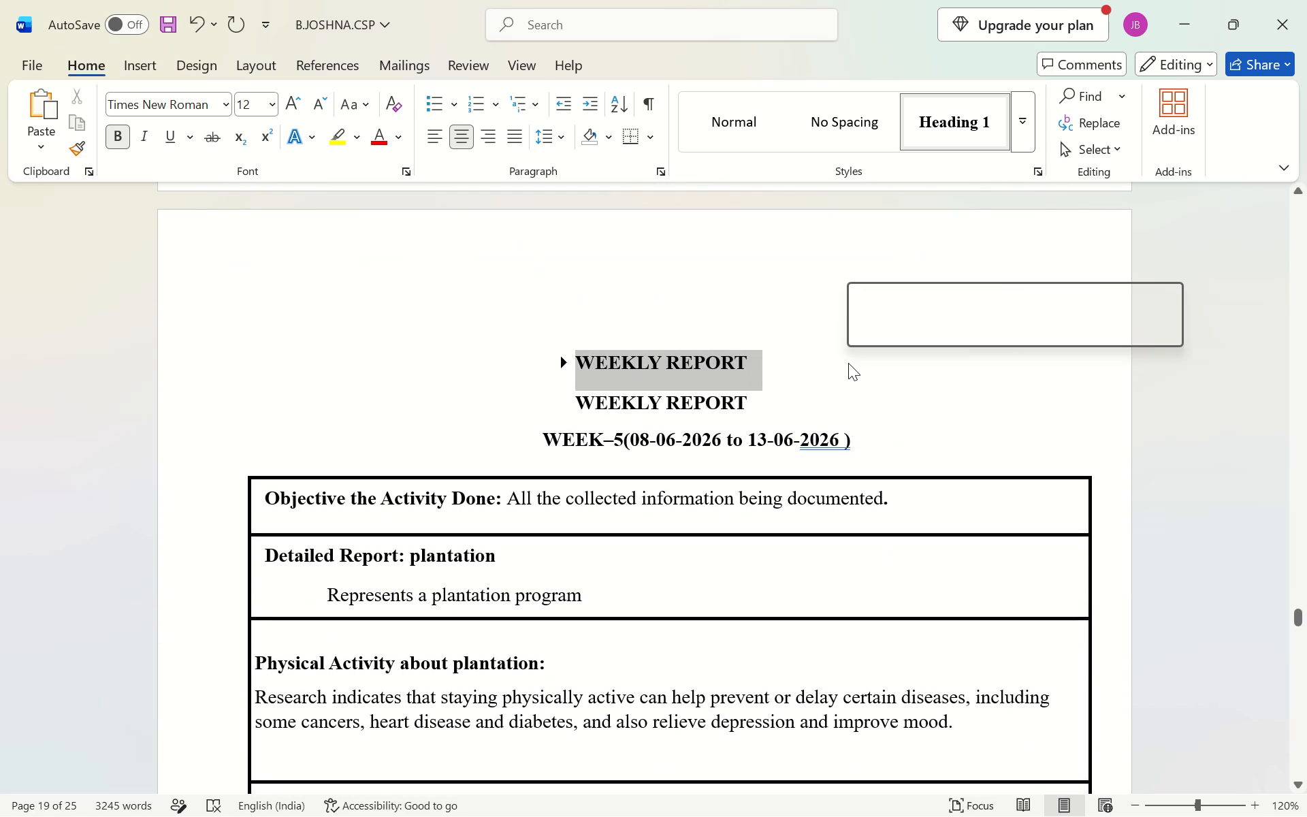
pyautogui.press('BackSpace')
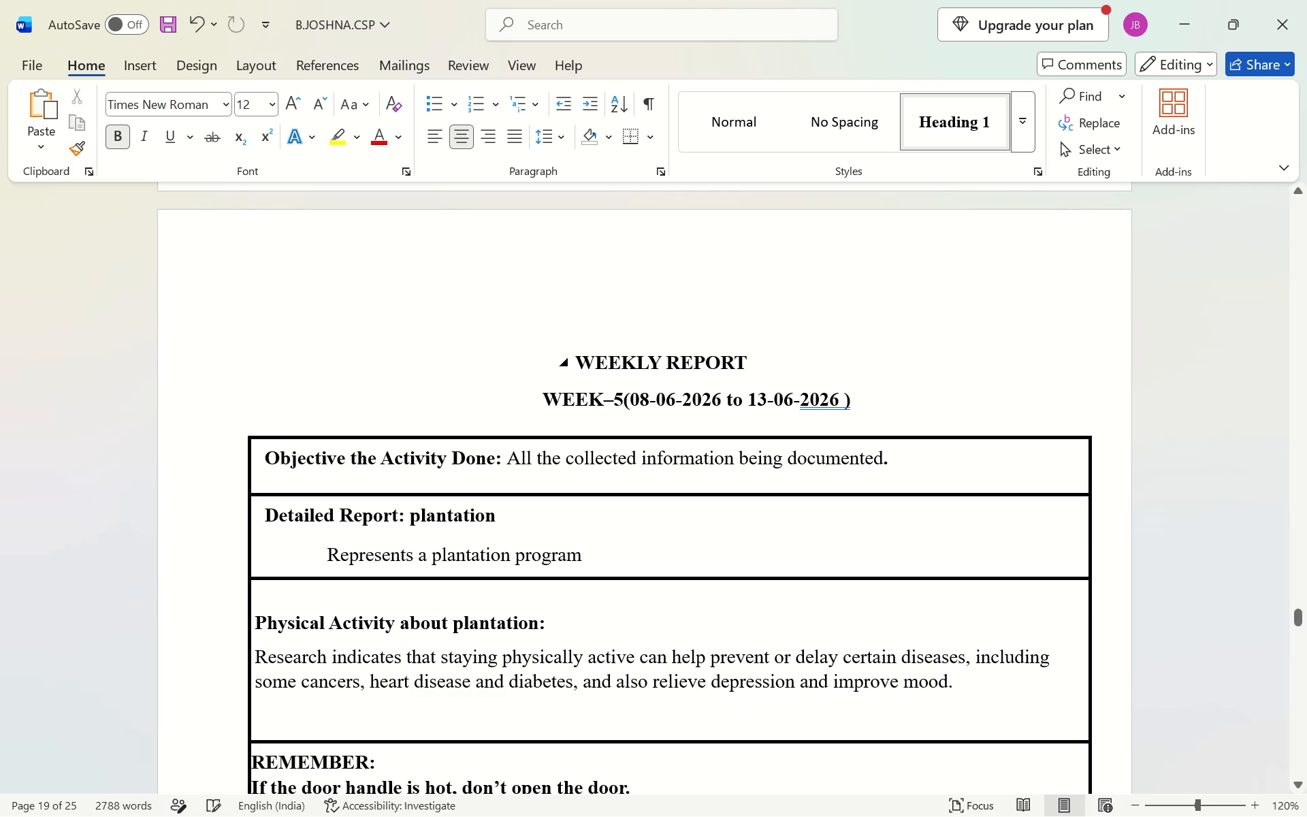
# Review the Week-5 report, the Chapter 5 outcomes and the closing student details and photo pages.
pyautogui.scroll(-3, 848, 363)
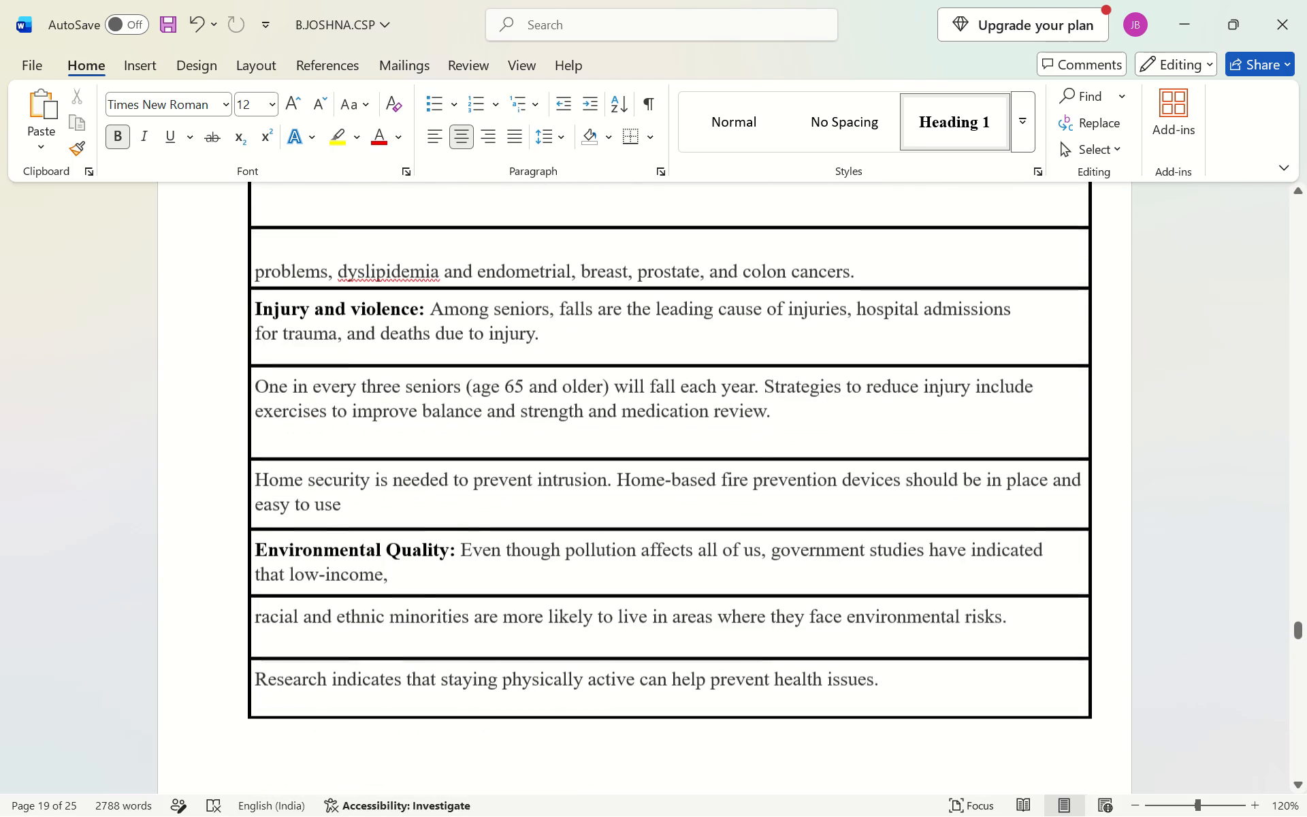
pyautogui.scroll(-4, 848, 363)
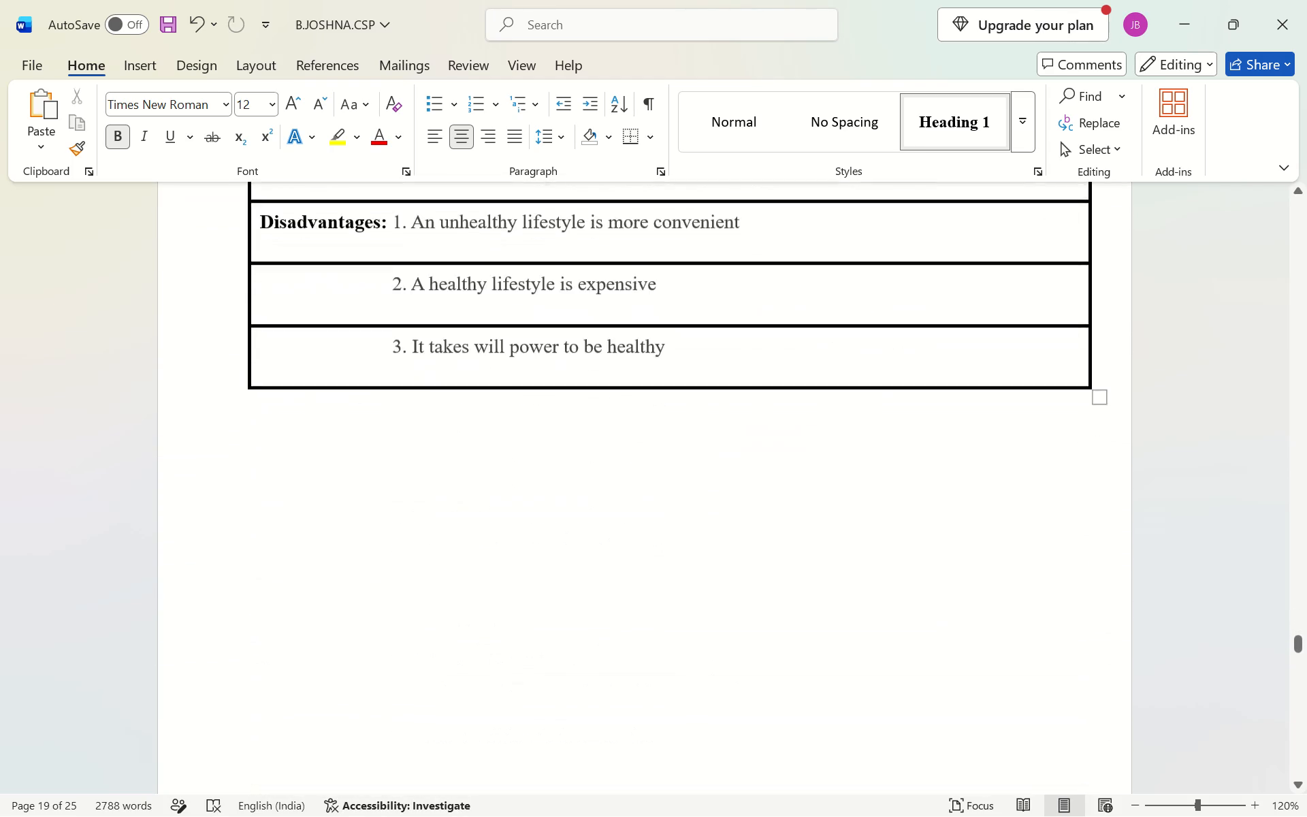
pyautogui.scroll(-5, 848, 363)
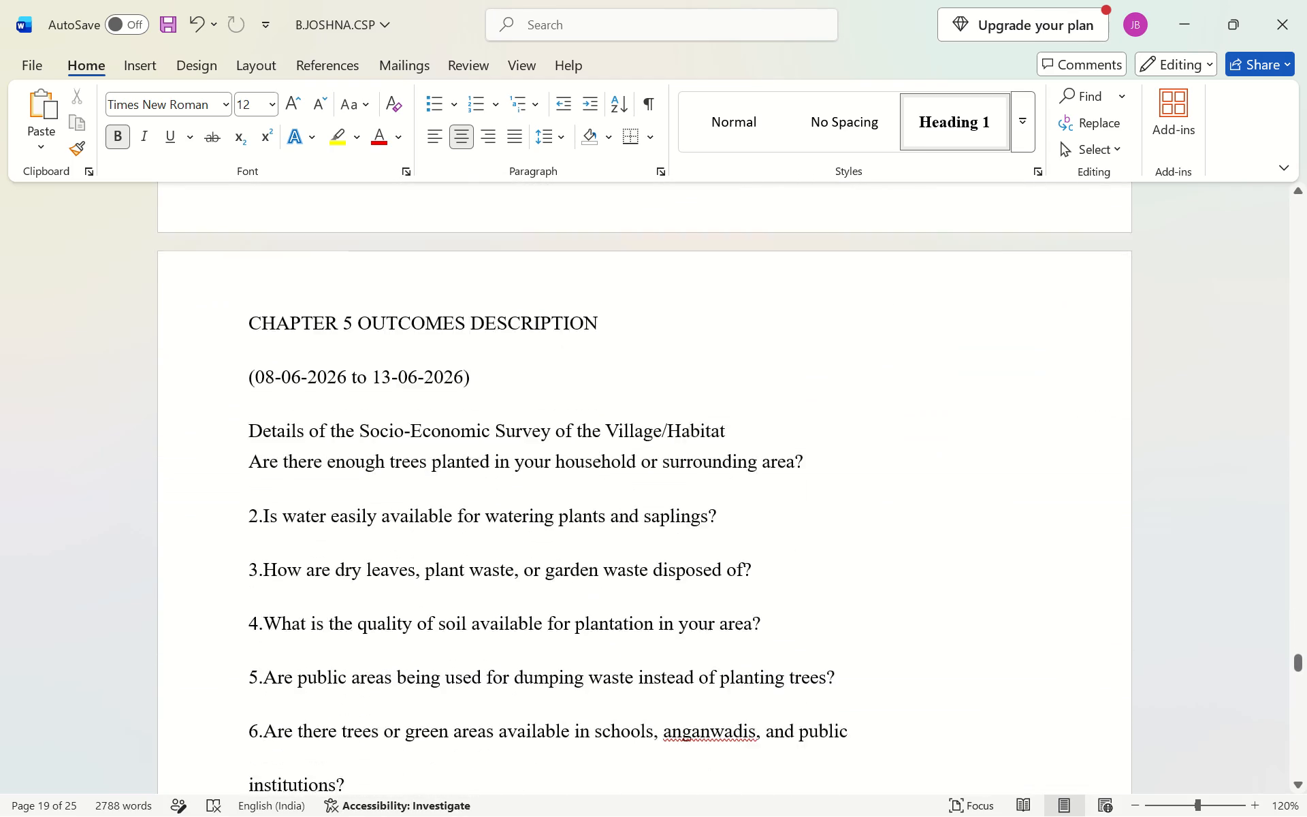
pyautogui.scroll(-5, 848, 363)
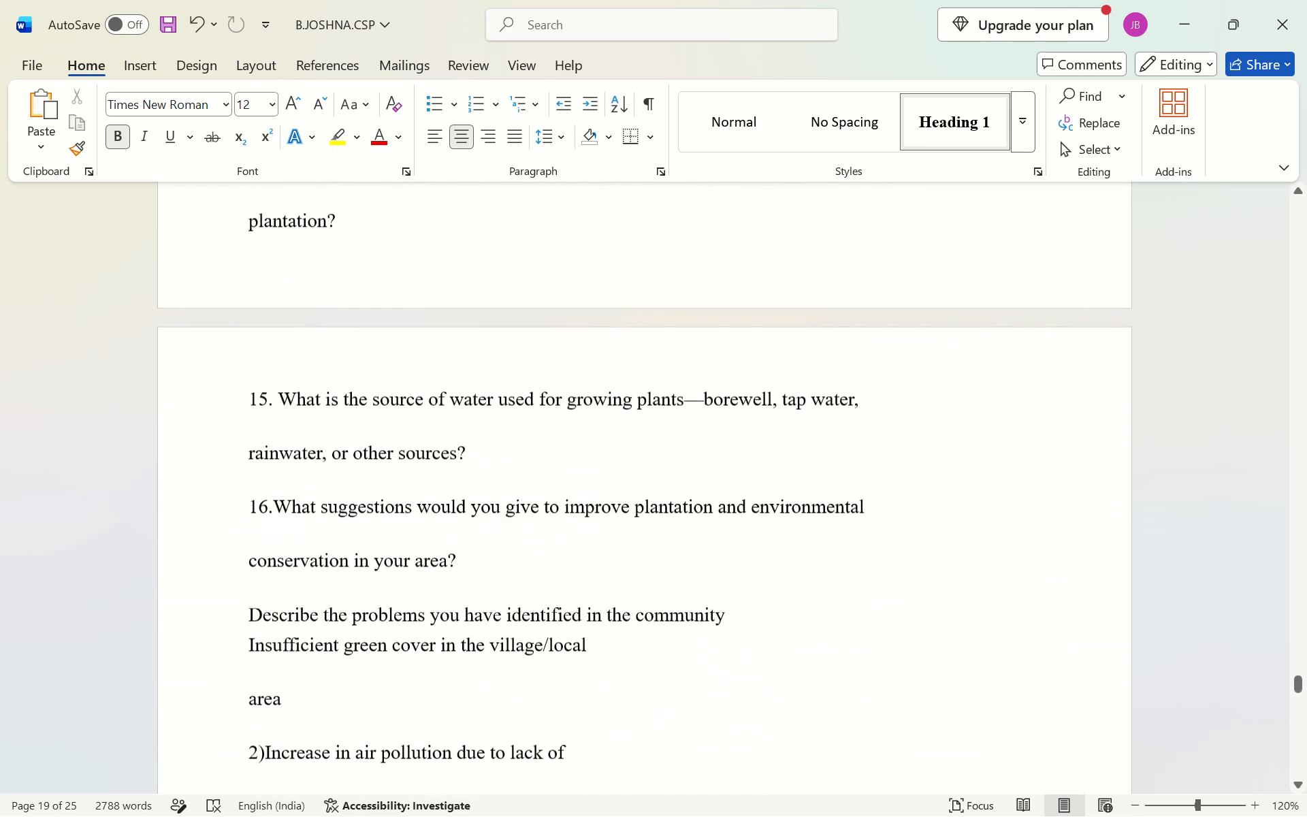
pyautogui.scroll(-5, 848, 363)
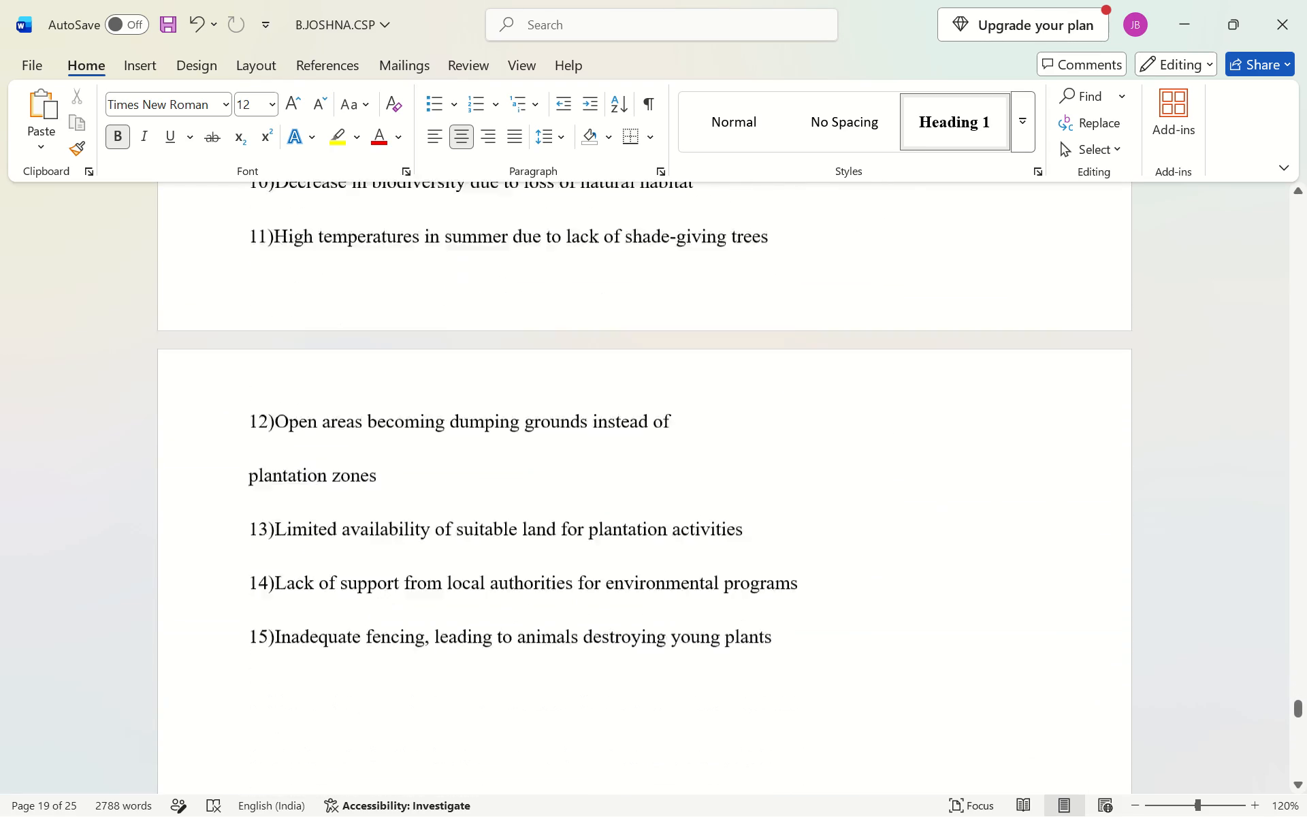
pyautogui.scroll(-5, 848, 363)
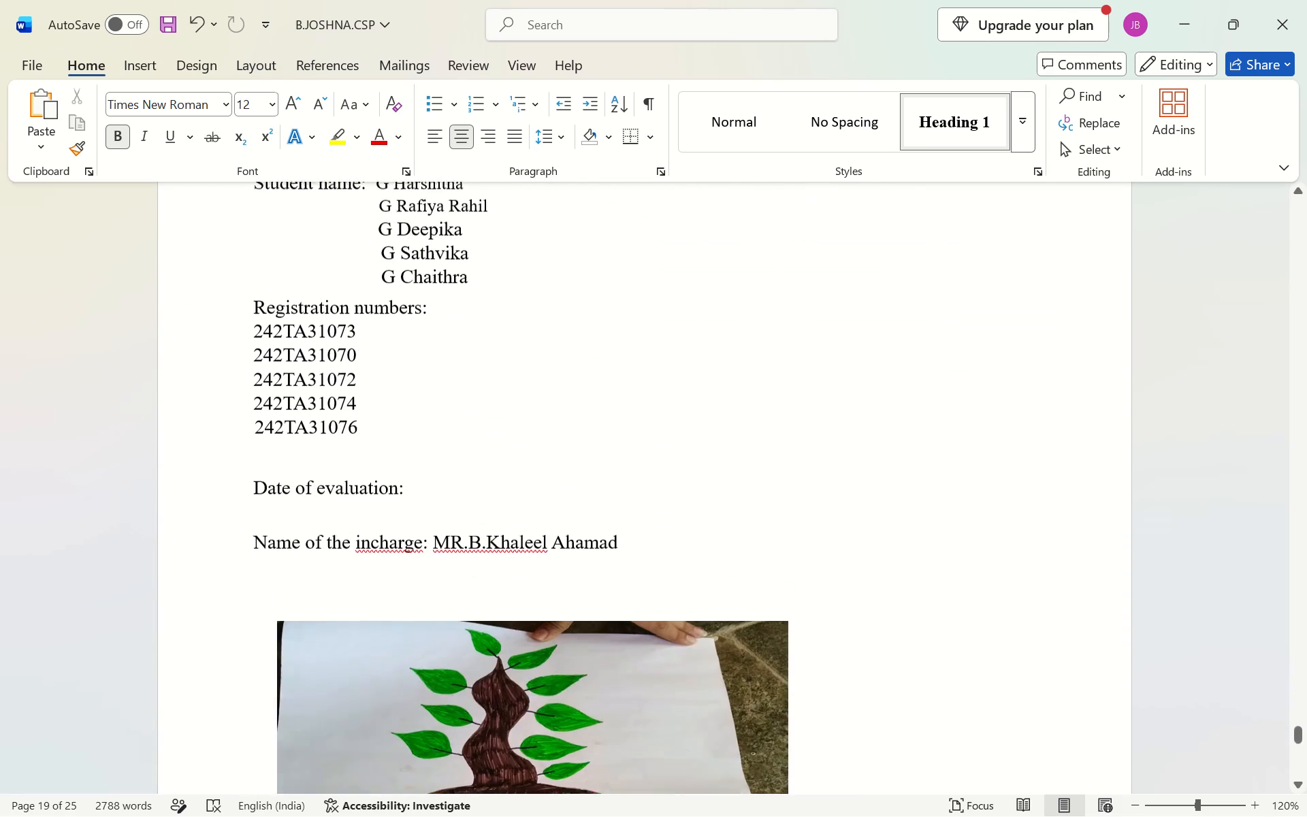
pyautogui.scroll(-3, 848, 363)
# Look back through the document up to the activity log picture that precedes the Week-3 report.
pyautogui.scroll(1, 848, 363)
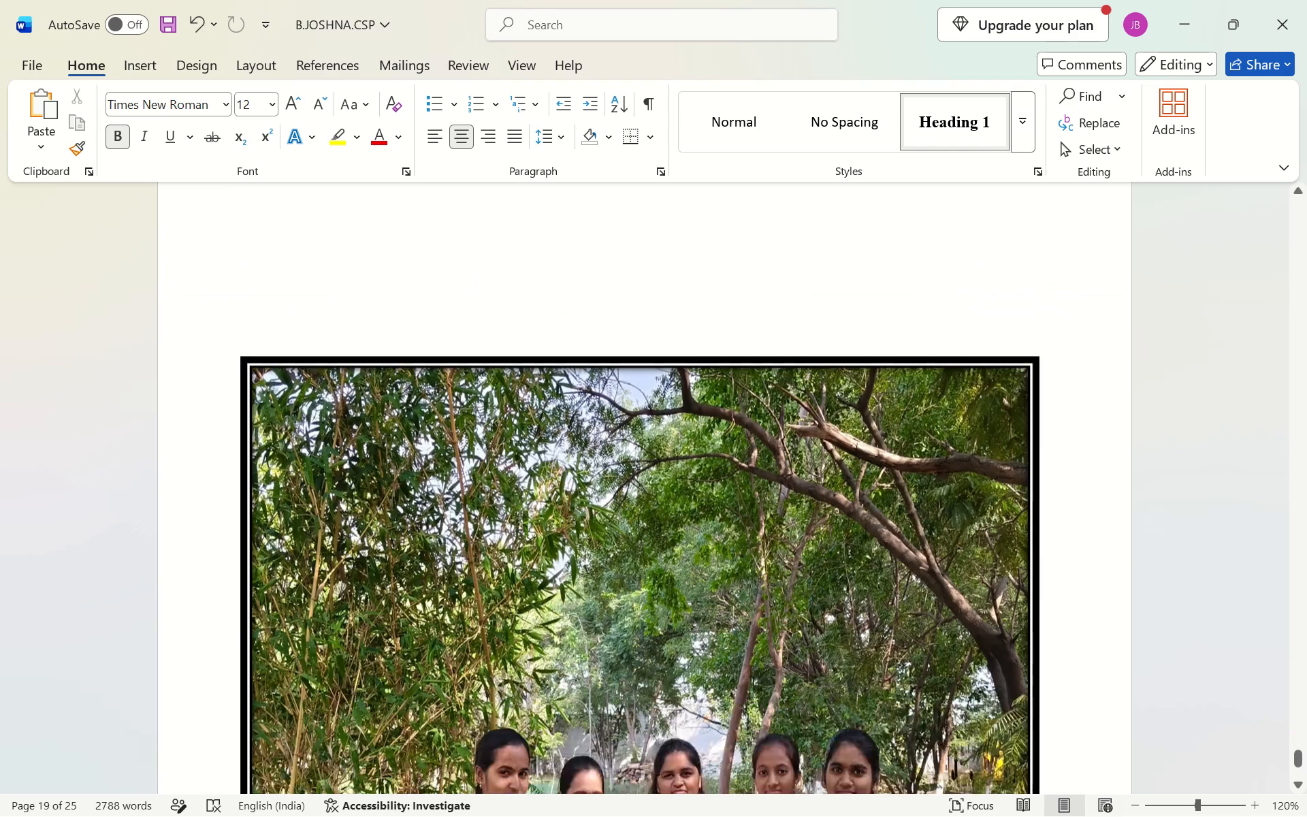
pyautogui.scroll(3, 848, 363)
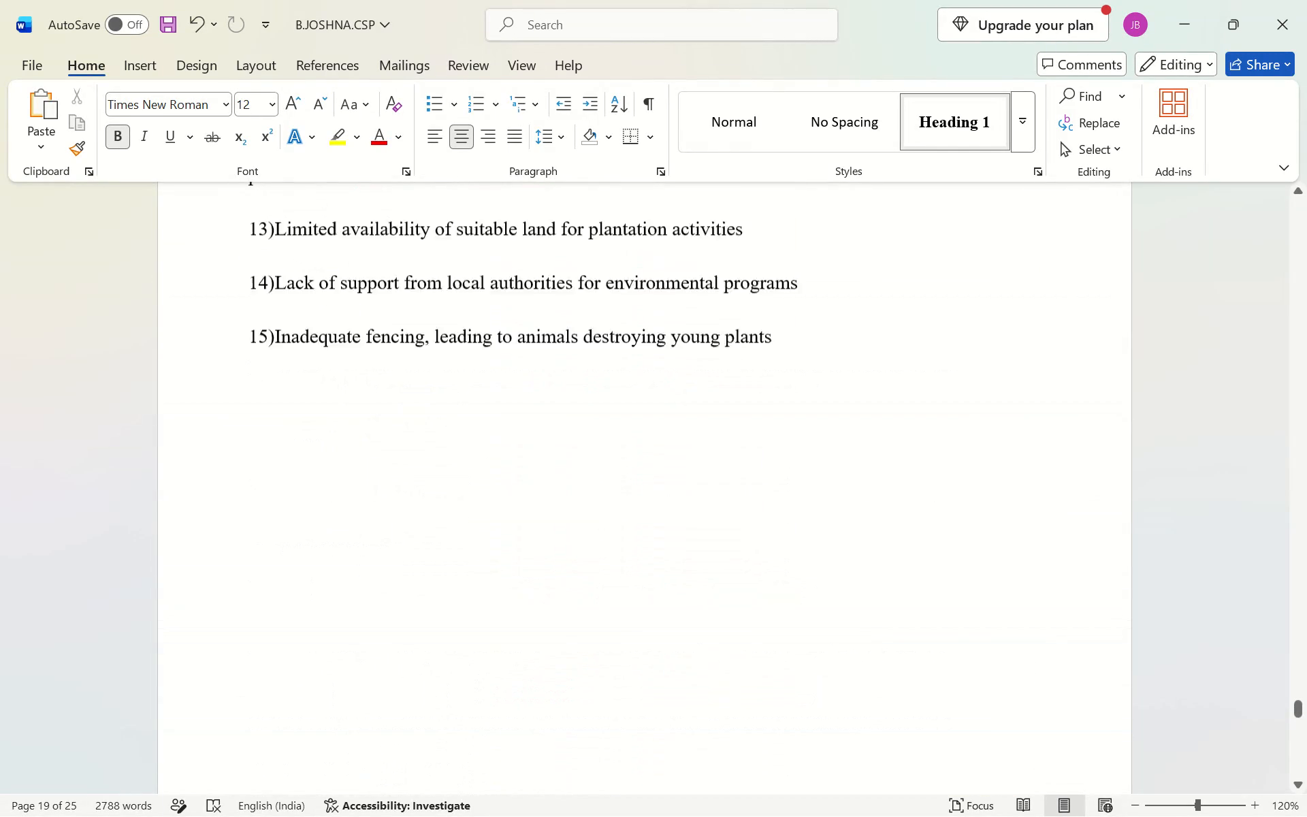
pyautogui.scroll(7, 848, 363)
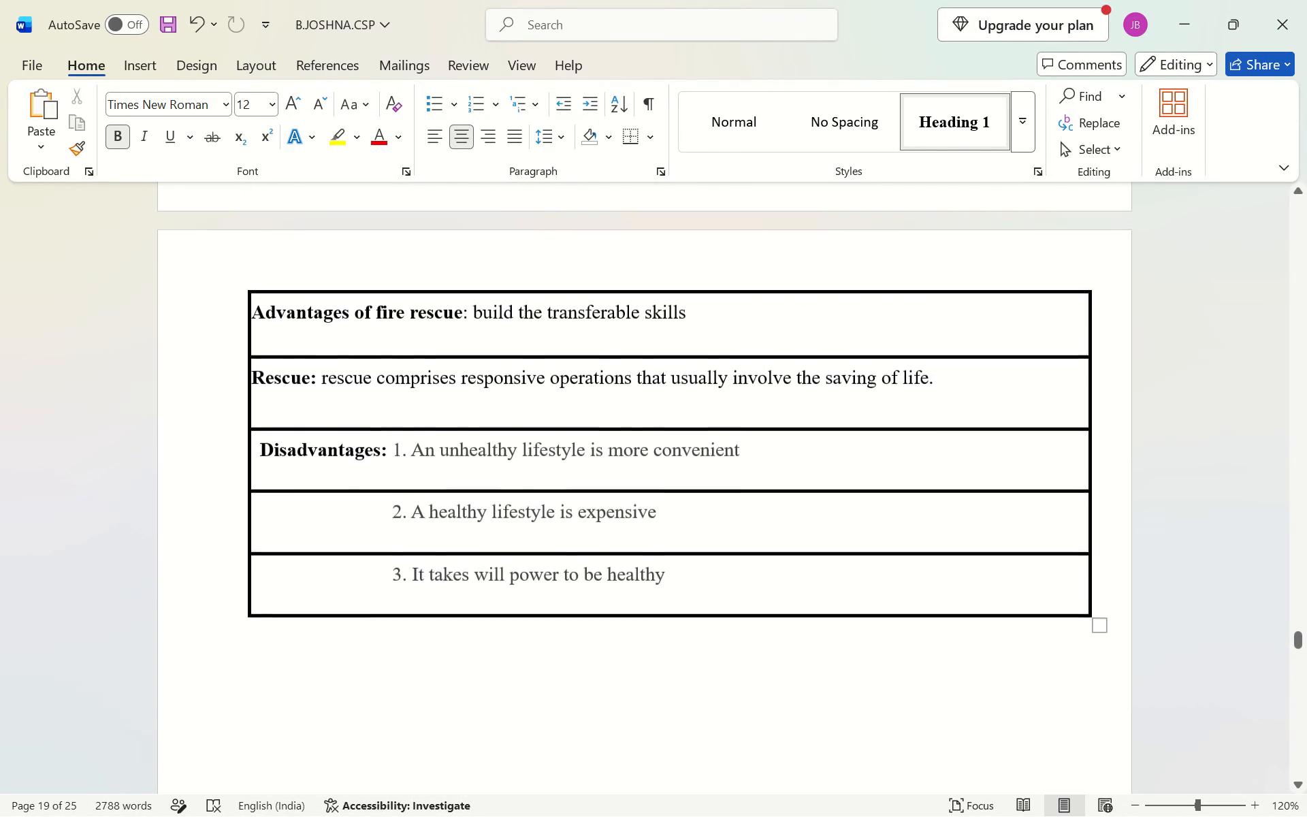
pyautogui.scroll(6, 848, 363)
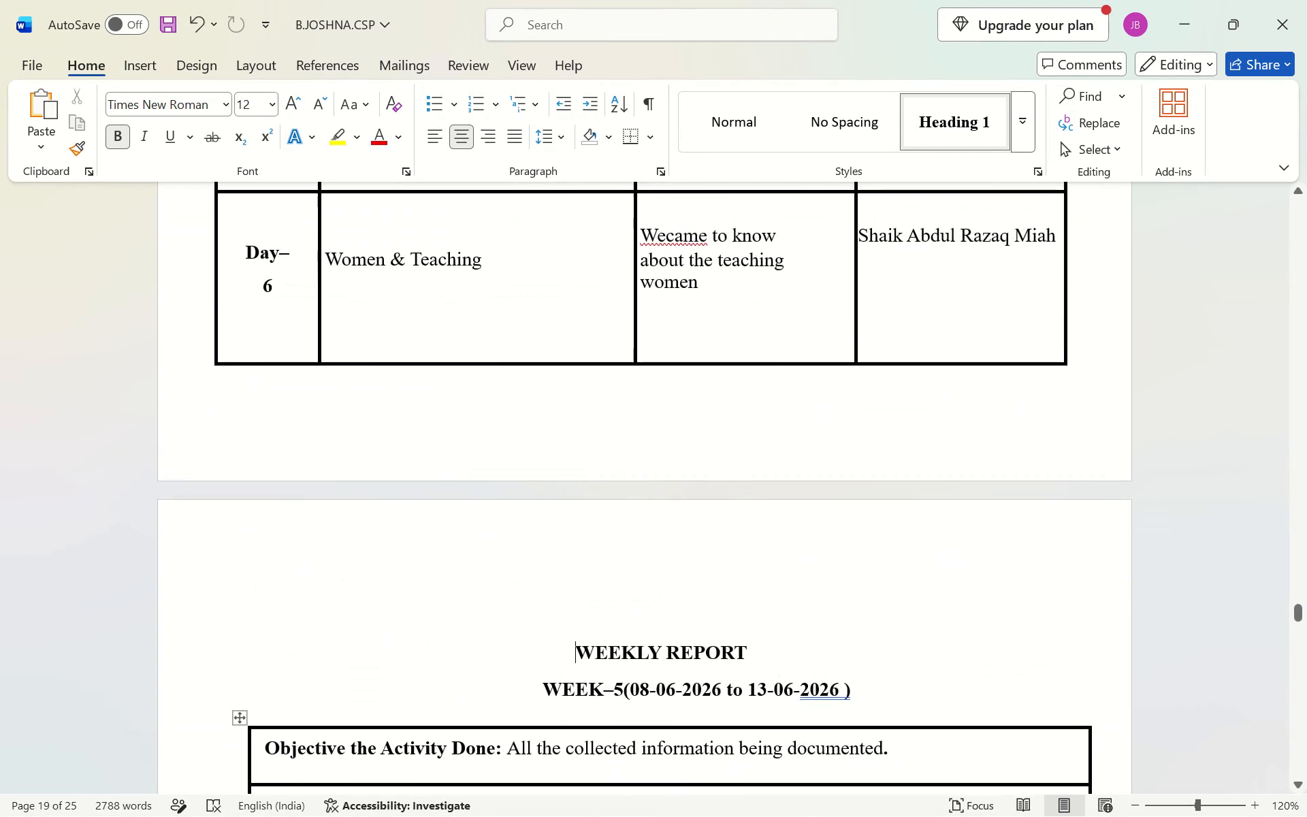
pyautogui.scroll(4, 848, 363)
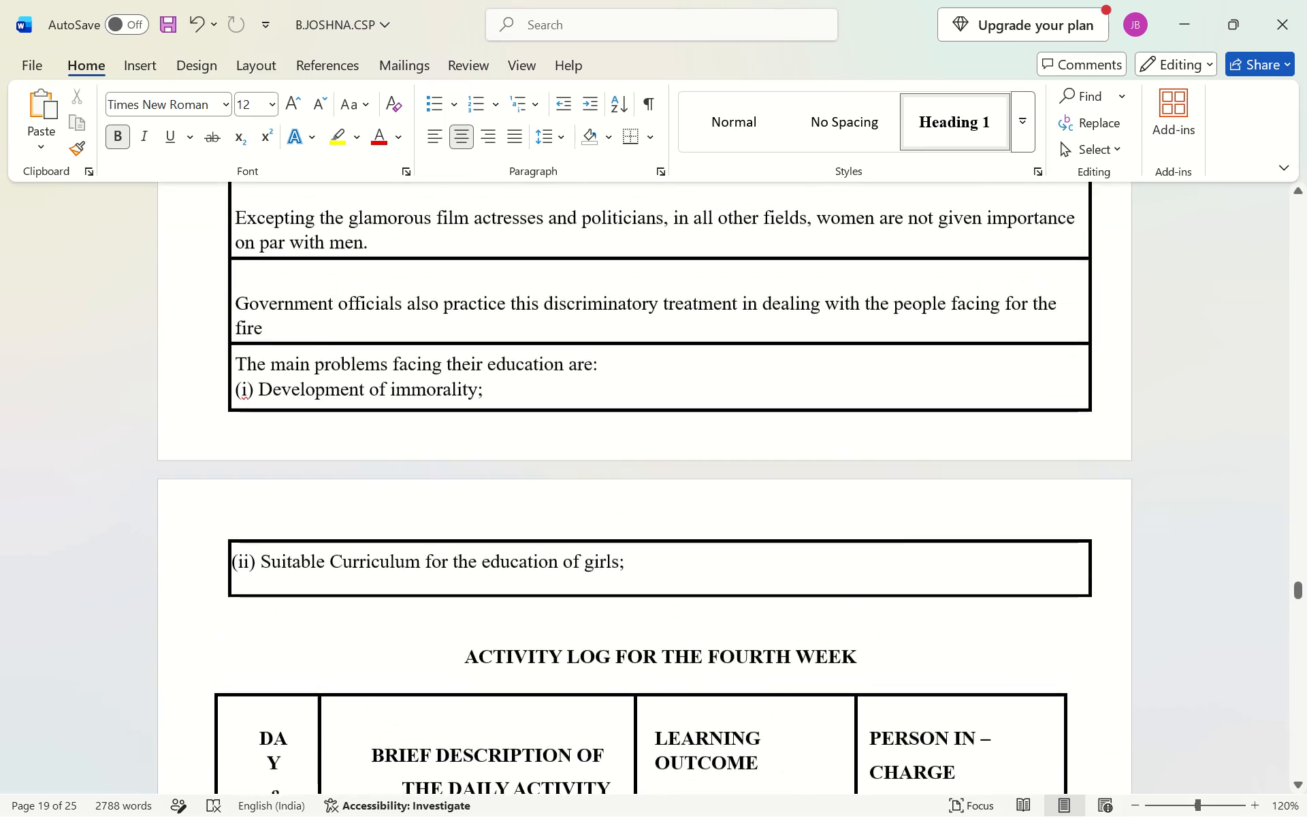
pyautogui.scroll(3, 848, 363)
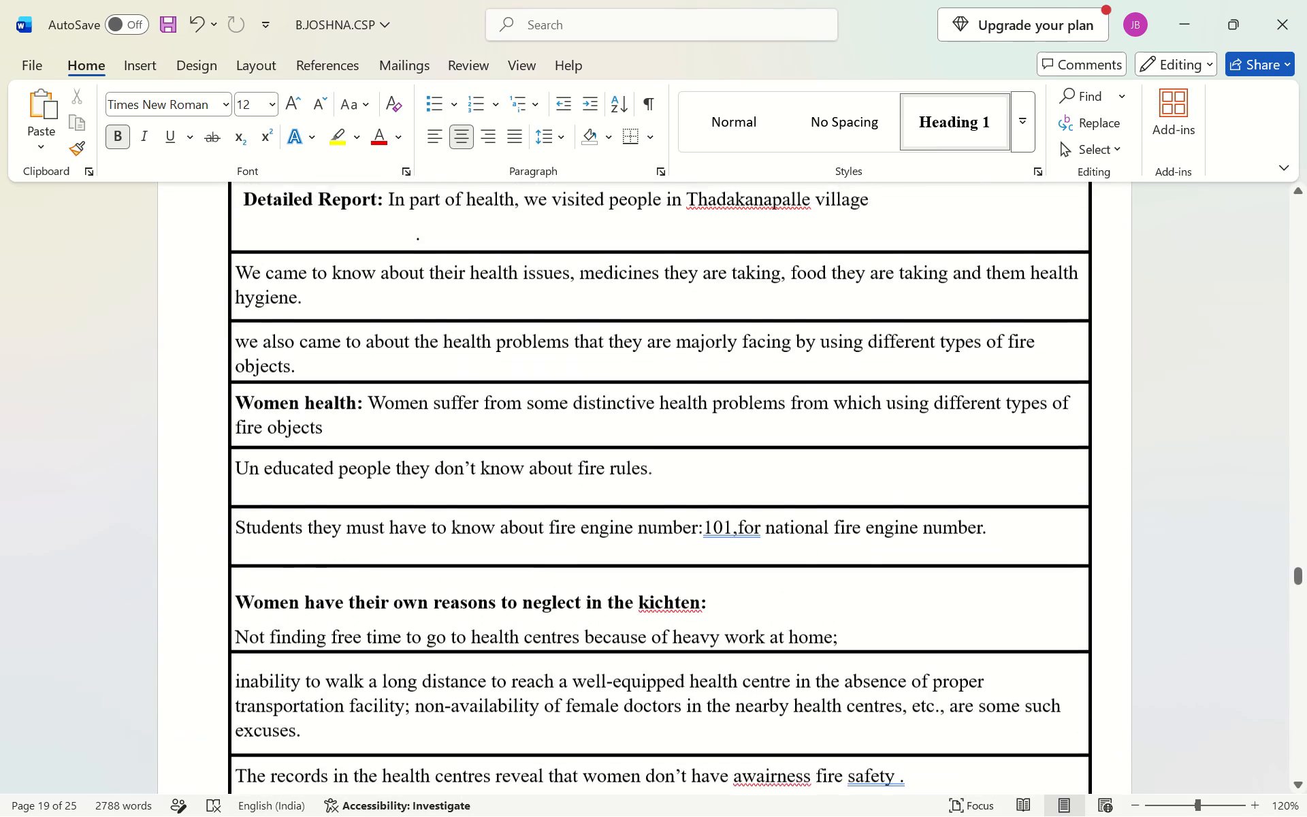
pyautogui.scroll(3, 848, 363)
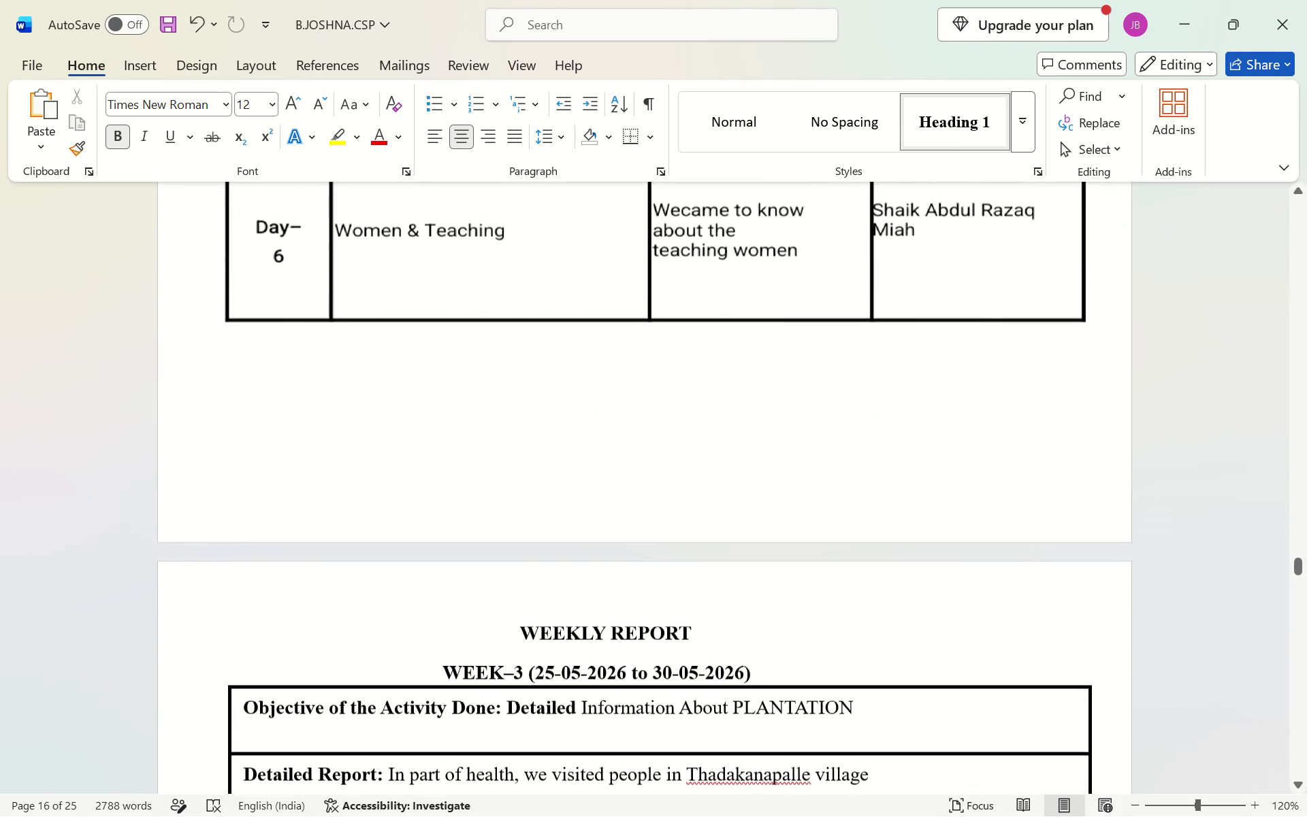
pyautogui.scroll(3, 848, 363)
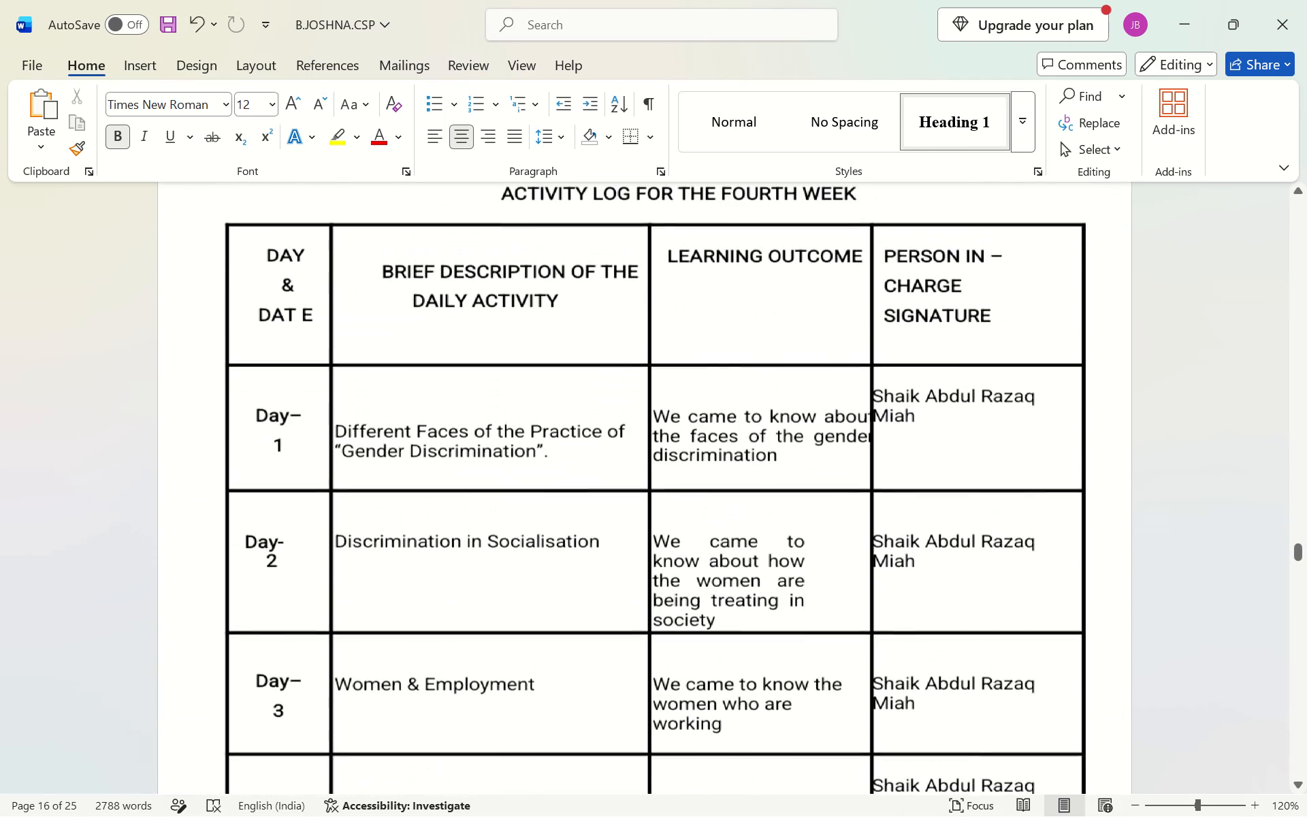
pyautogui.scroll(1, 848, 363)
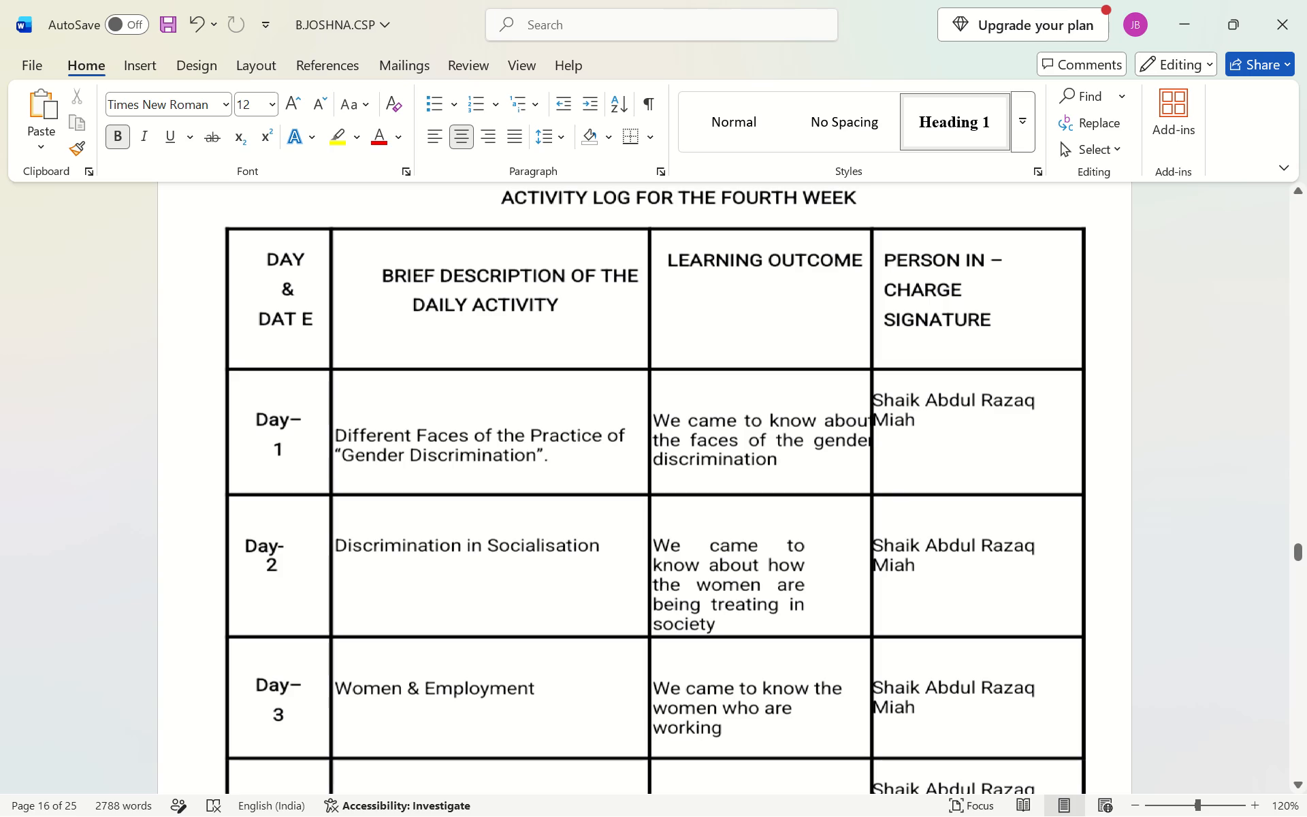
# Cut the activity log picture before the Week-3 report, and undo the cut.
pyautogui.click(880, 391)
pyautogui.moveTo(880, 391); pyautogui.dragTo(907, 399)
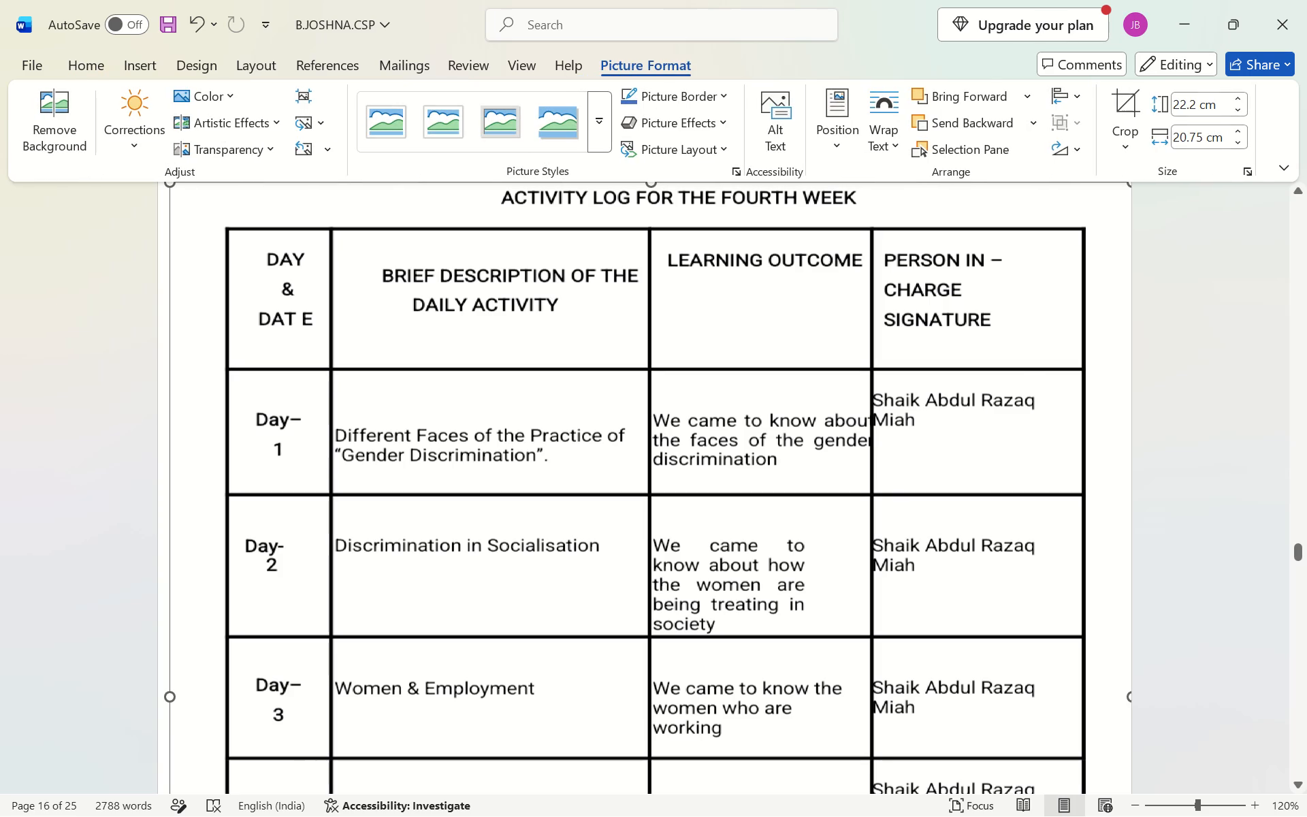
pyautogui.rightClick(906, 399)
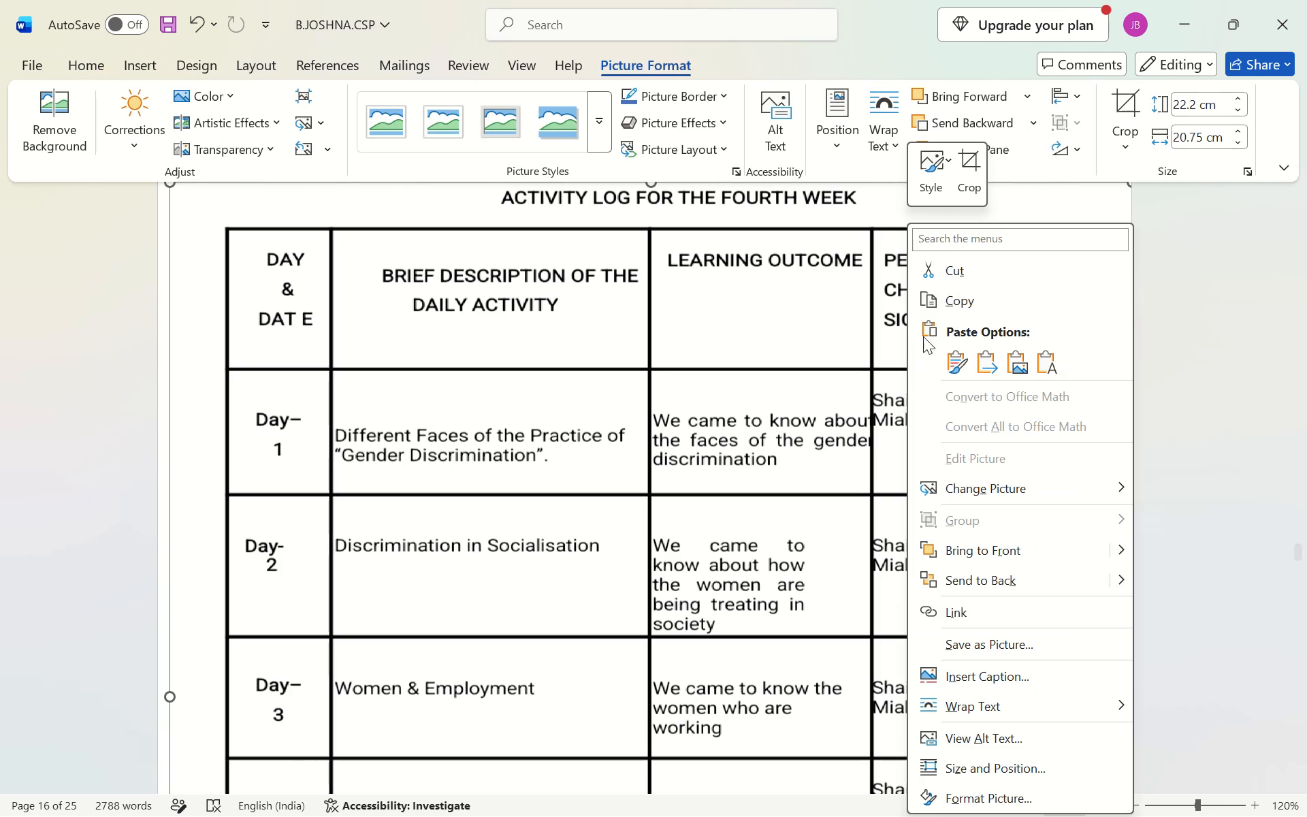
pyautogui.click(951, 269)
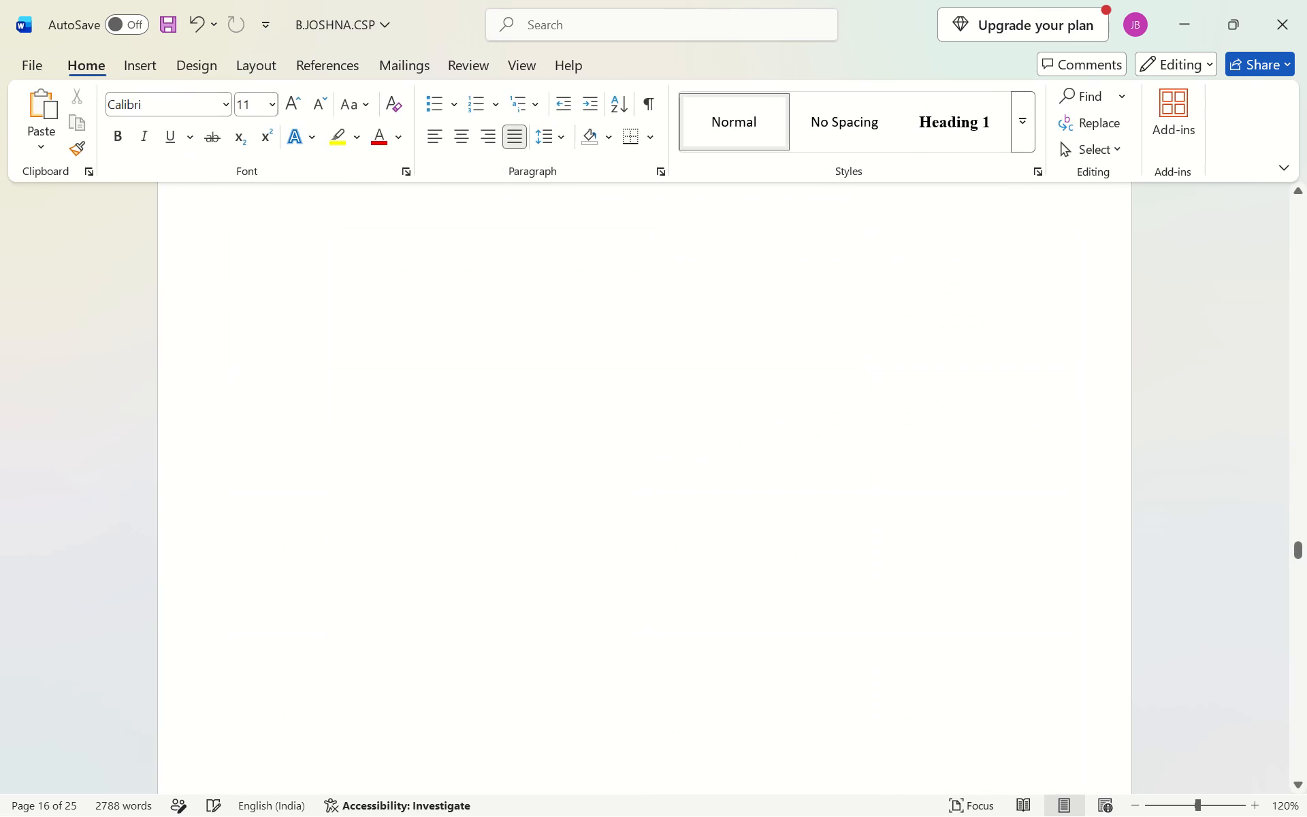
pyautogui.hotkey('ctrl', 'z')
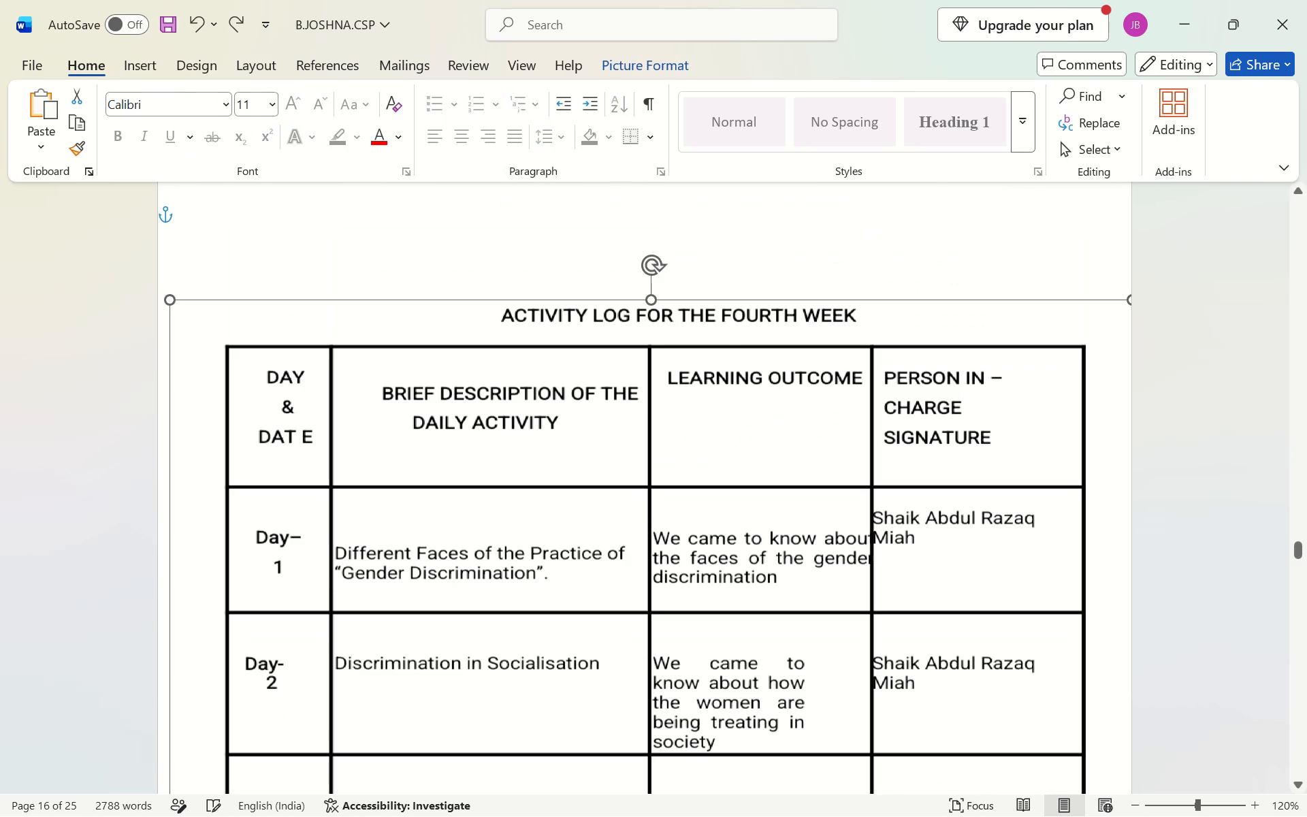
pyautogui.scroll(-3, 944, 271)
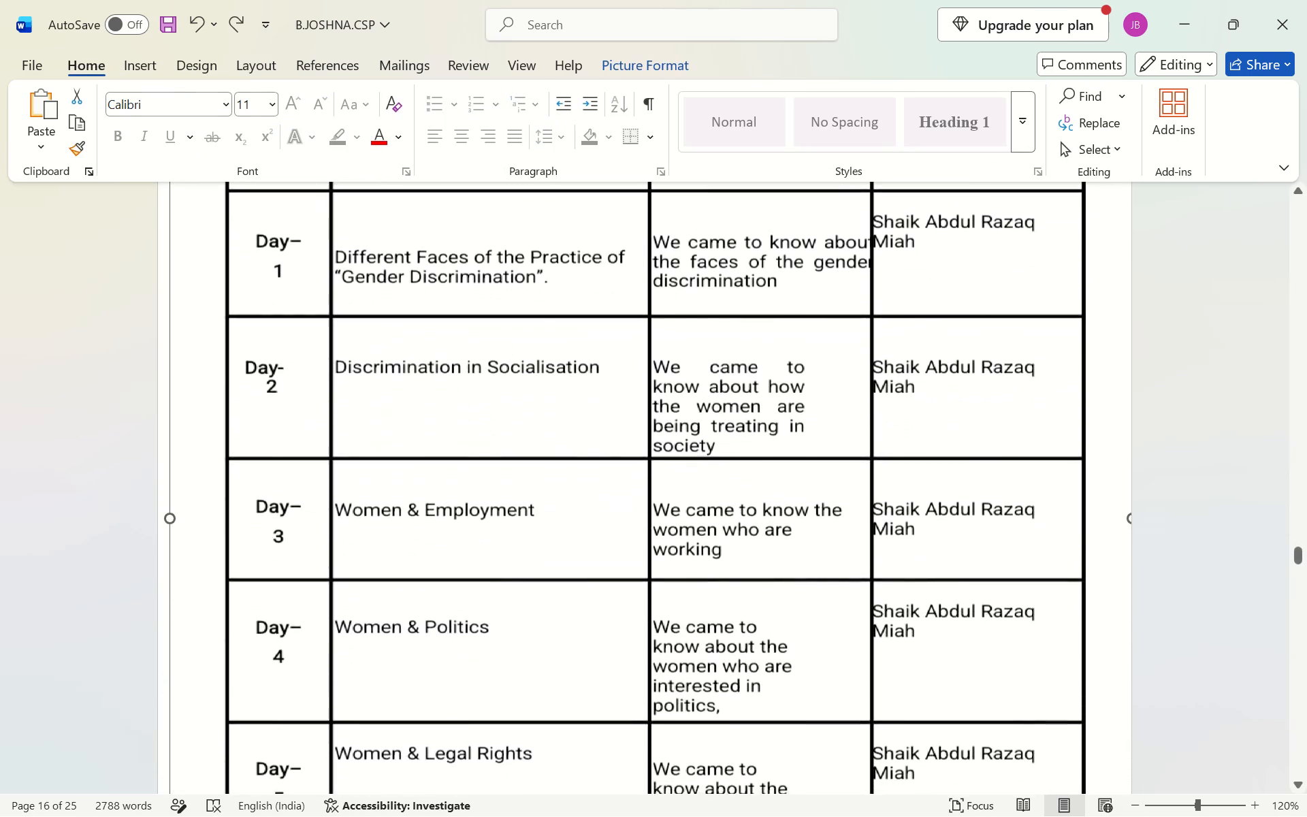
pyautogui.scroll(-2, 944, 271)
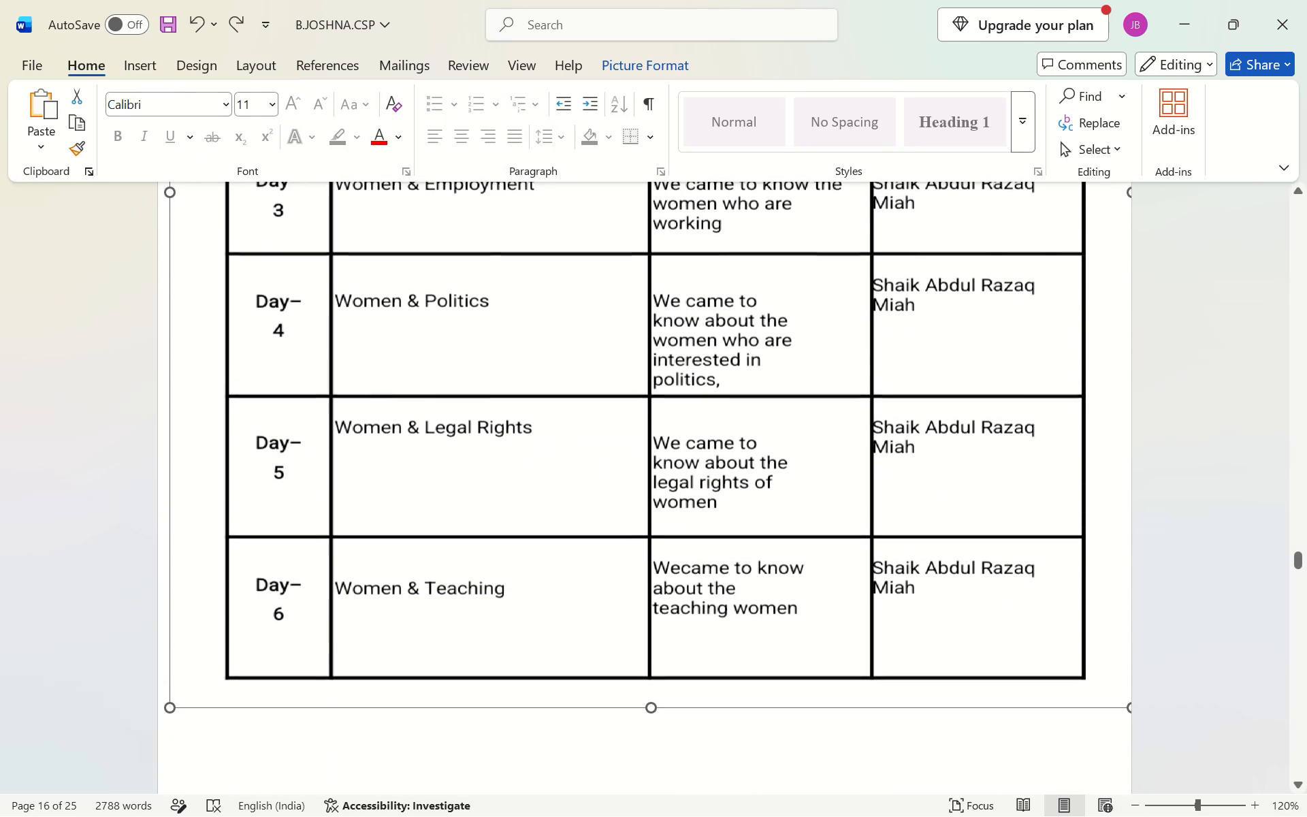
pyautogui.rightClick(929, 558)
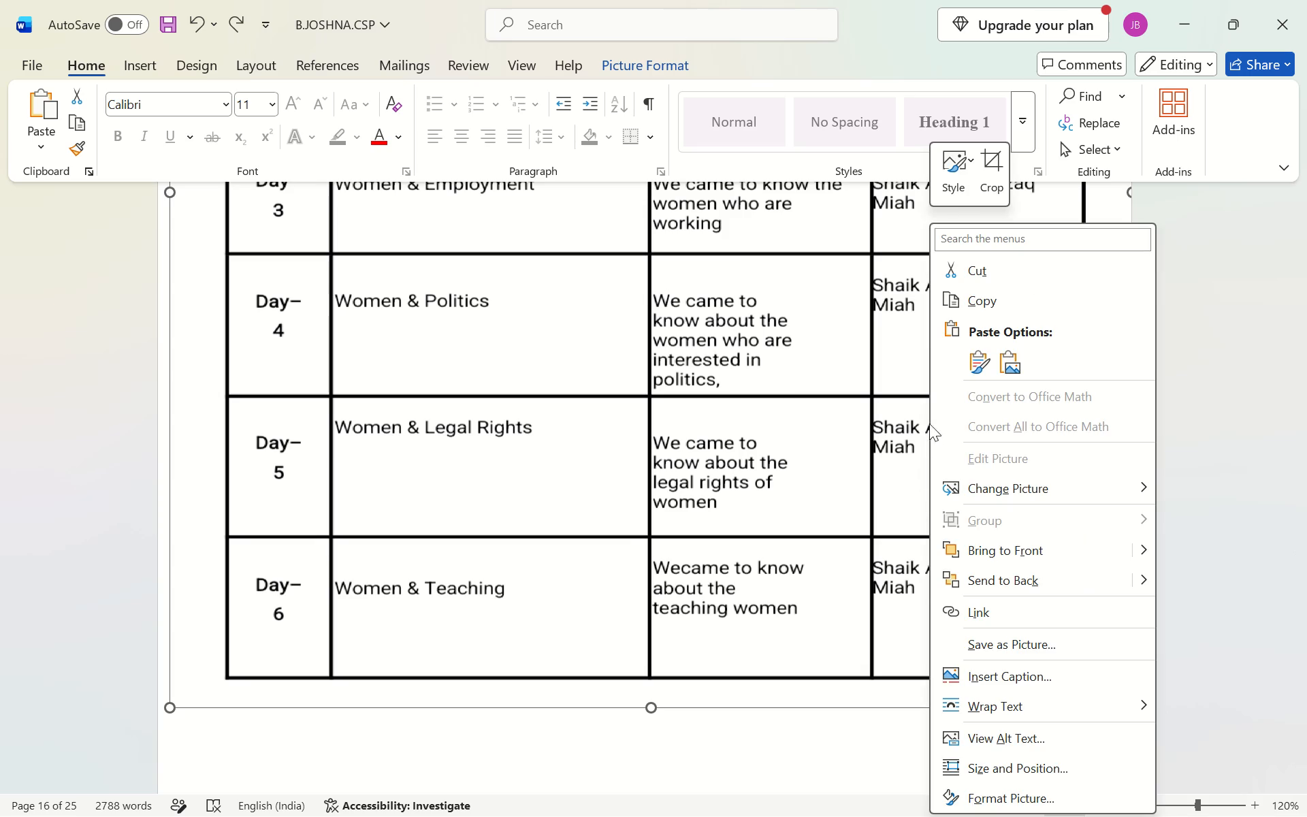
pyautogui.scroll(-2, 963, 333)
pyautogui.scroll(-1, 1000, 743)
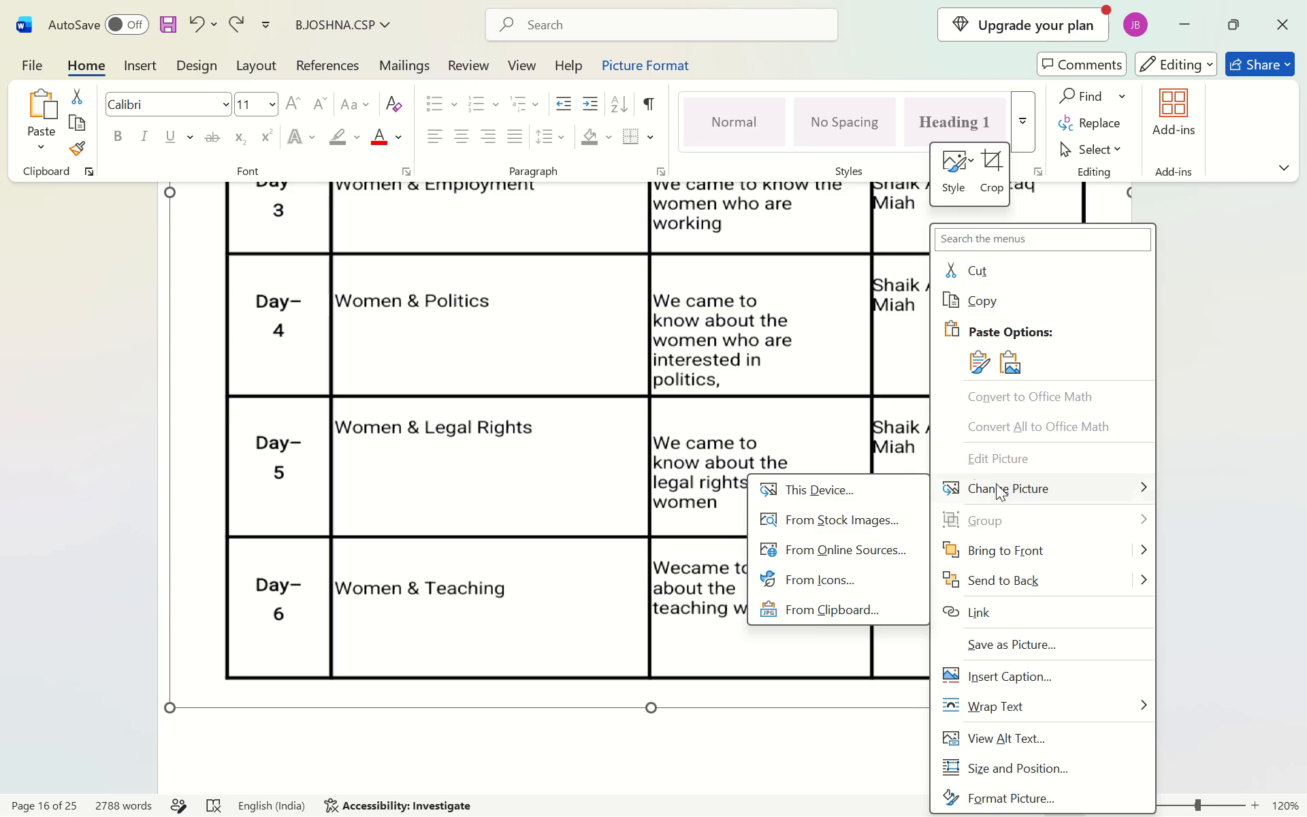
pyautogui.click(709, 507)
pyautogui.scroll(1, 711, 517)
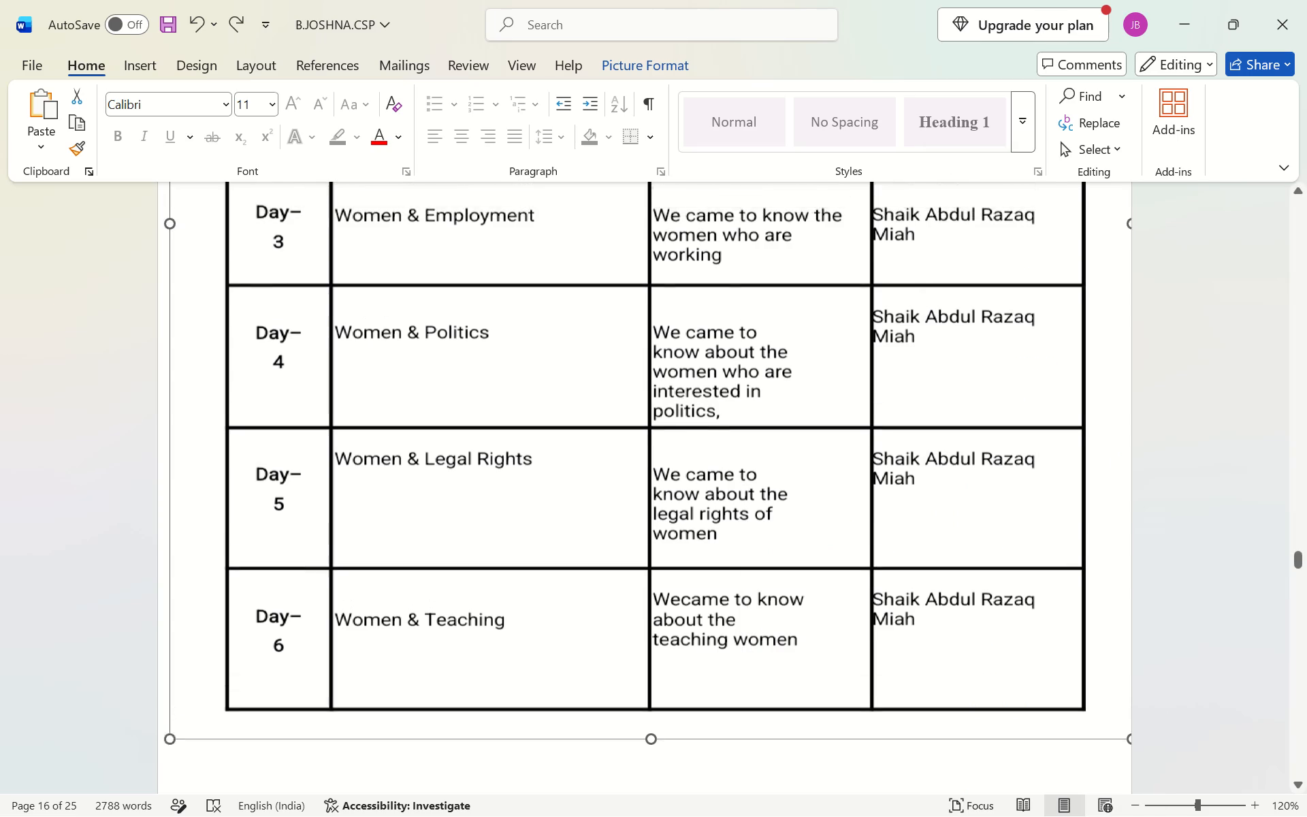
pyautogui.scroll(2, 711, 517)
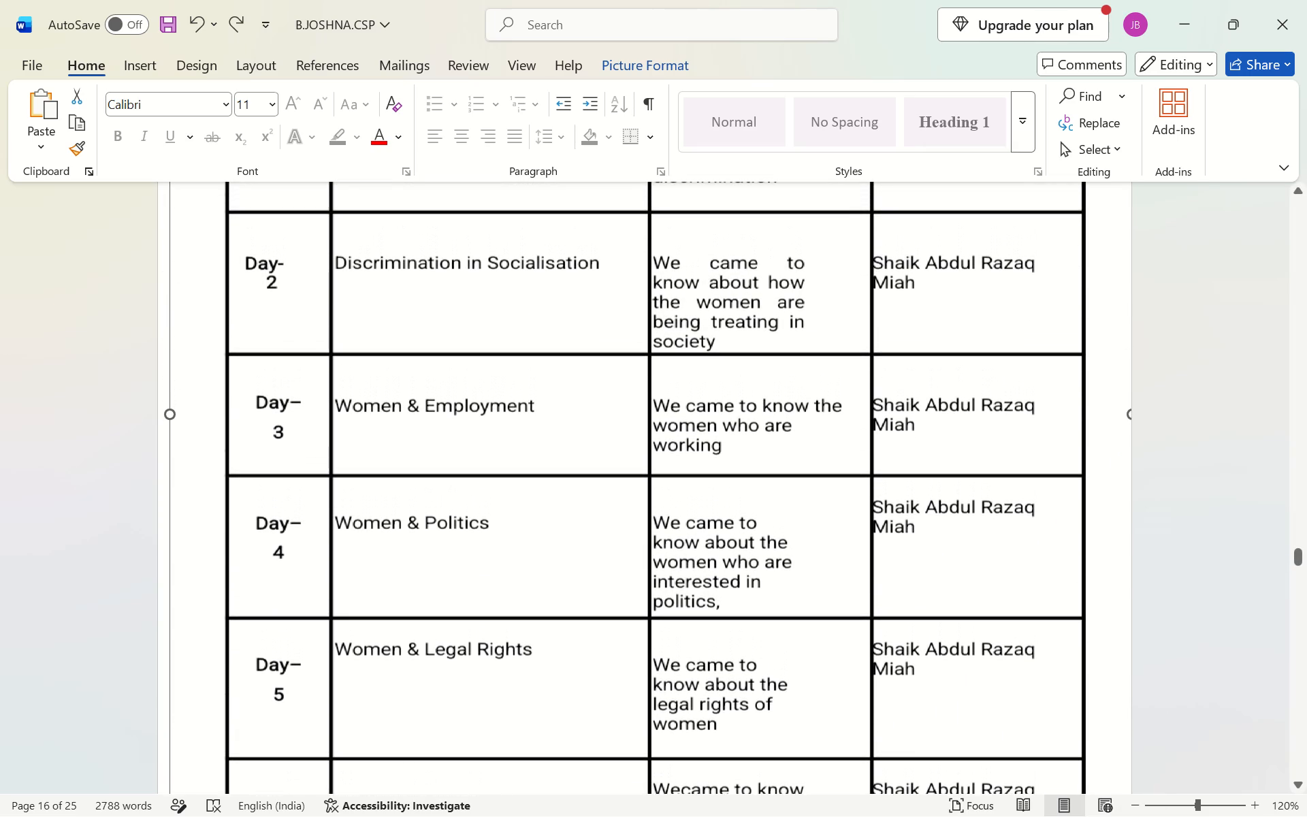
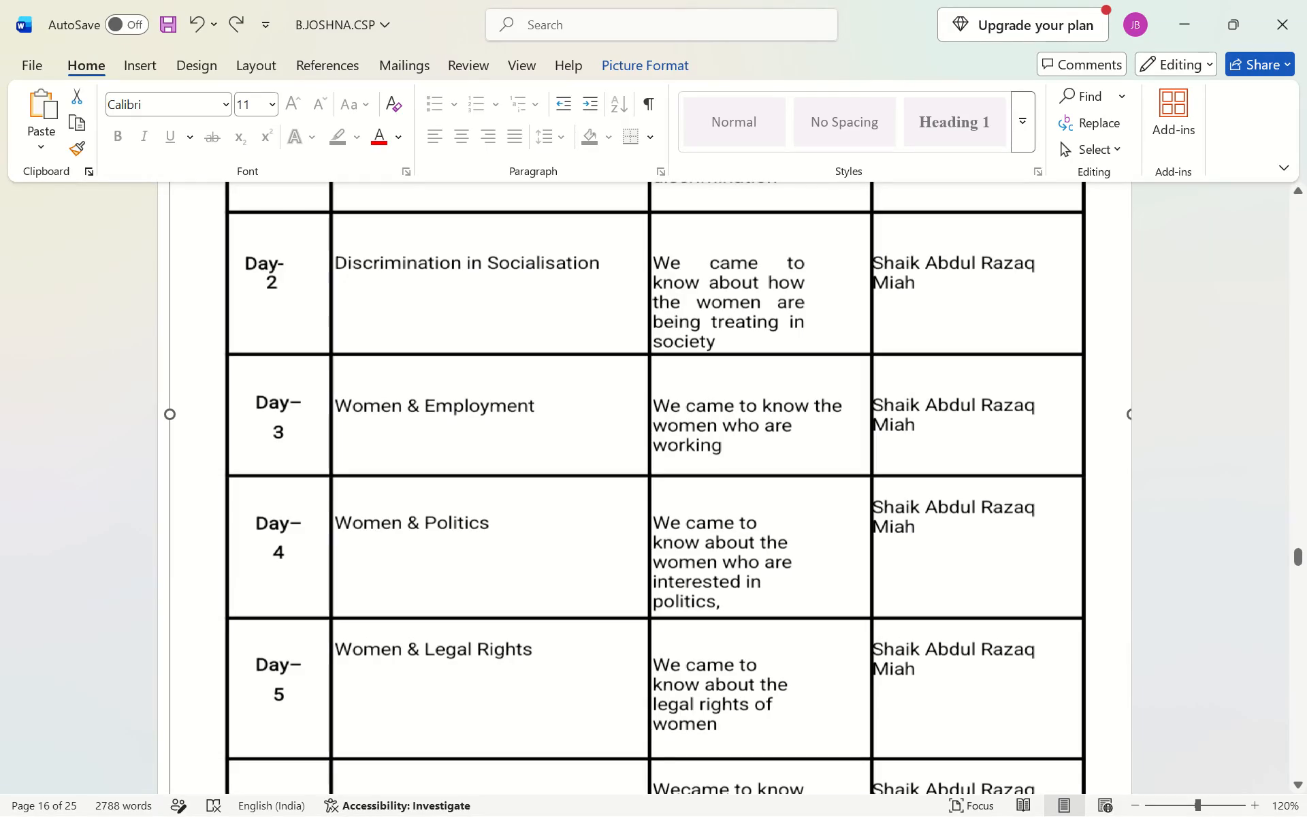
# Select the fourth-week activity log picture and check its title and first rows.
pyautogui.click(910, 298)
pyautogui.click(910, 298)
pyautogui.scroll(1, 949, 357)
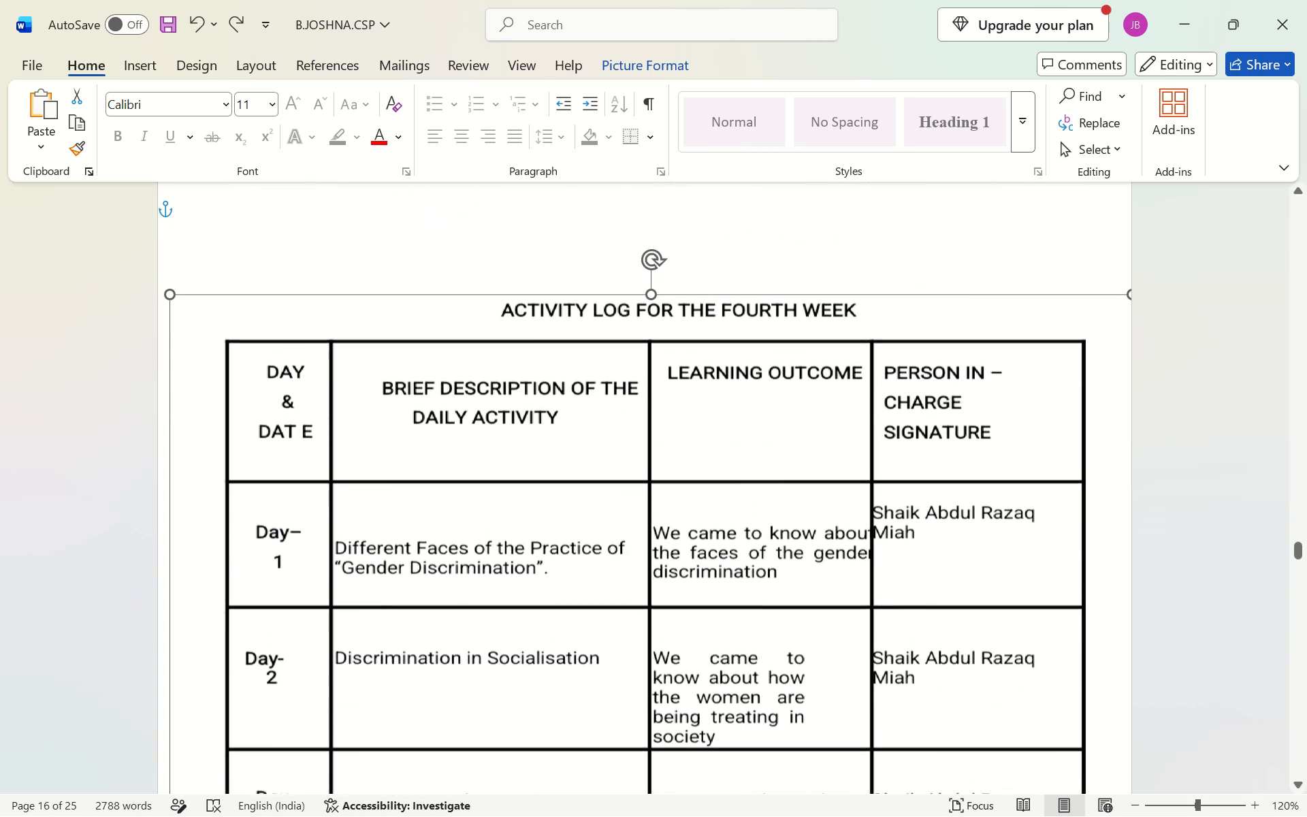
pyautogui.scroll(1, 949, 357)
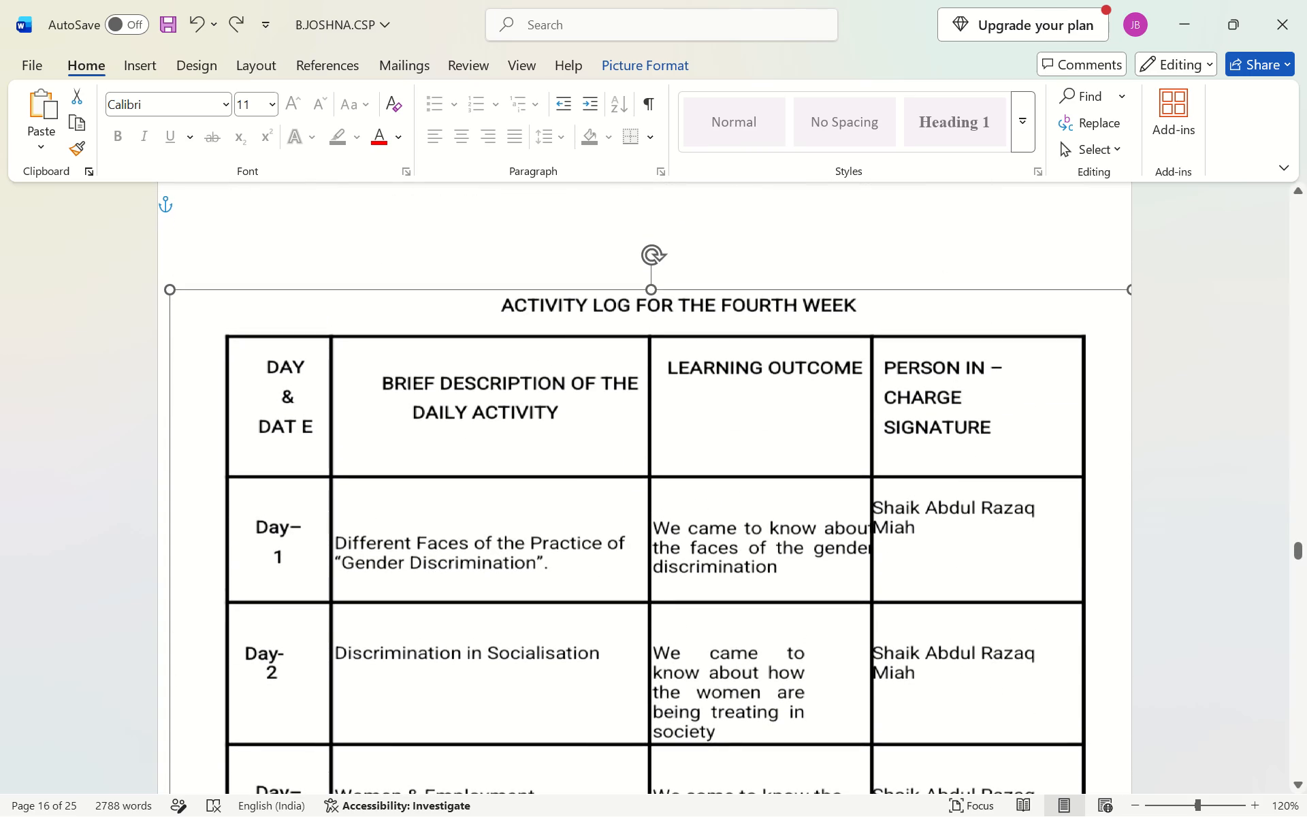
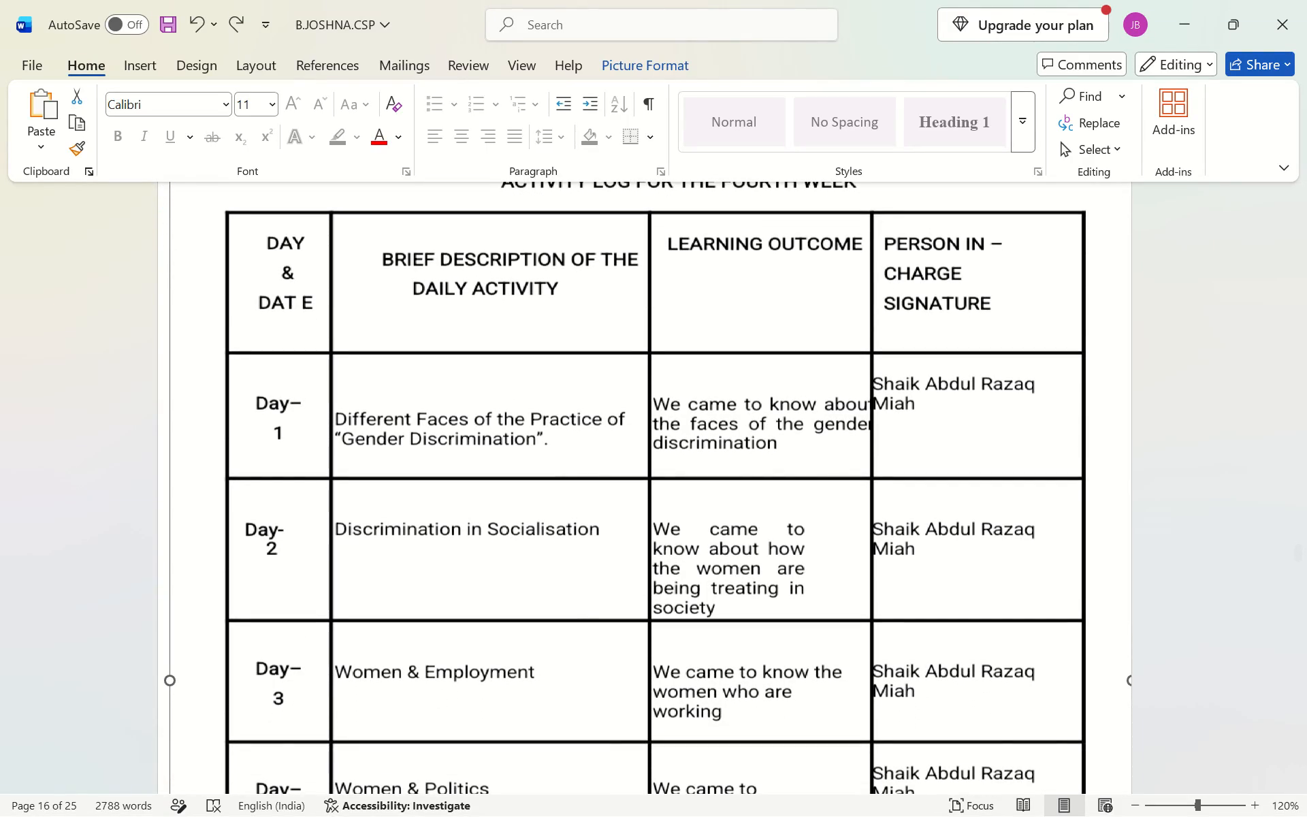
# Copy the selected fourth-week activity log picture to the clipboard.
pyautogui.scroll(-1, 949, 357)
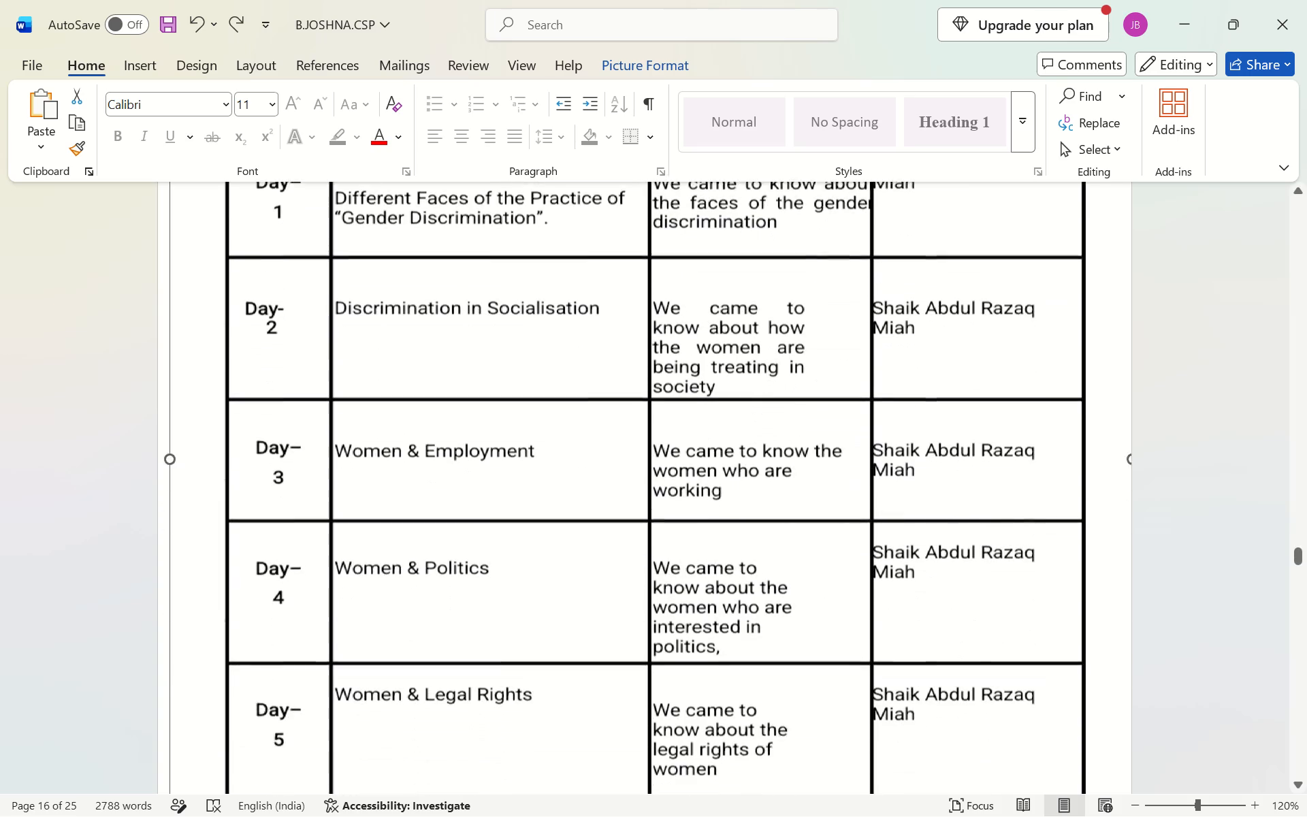
pyautogui.scroll(-1, 949, 357)
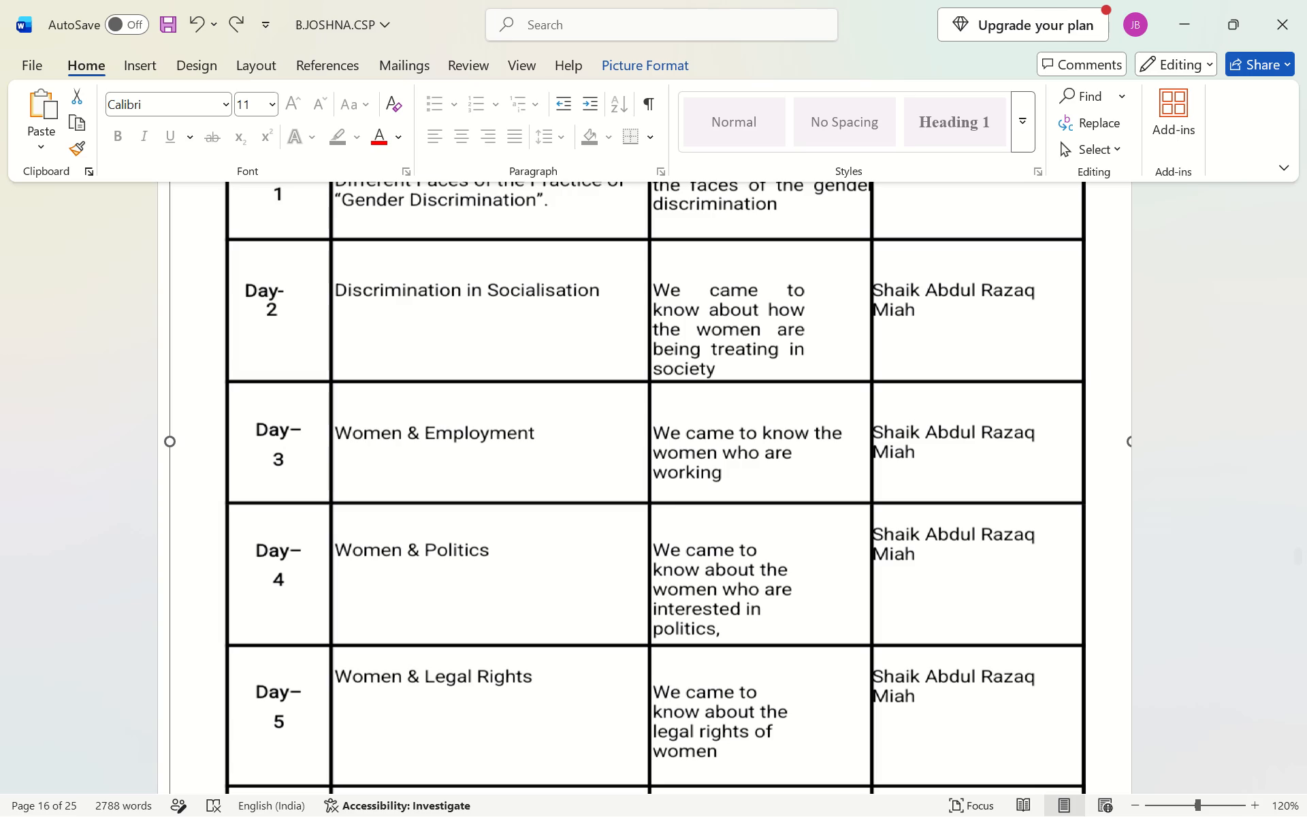
pyautogui.rightClick(880, 396)
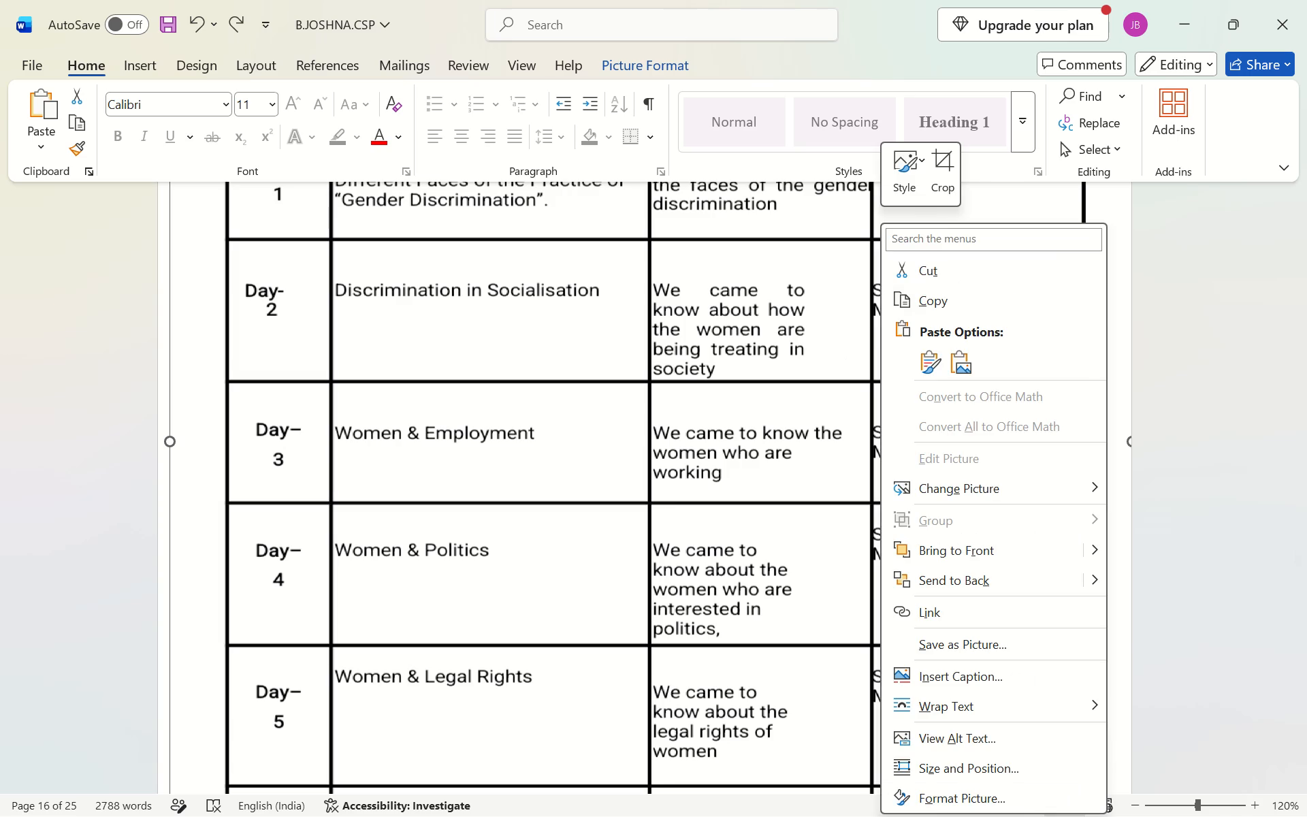
pyautogui.click(908, 300)
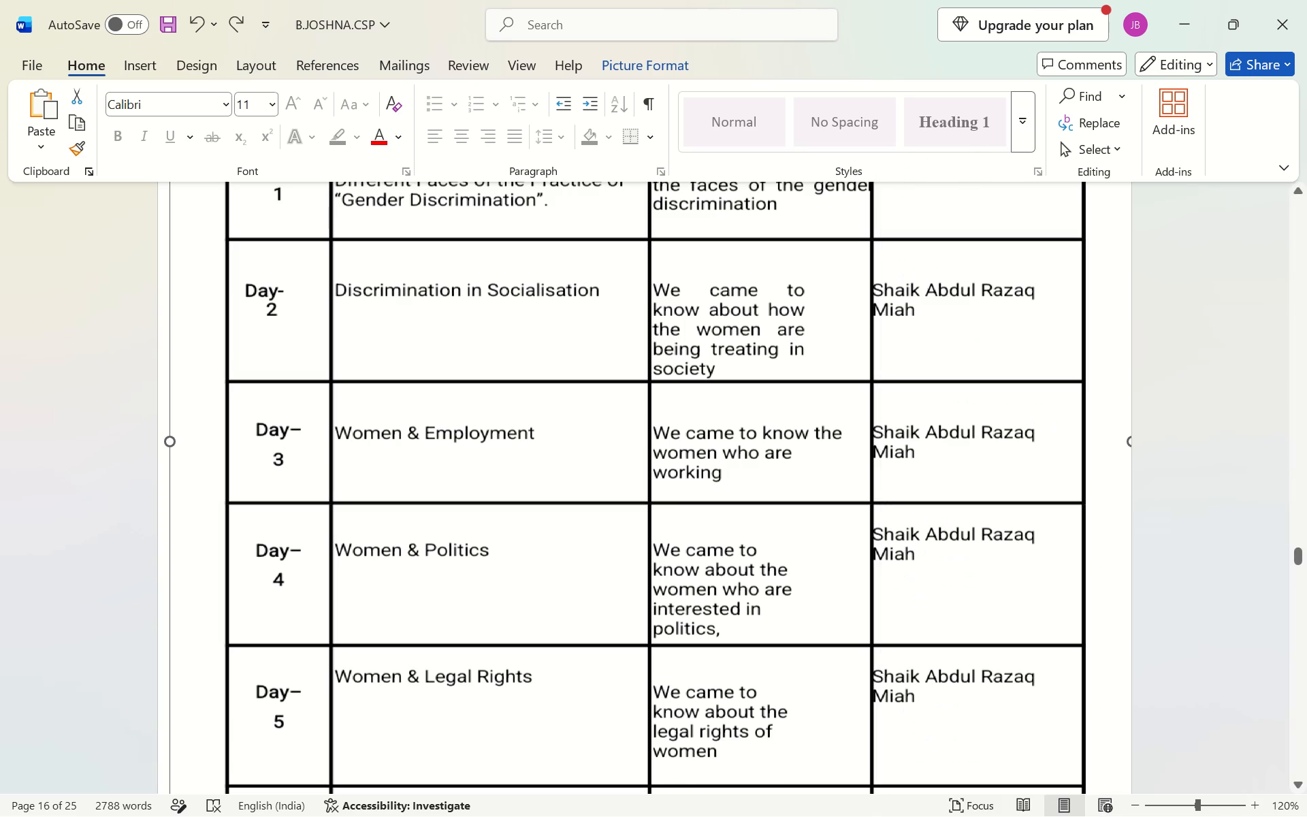
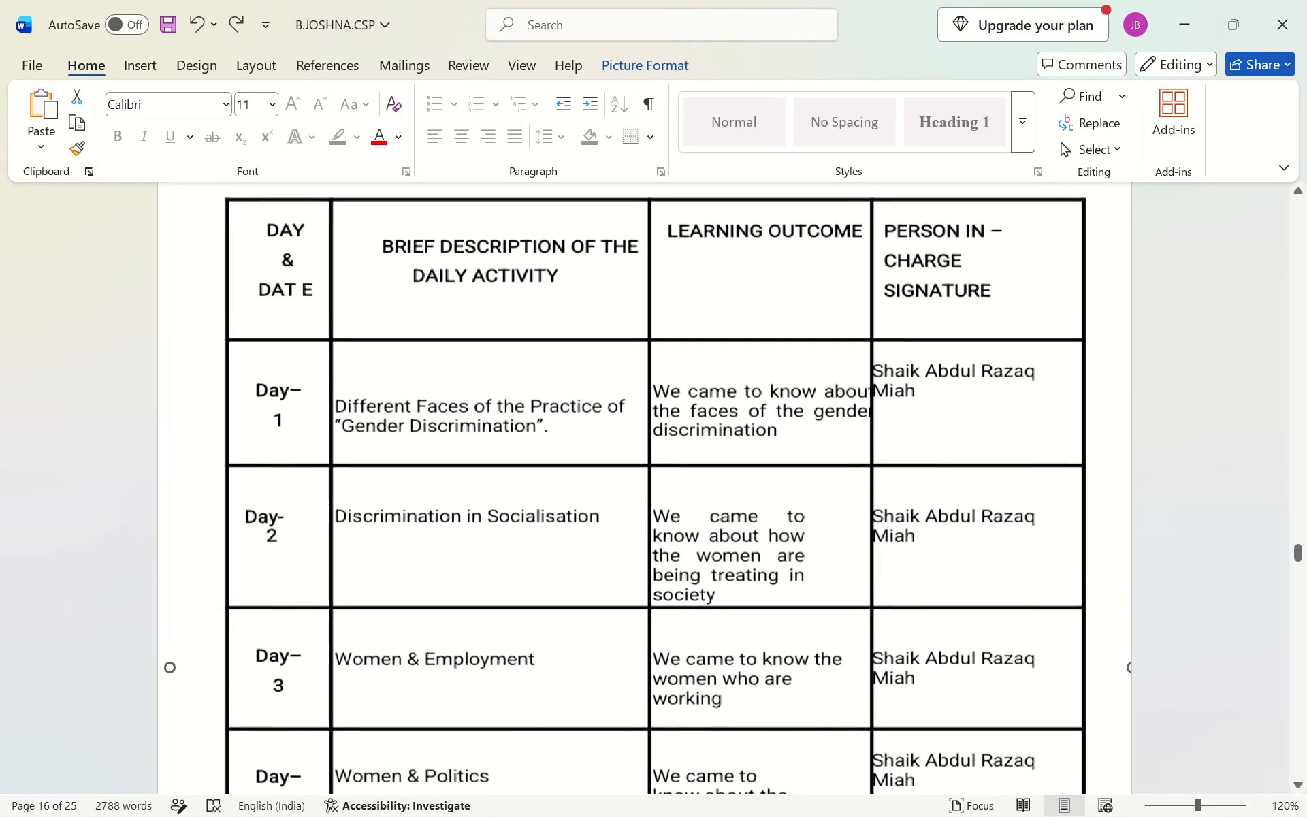
# Switch to Google Chrome by launching it from the recent searches, with a new tab ready for a web search.
pyautogui.scroll(-1, 678, 648)
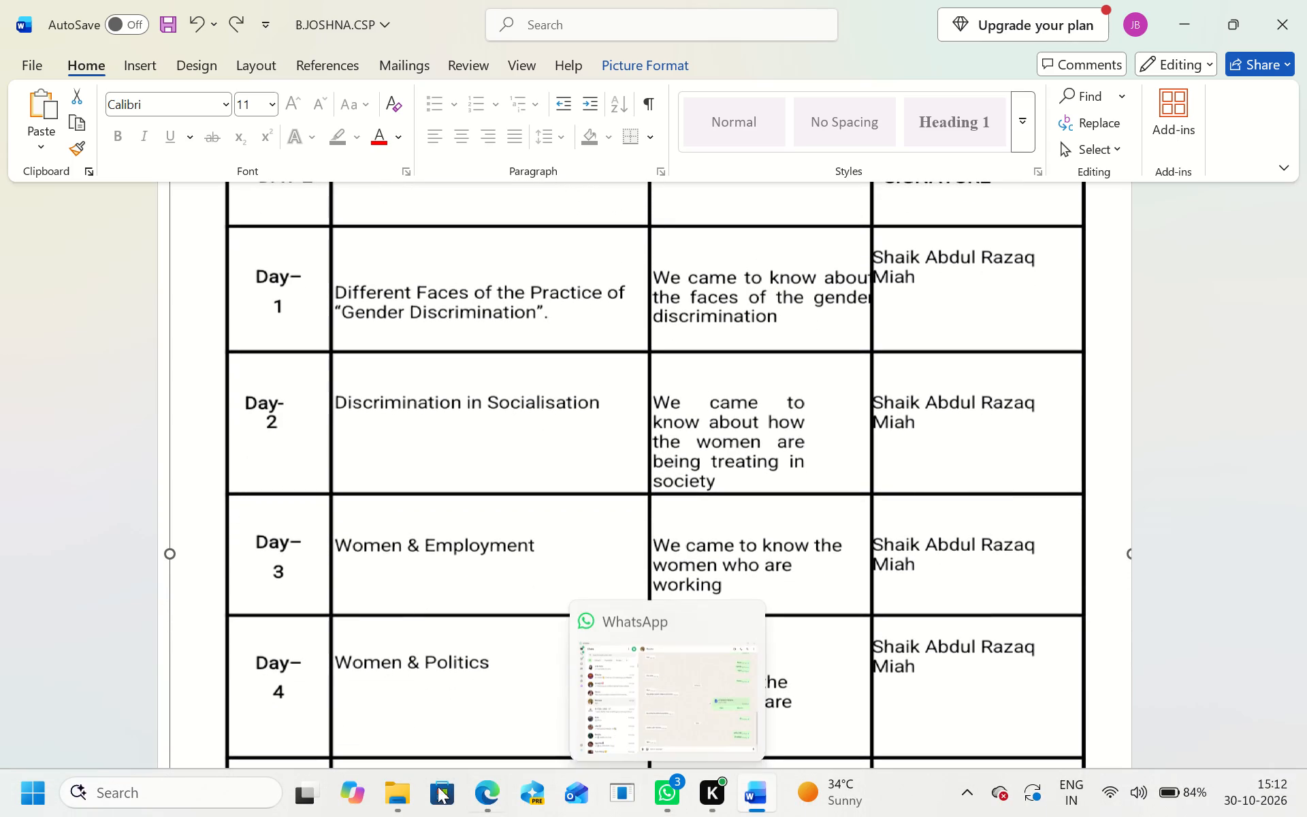
pyautogui.click(263, 798)
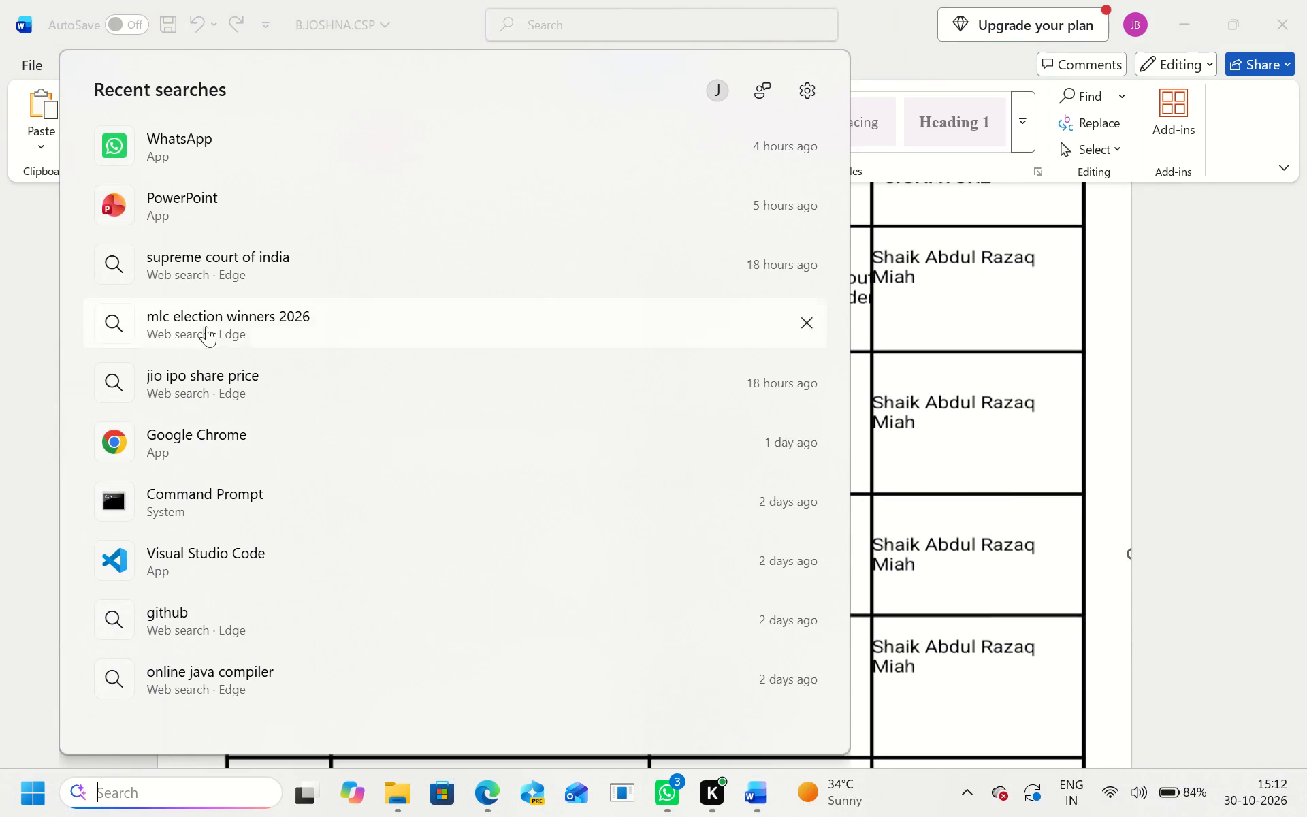
pyautogui.doubleClick(226, 455)
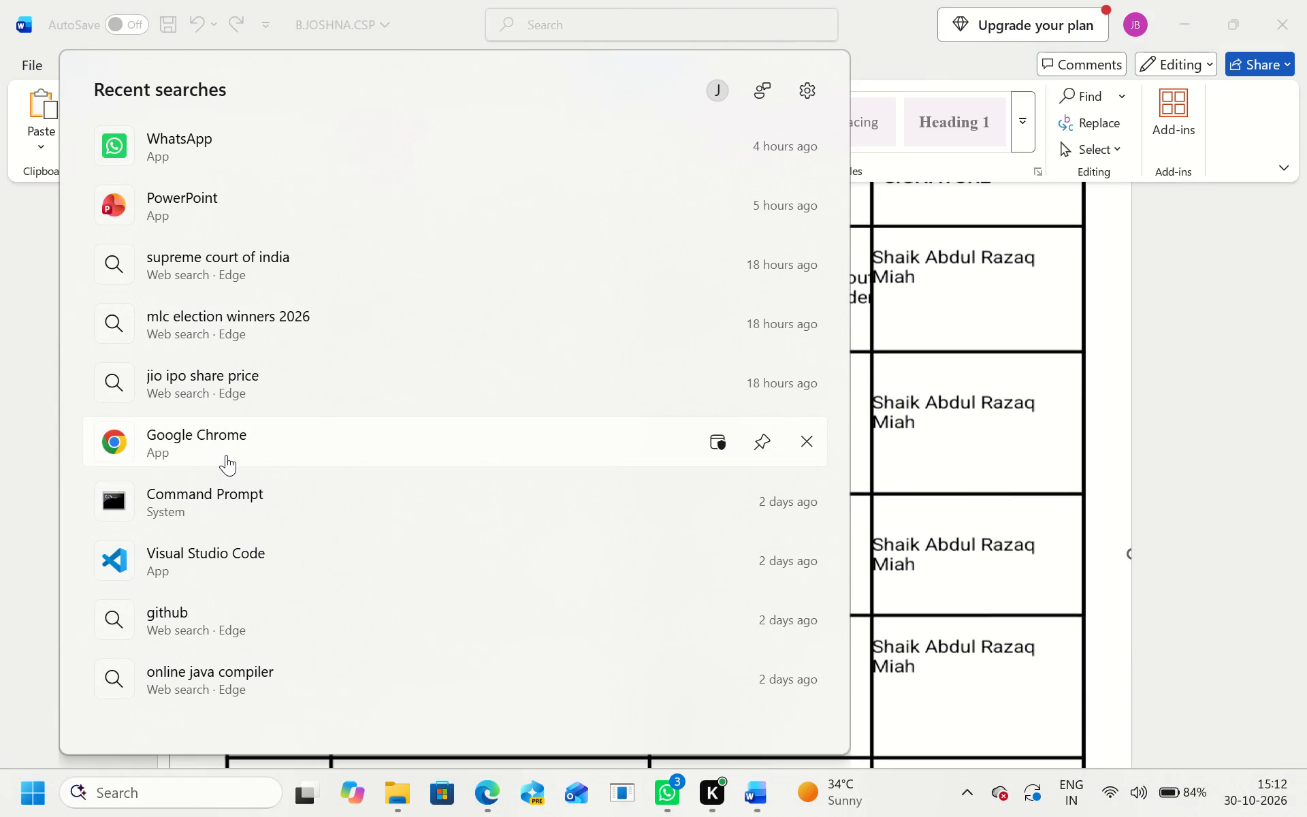
pyautogui.doubleClick(226, 455)
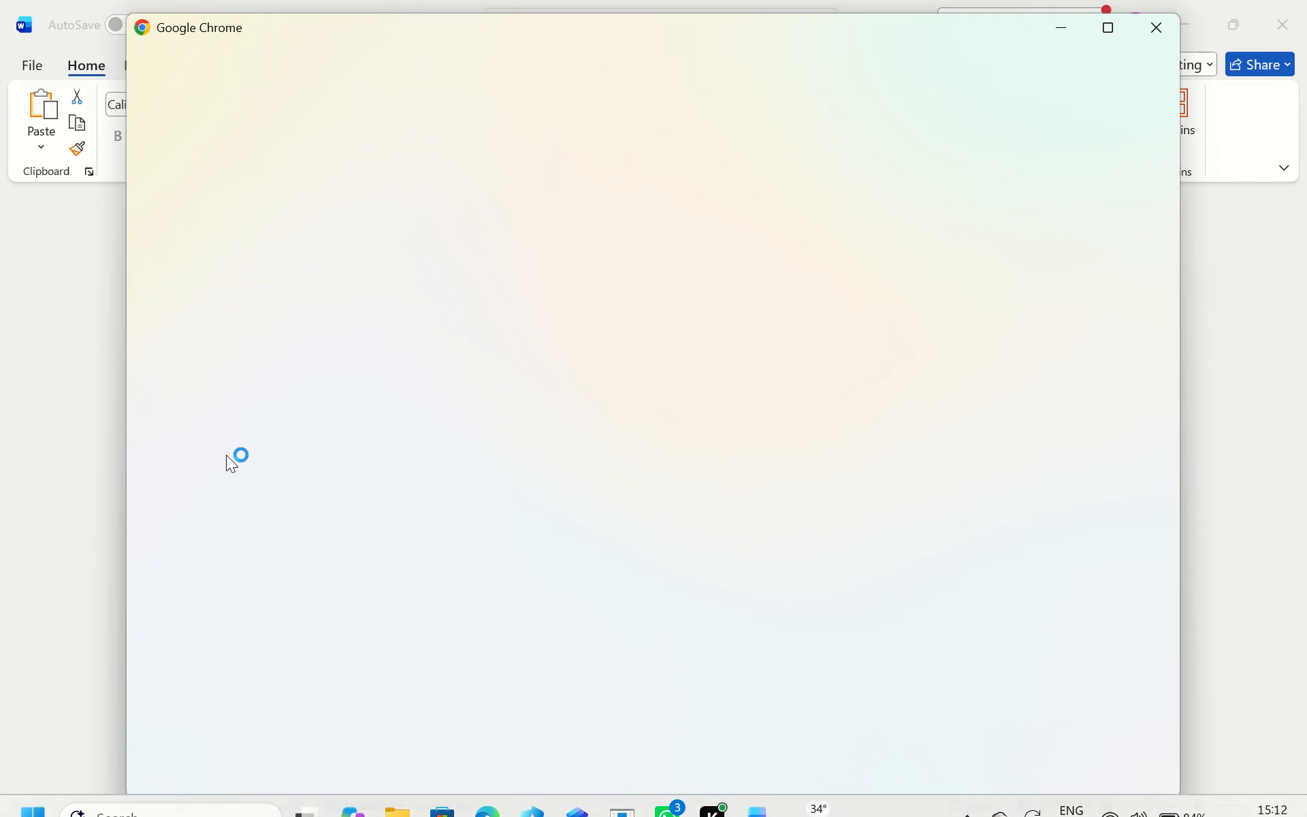
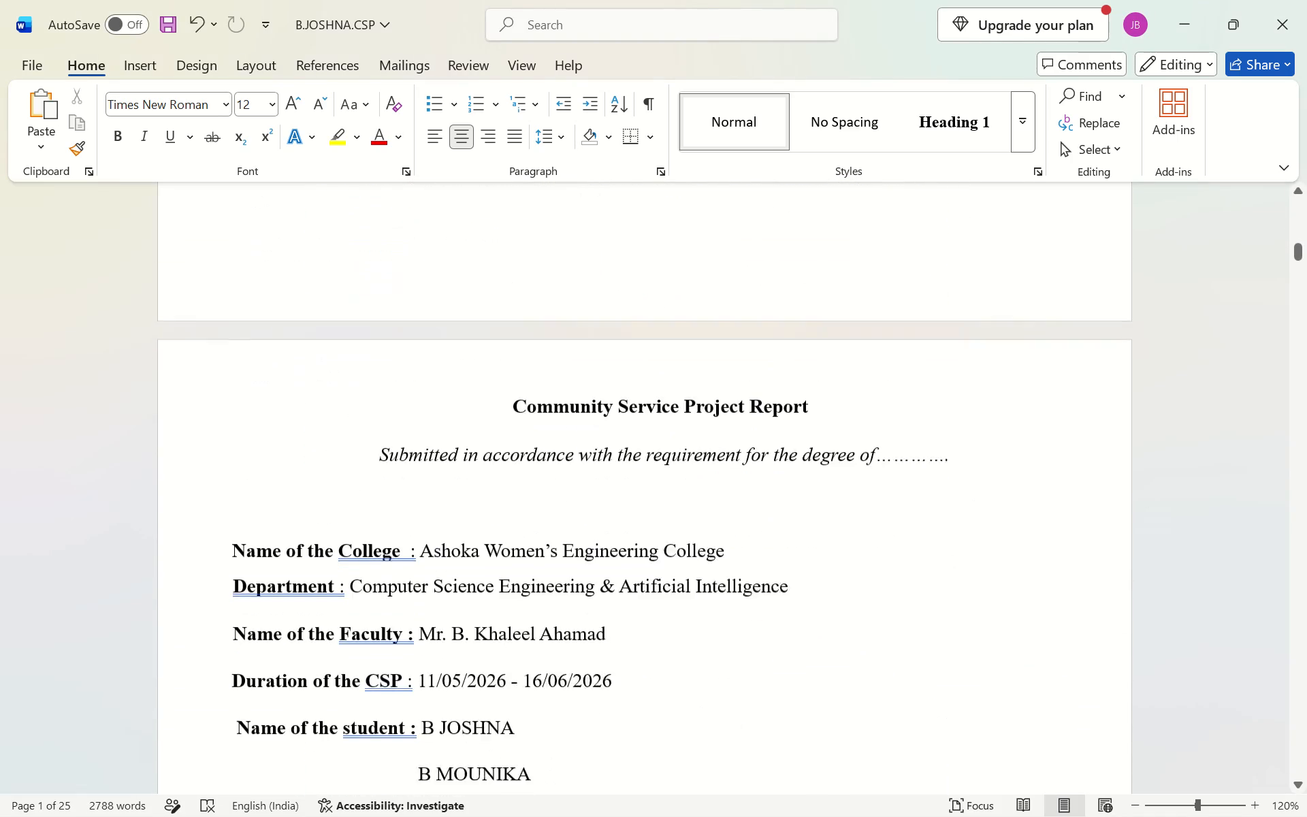
pyautogui.scroll(-9, 639, 509)
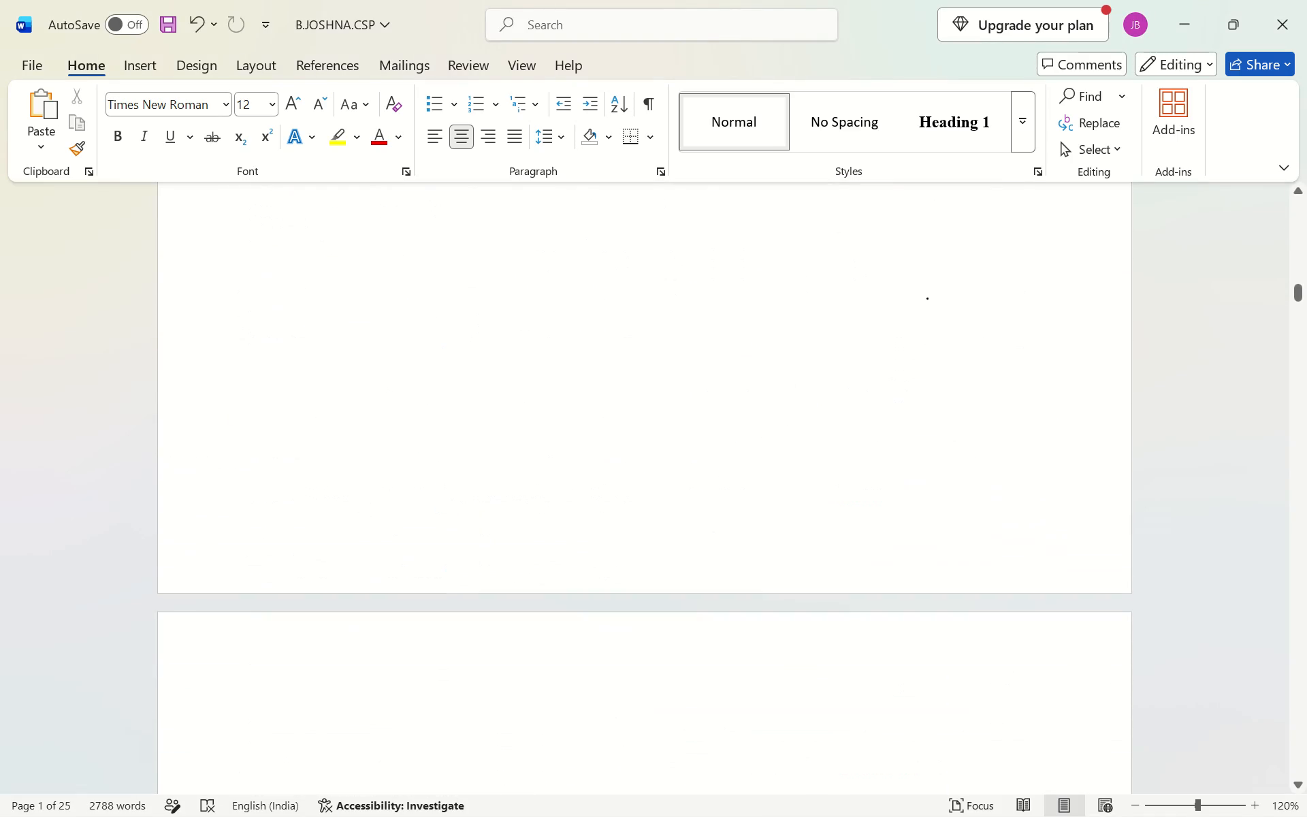
pyautogui.scroll(-8, 639, 509)
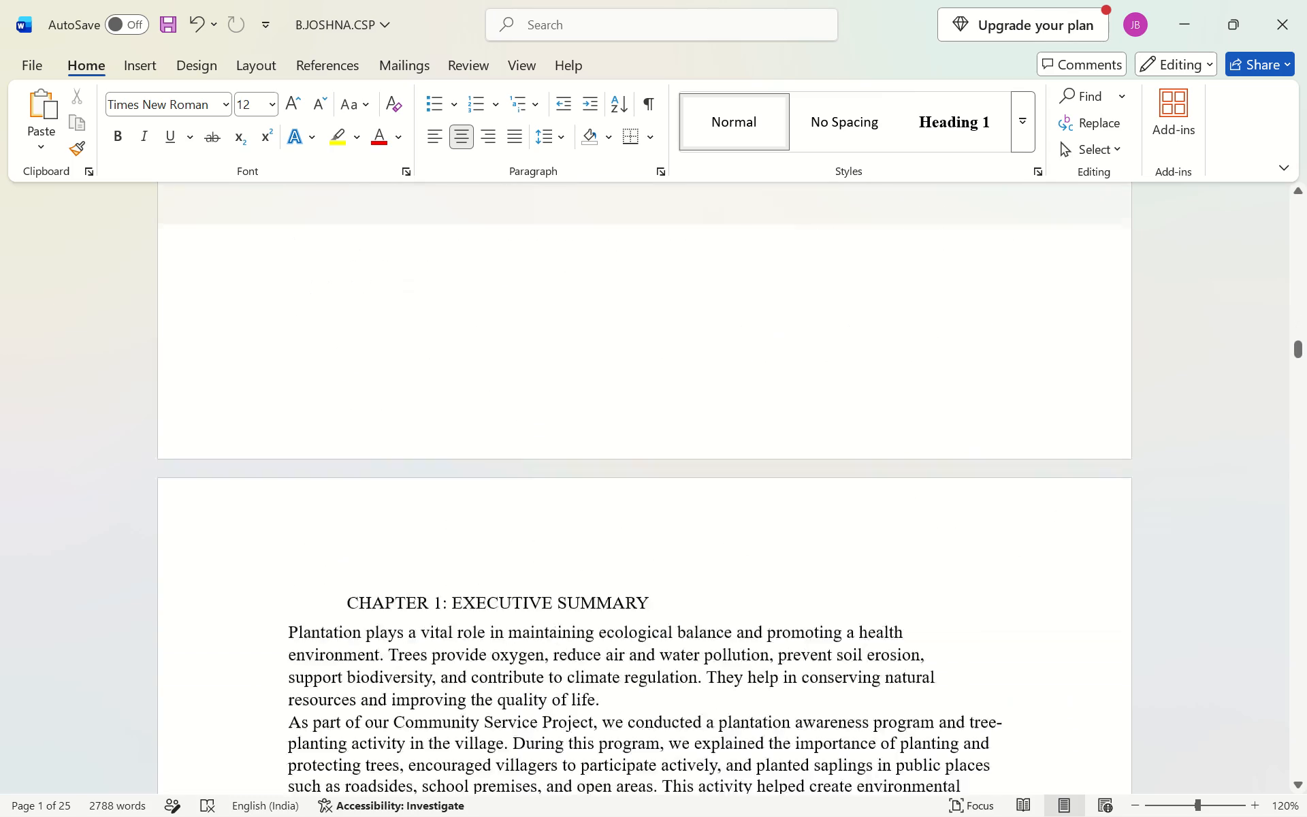
pyautogui.scroll(-8, 639, 509)
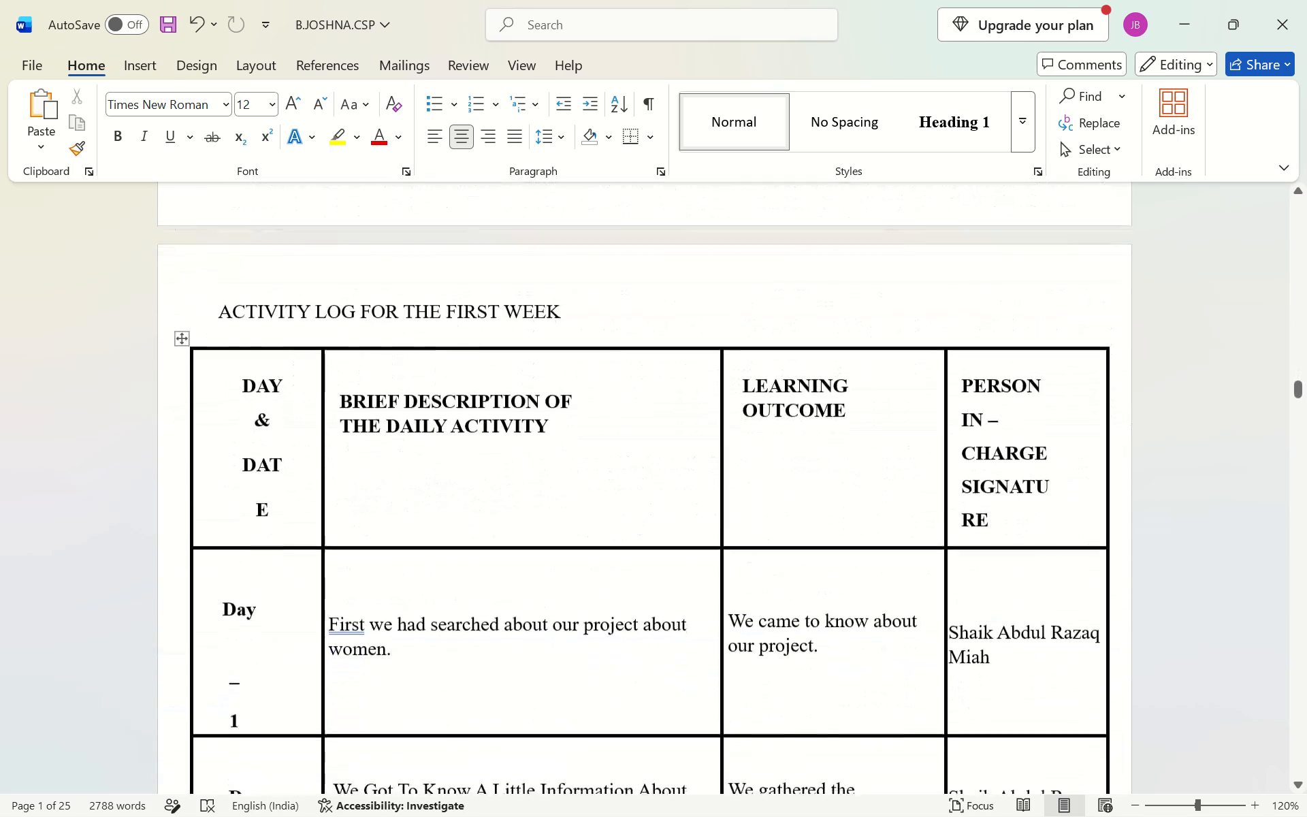
pyautogui.scroll(-2, 639, 509)
pyautogui.moveTo(952, 466); pyautogui.dragTo(978, 465)
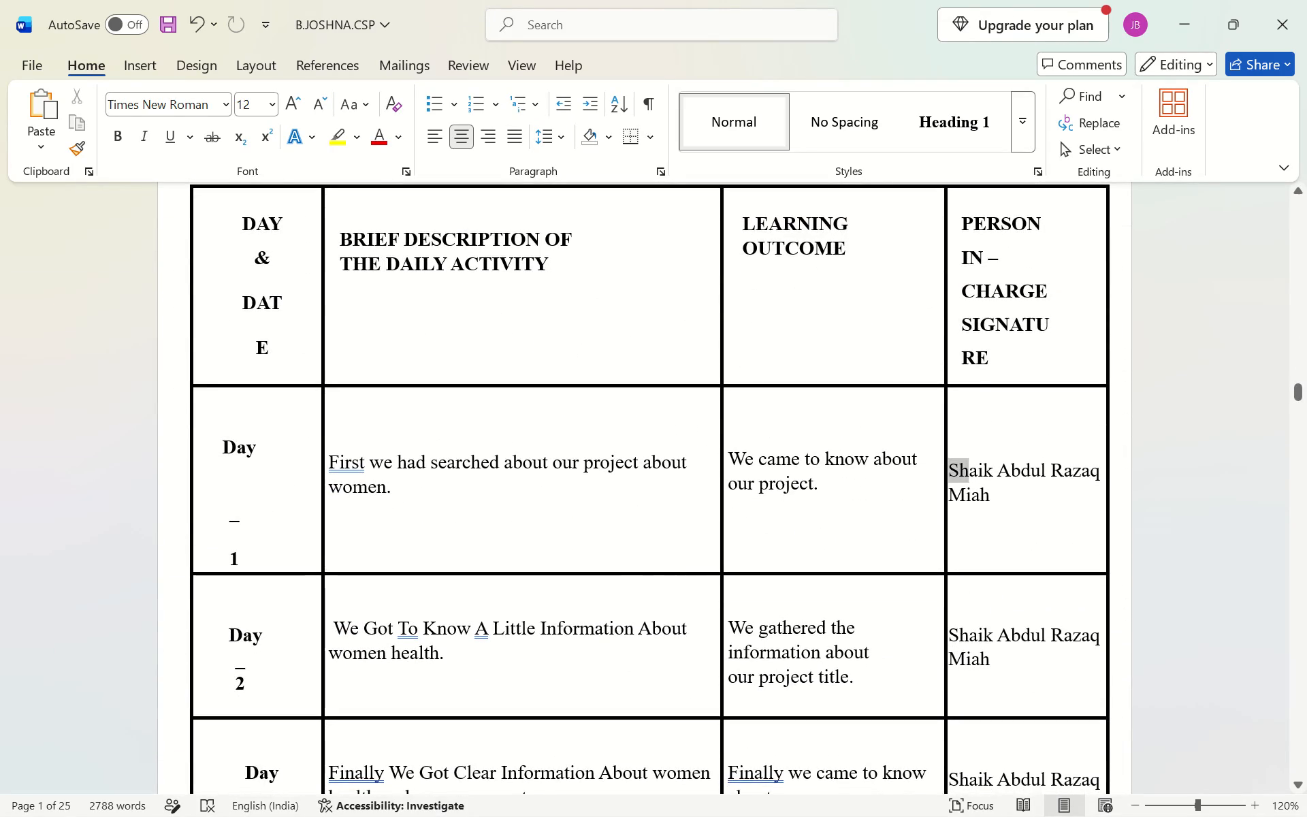
pyautogui.moveTo(978, 465); pyautogui.dragTo(1070, 474)
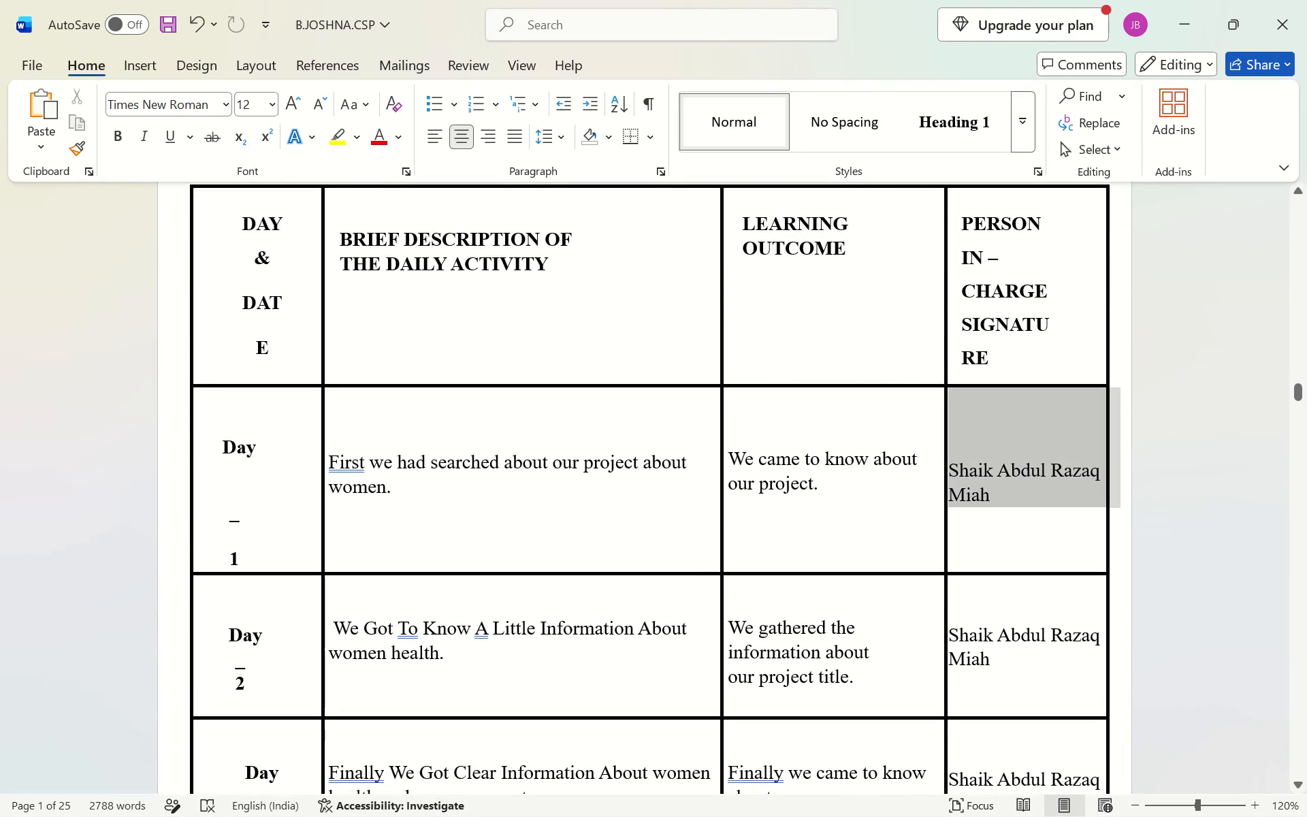
pyautogui.moveTo(1070, 474); pyautogui.dragTo(1044, 494)
pyautogui.click(1044, 494)
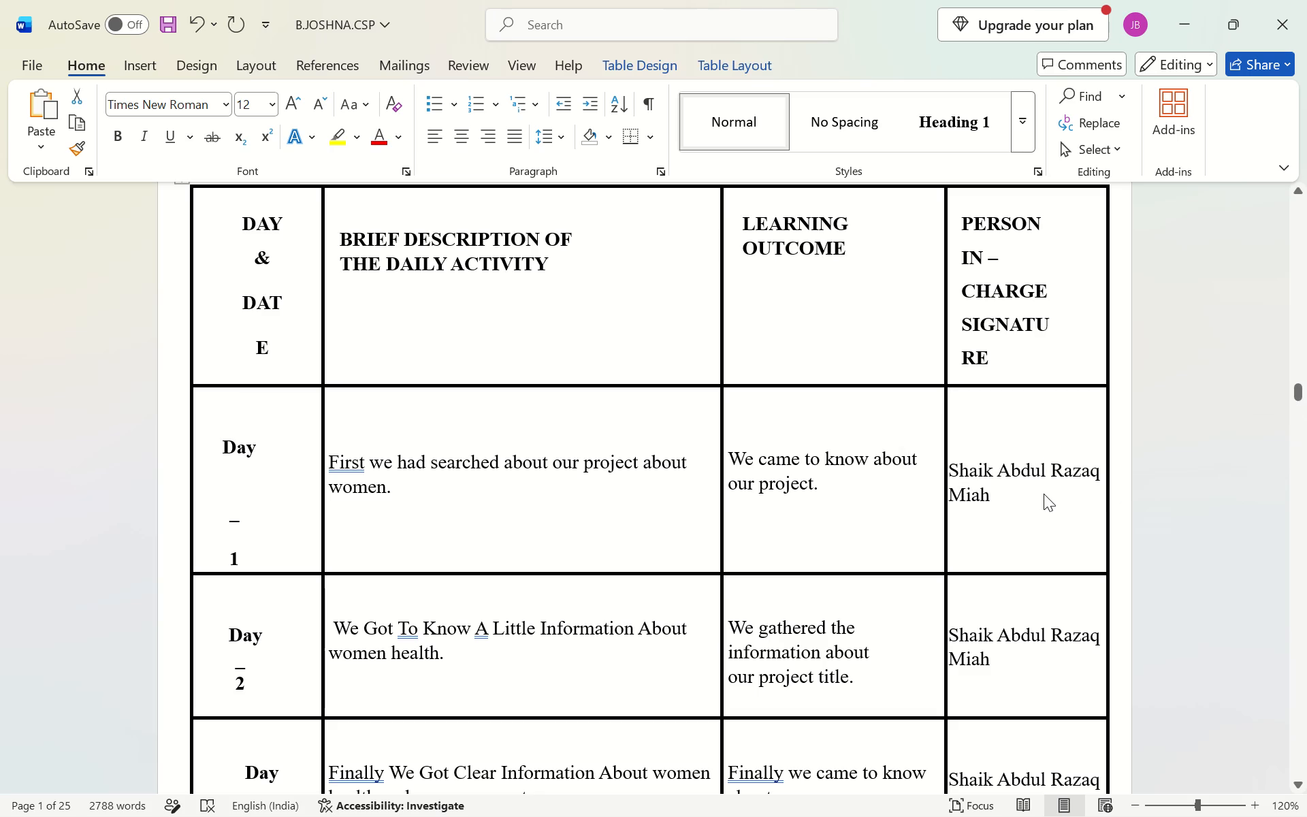
pyautogui.press('BackSpace')
pyautogui.press('BackSpace')
pyautogui.press('BackSpace')
pyautogui.press('BackSpace')
pyautogui.press('BackSpace')
pyautogui.press('BackSpace')
pyautogui.press('BackSpace')
pyautogui.press('BackSpace')
pyautogui.press('BackSpace')
pyautogui.press('BackSpace')
pyautogui.press('BackSpace')
pyautogui.press('BackSpace')
pyautogui.press('BackSpace')
pyautogui.press('BackSpace')
pyautogui.press('BackSpace')
pyautogui.press('BackSpace')
pyautogui.press('BackSpace')
pyautogui.press('BackSpace')
pyautogui.press('BackSpace')
pyautogui.press('BackSpace')
pyautogui.press('BackSpace')
pyautogui.press('BackSpace')
pyautogui.press('BackSpace')
pyautogui.press('BackSpace')
pyautogui.press('BackSpace')
pyautogui.press('BackSpace')
pyautogui.press('BackSpace')
pyautogui.press('BackSpace')
pyautogui.press('BackSpace')
pyautogui.press('BackSpace')
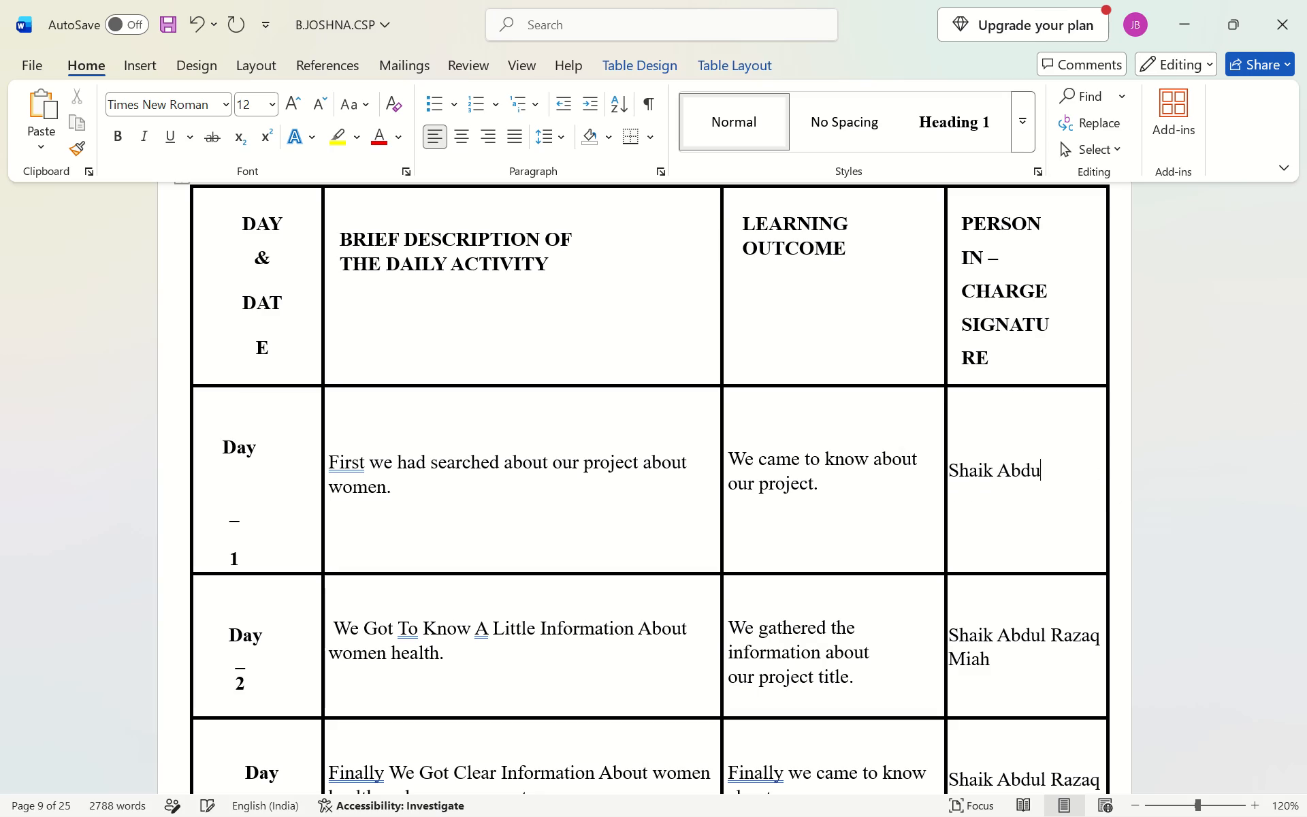
pyautogui.press('BackSpace')
pyautogui.press('BackSpace')
pyautogui.press('BackSpace')
pyautogui.press('BackSpace')
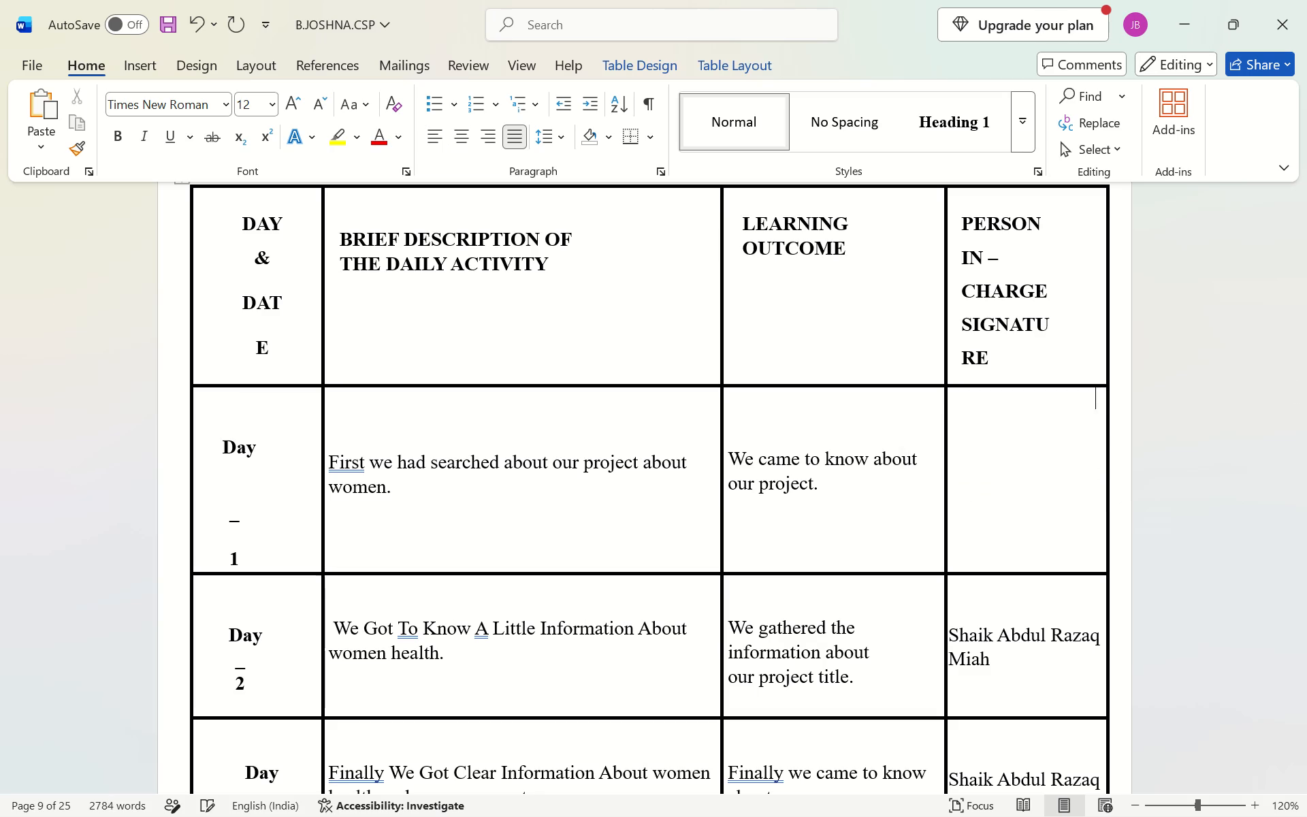
pyautogui.press('BackSpace')
pyautogui.press('BackSpace')
pyautogui.press('BackSpace')
pyautogui.press('BackSpace')
pyautogui.press('BackSpace')
pyautogui.press('BackSpace')
pyautogui.press('BackSpace')
pyautogui.press('BackSpace')
pyautogui.press('BackSpace')
pyautogui.press('BackSpace')
pyautogui.press('BackSpace')
pyautogui.press('BackSpace')
pyautogui.press('BackSpace')
pyautogui.press('BackSpace')
pyautogui.press('BackSpace')
pyautogui.press('BackSpace')
pyautogui.press('BackSpace')
pyautogui.press('BackSpace')
pyautogui.press('BackSpace')
pyautogui.press('BackSpace')
pyautogui.press('BackSpace')
pyautogui.press('BackSpace')
pyautogui.press('BackSpace')
pyautogui.press('BackSpace')
pyautogui.press('BackSpace')
pyautogui.press('BackSpace')
pyautogui.press('BackSpace')
pyautogui.press('BackSpace')
pyautogui.press('BackSpace')
pyautogui.hotkey('ctrl', 'v')
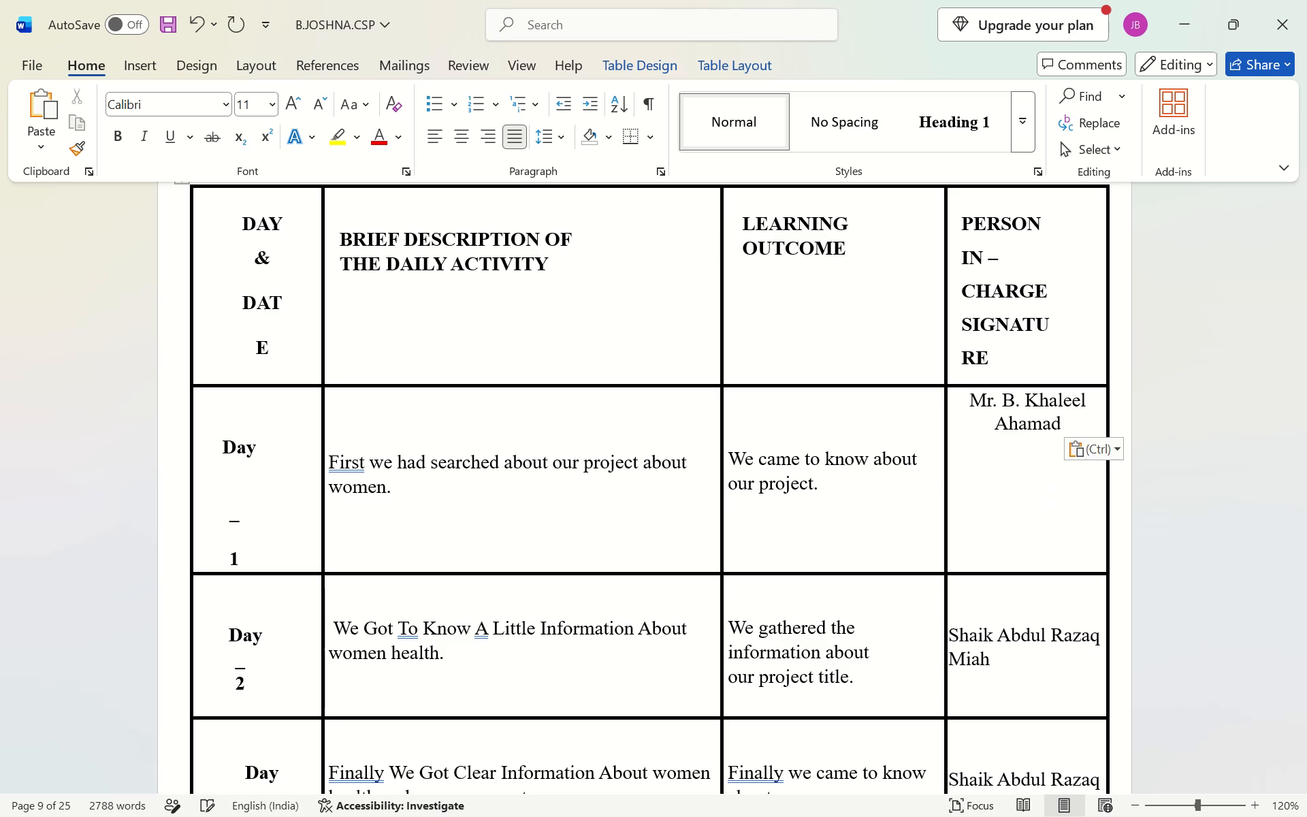
# Remove the centring from the guide's name in the Day 1 signature cell so it is left-aligned.
pyautogui.press('Up')
pyautogui.press('Up')
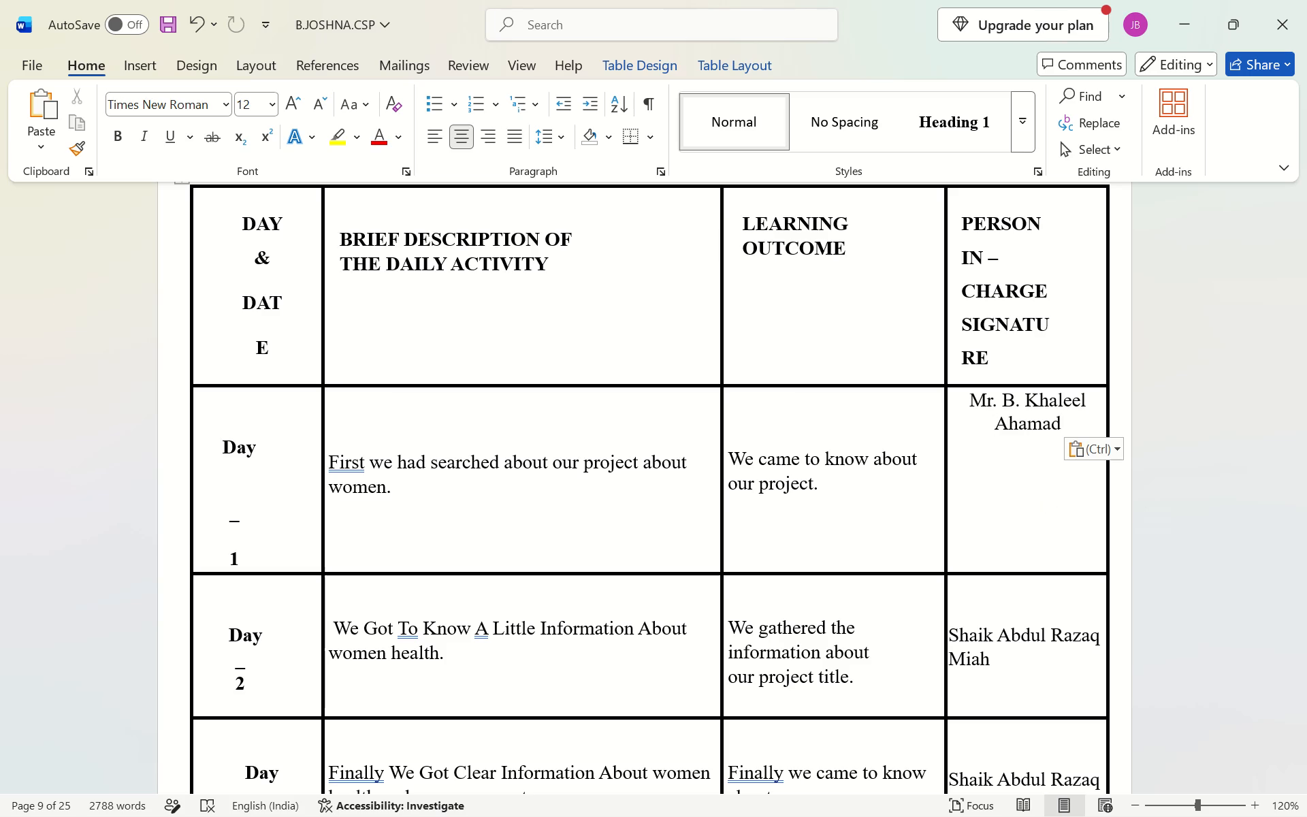
pyautogui.press('BackSpace')
# Remove the blank space and indents before the Day 1 learning outcome and activity description.
pyautogui.scroll(-1, 1044, 494)
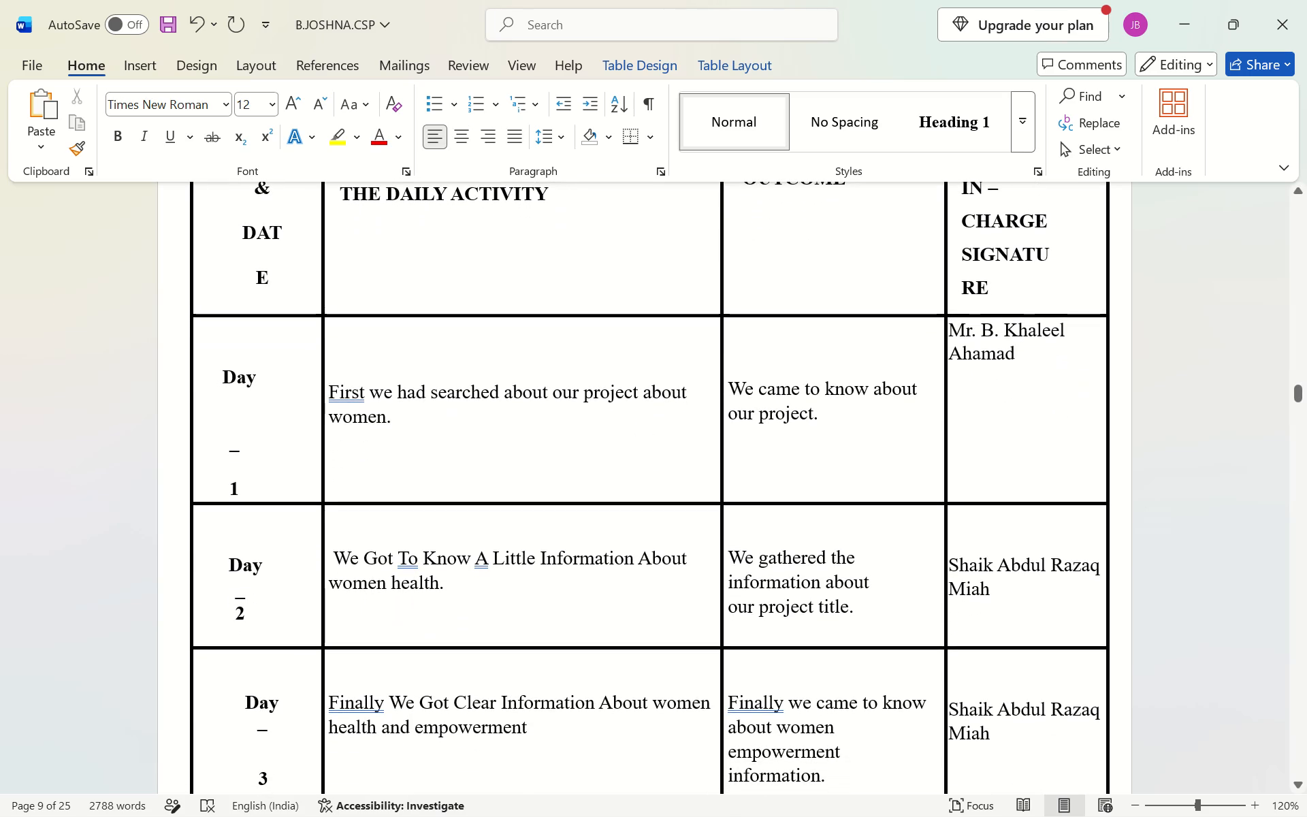
pyautogui.click(731, 387)
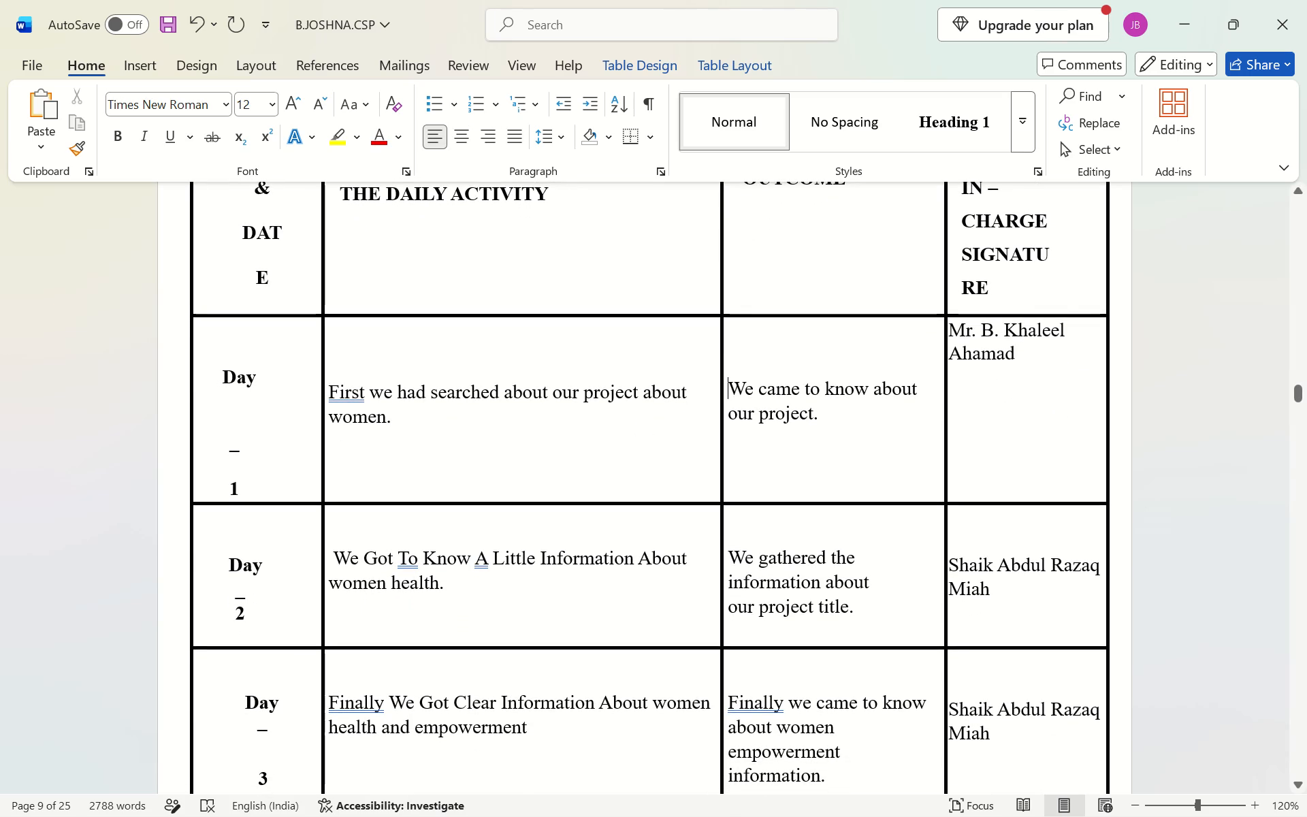
pyautogui.press('BackSpace')
pyautogui.press('BackSpace')
pyautogui.press('BackSpace')
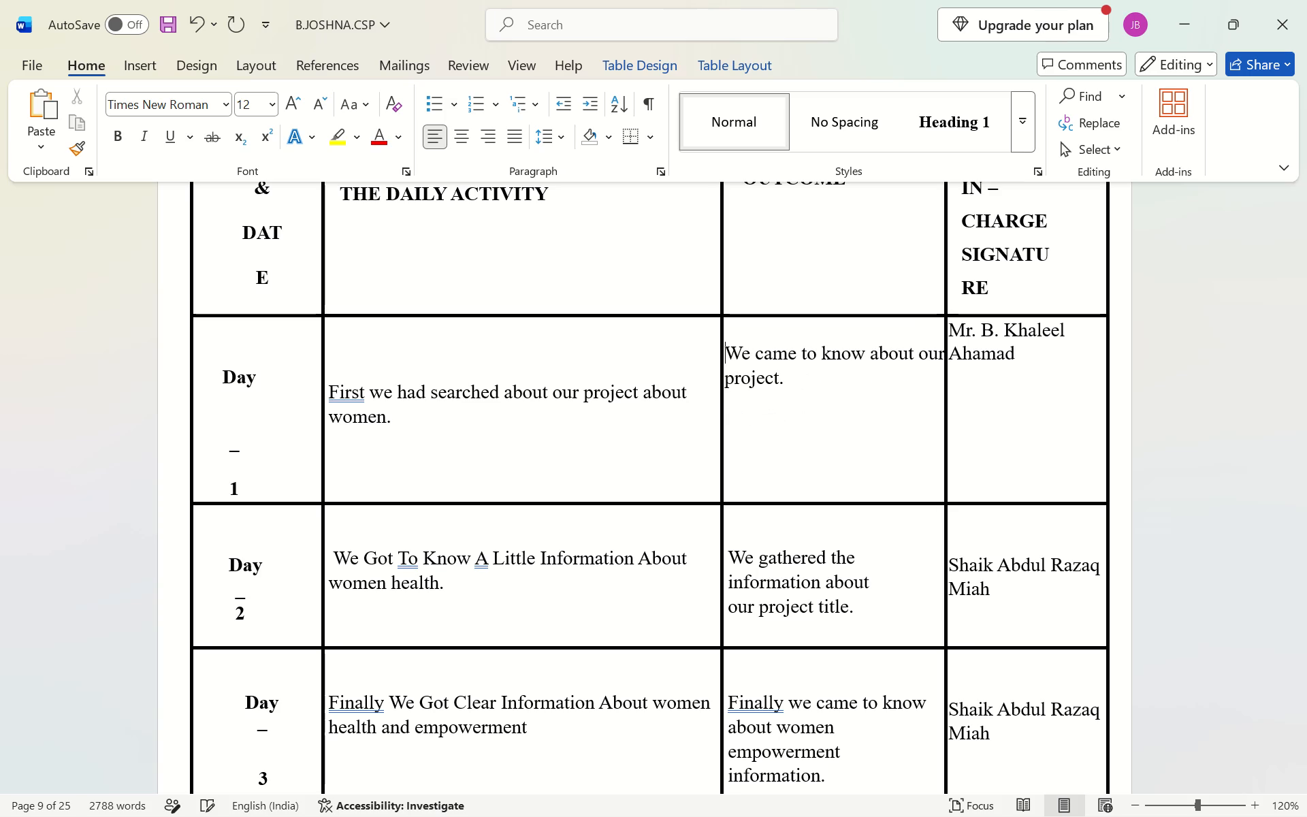
pyautogui.click(329, 391)
pyautogui.press('BackSpace')
pyautogui.press('BackSpace')
pyautogui.scroll(-1, 329, 391)
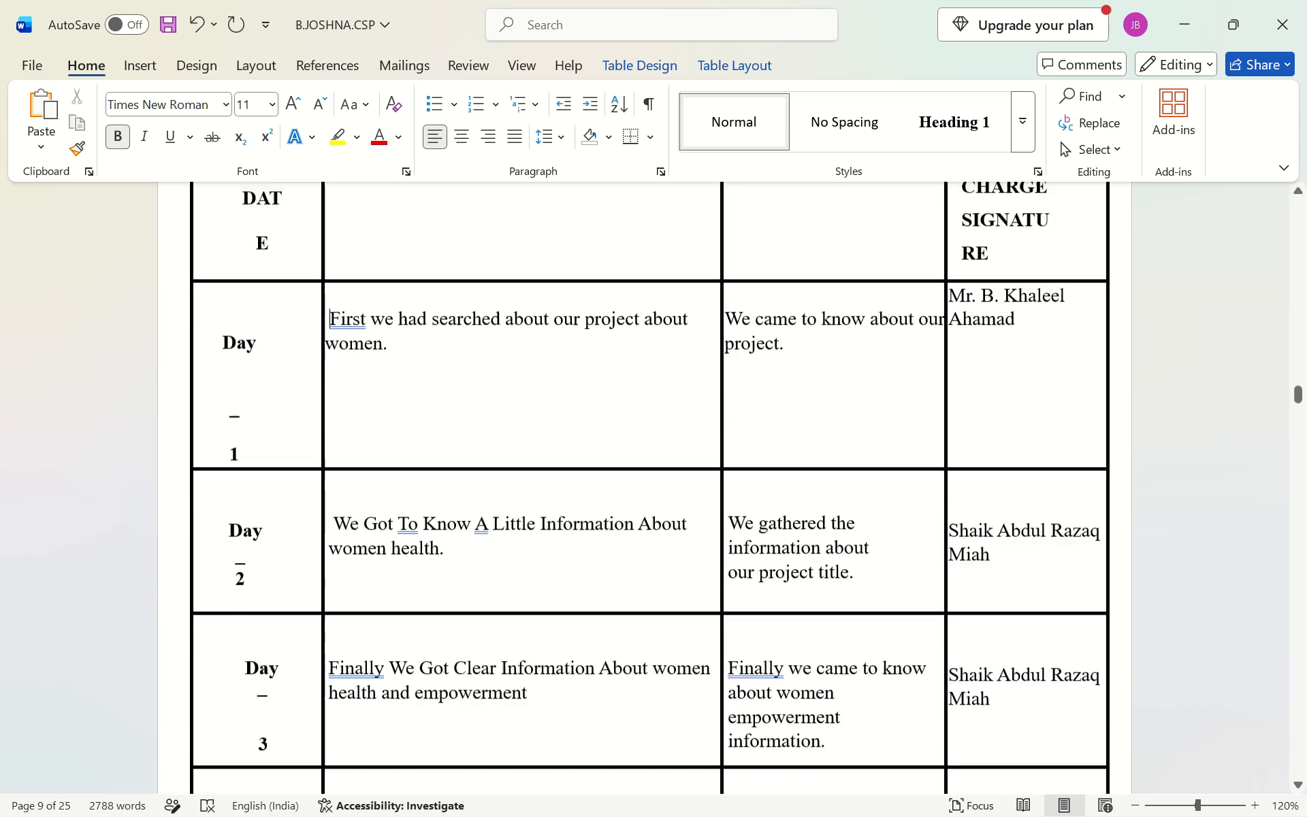
pyautogui.scroll(-1, 329, 391)
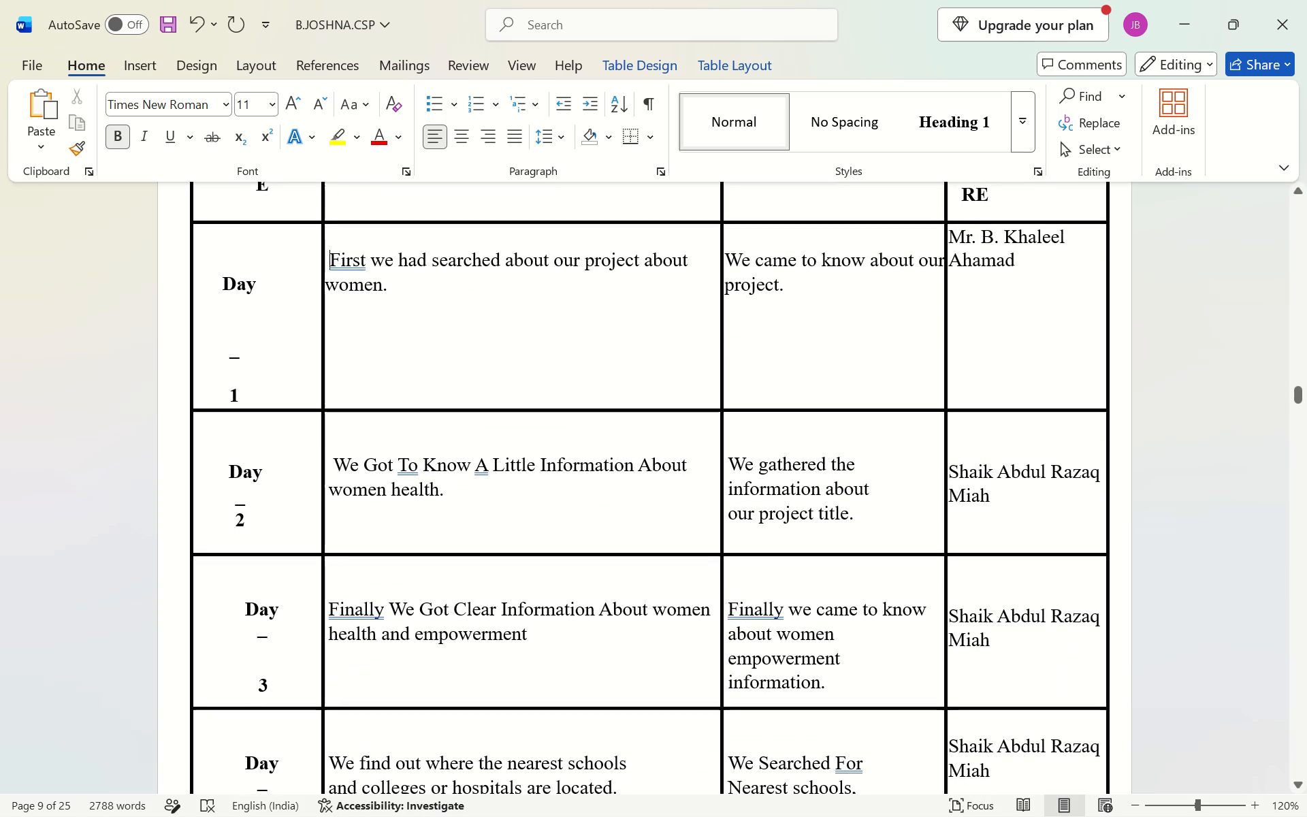
pyautogui.click(722, 462)
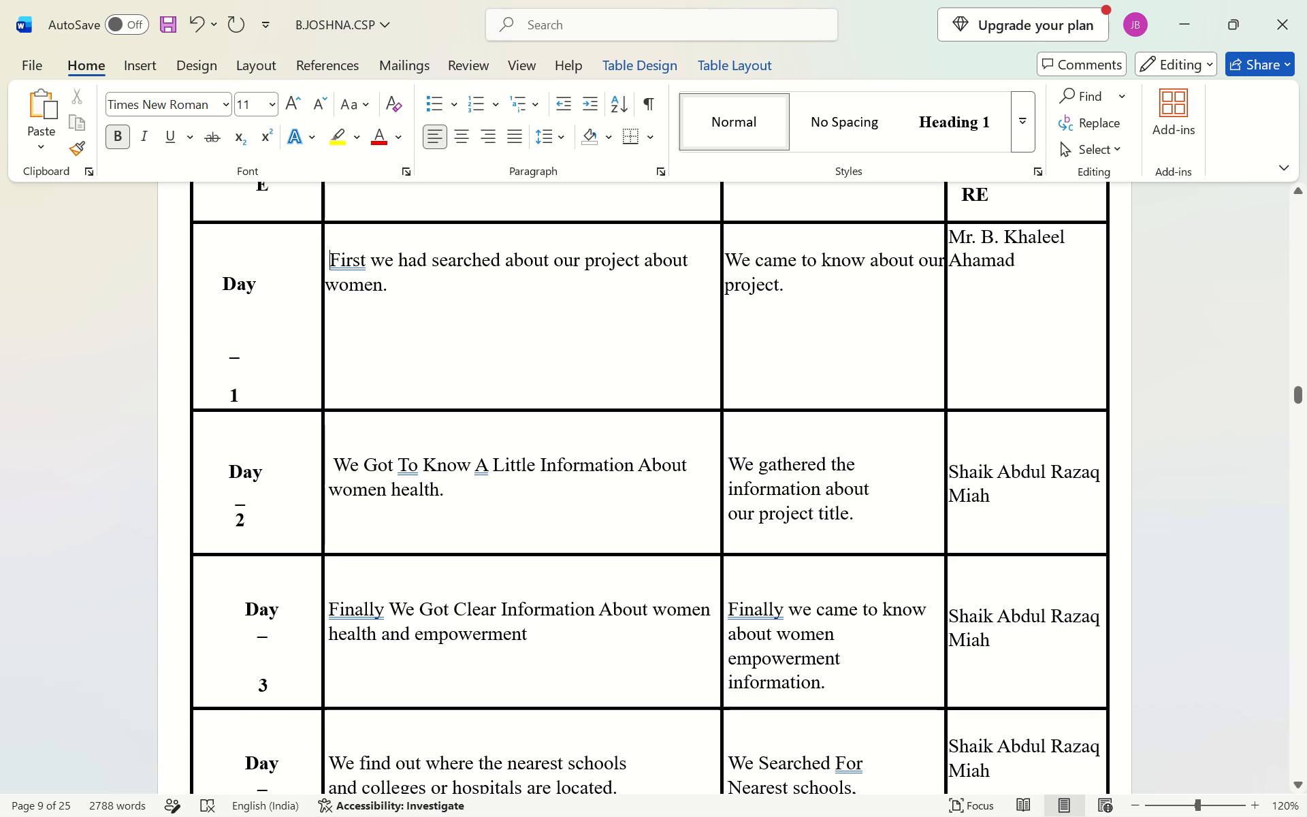
pyautogui.press('BackSpace')
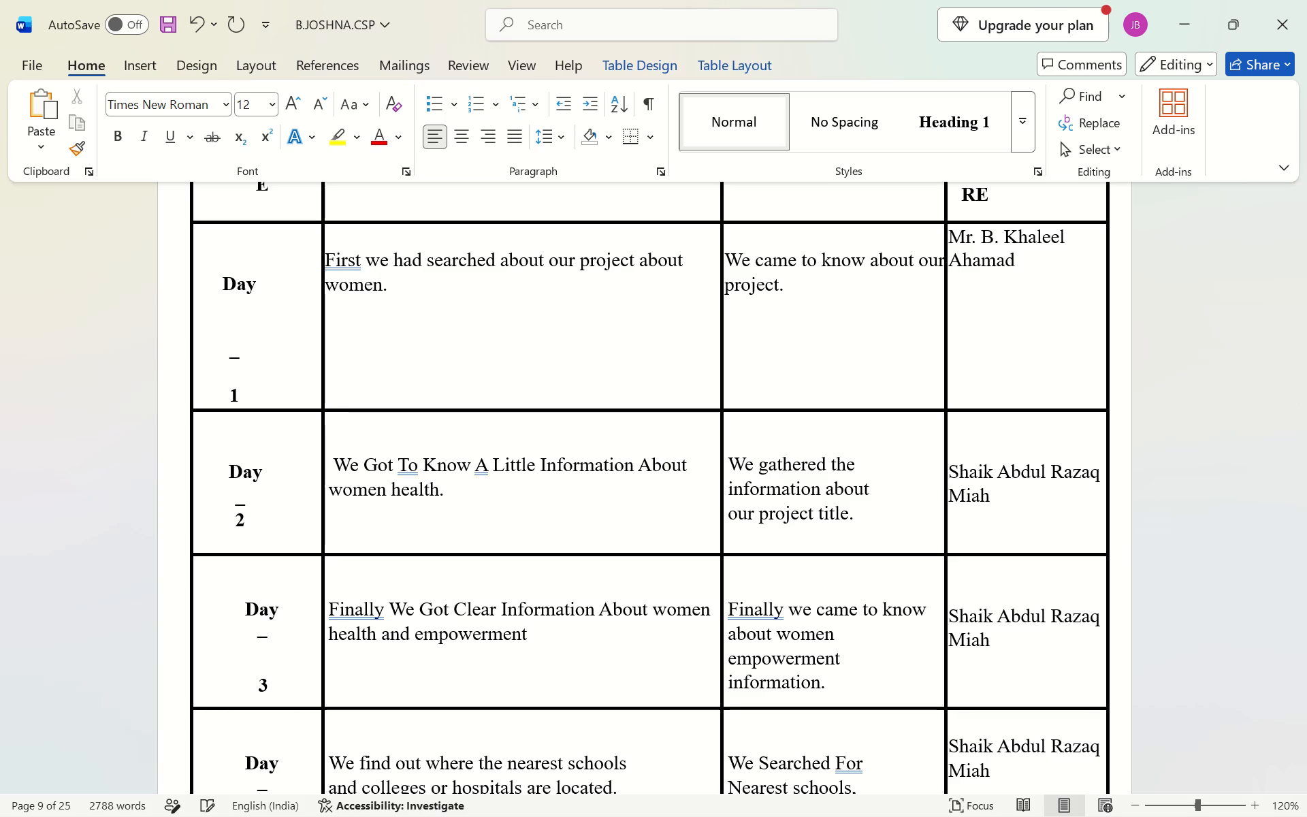
# Remove the blank space above the Day 2 activity description in the first-week log.
pyautogui.click(338, 462)
pyautogui.press('BackSpace')
pyautogui.press('BackSpace')
pyautogui.press('BackSpace')
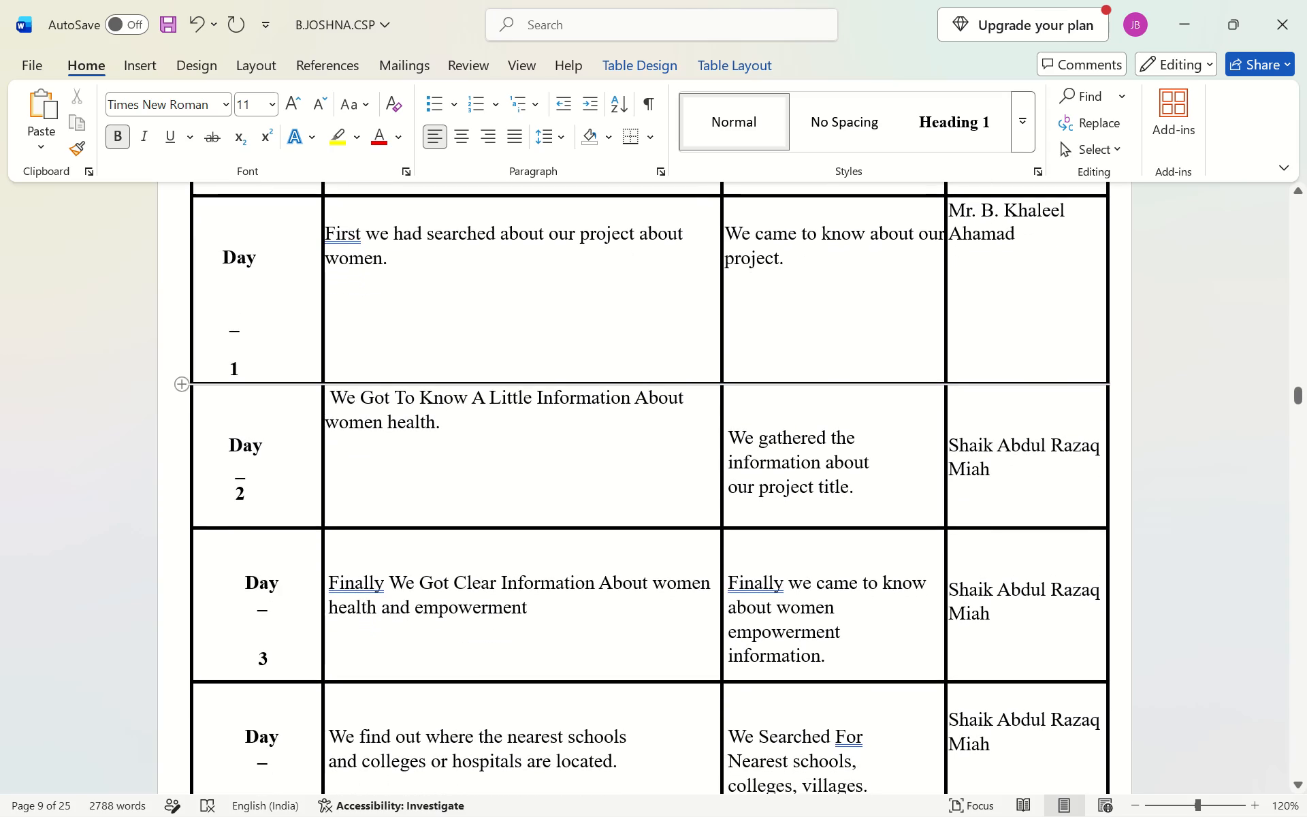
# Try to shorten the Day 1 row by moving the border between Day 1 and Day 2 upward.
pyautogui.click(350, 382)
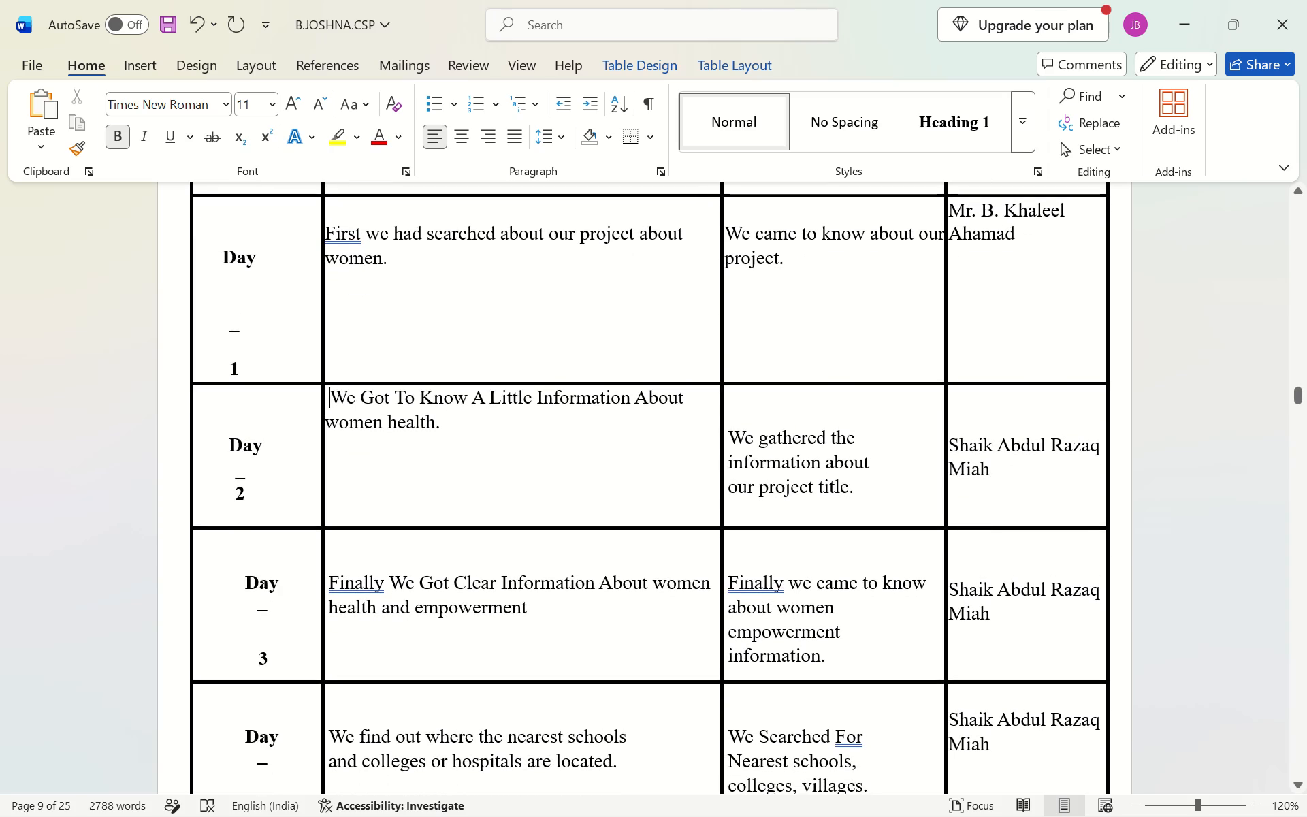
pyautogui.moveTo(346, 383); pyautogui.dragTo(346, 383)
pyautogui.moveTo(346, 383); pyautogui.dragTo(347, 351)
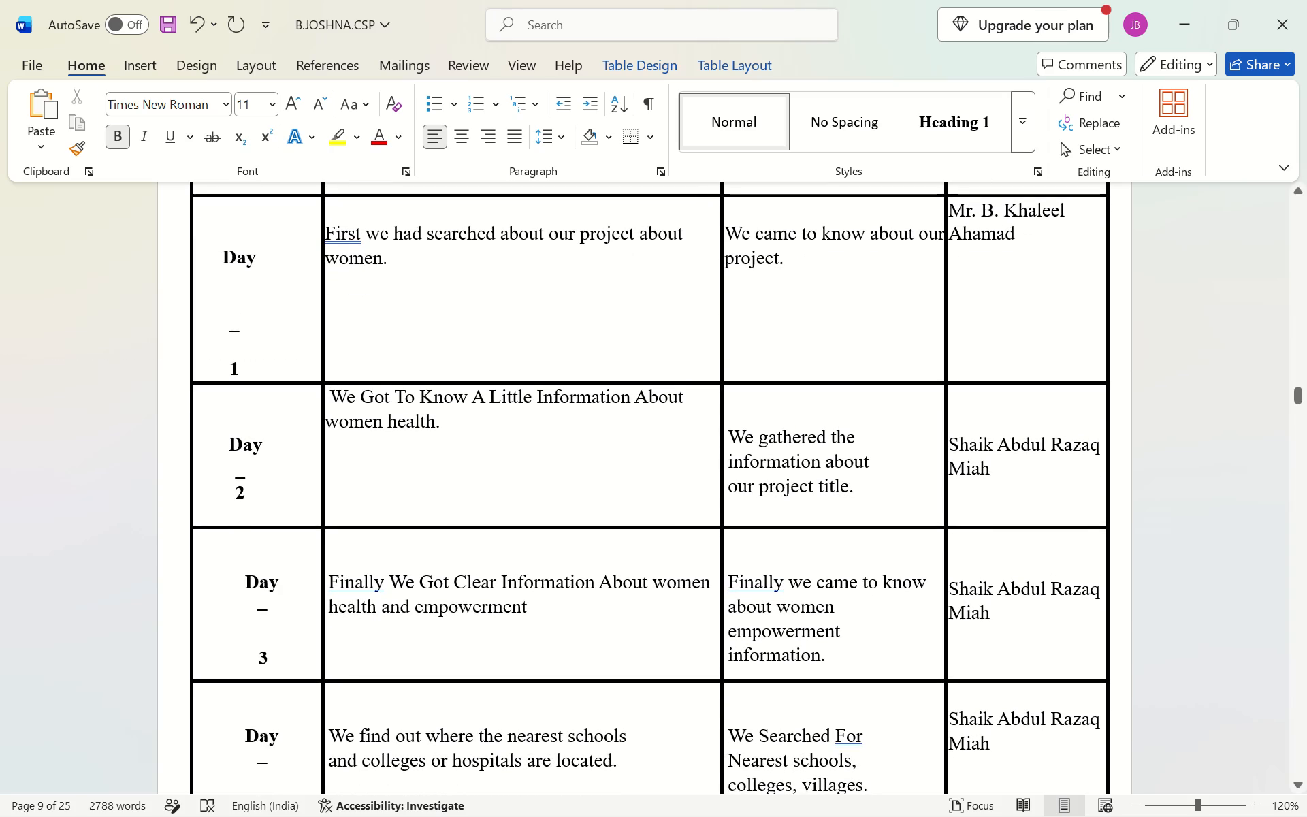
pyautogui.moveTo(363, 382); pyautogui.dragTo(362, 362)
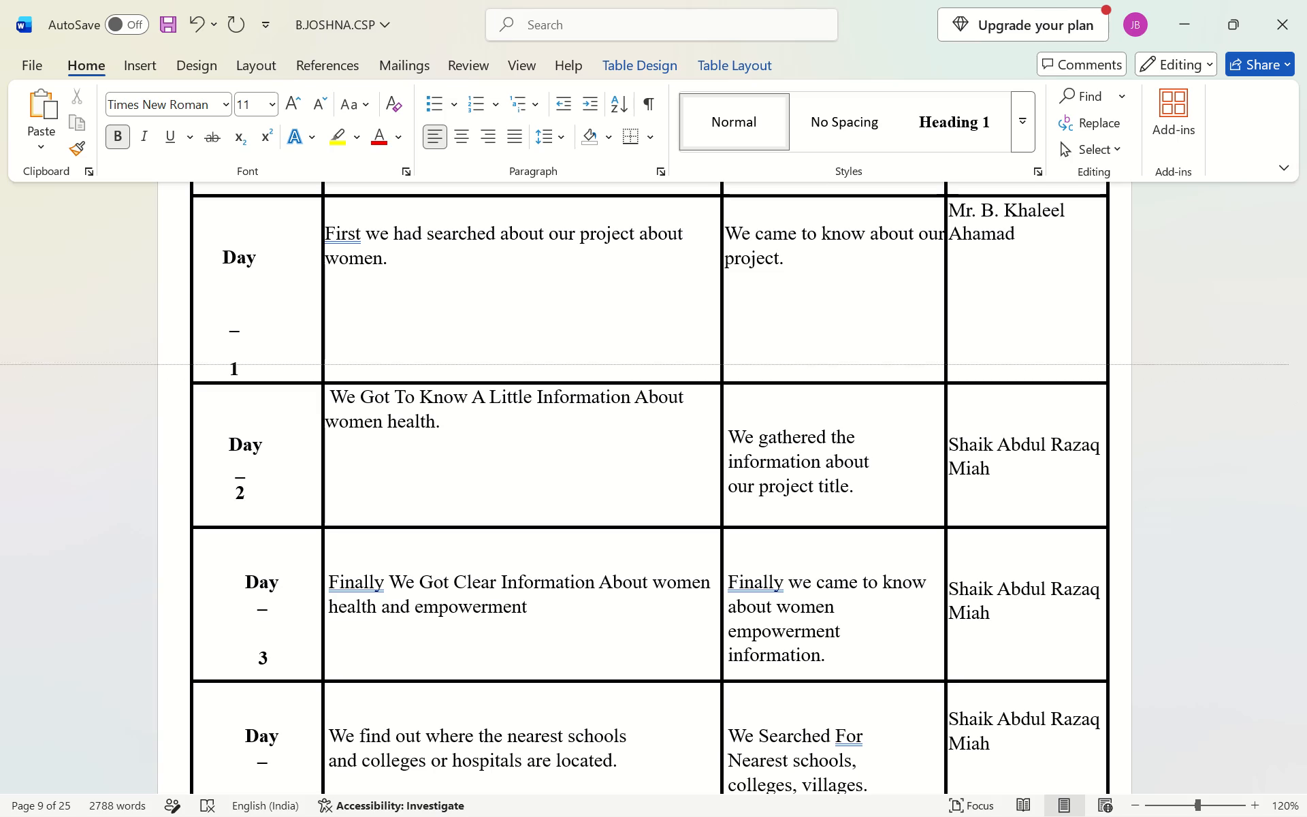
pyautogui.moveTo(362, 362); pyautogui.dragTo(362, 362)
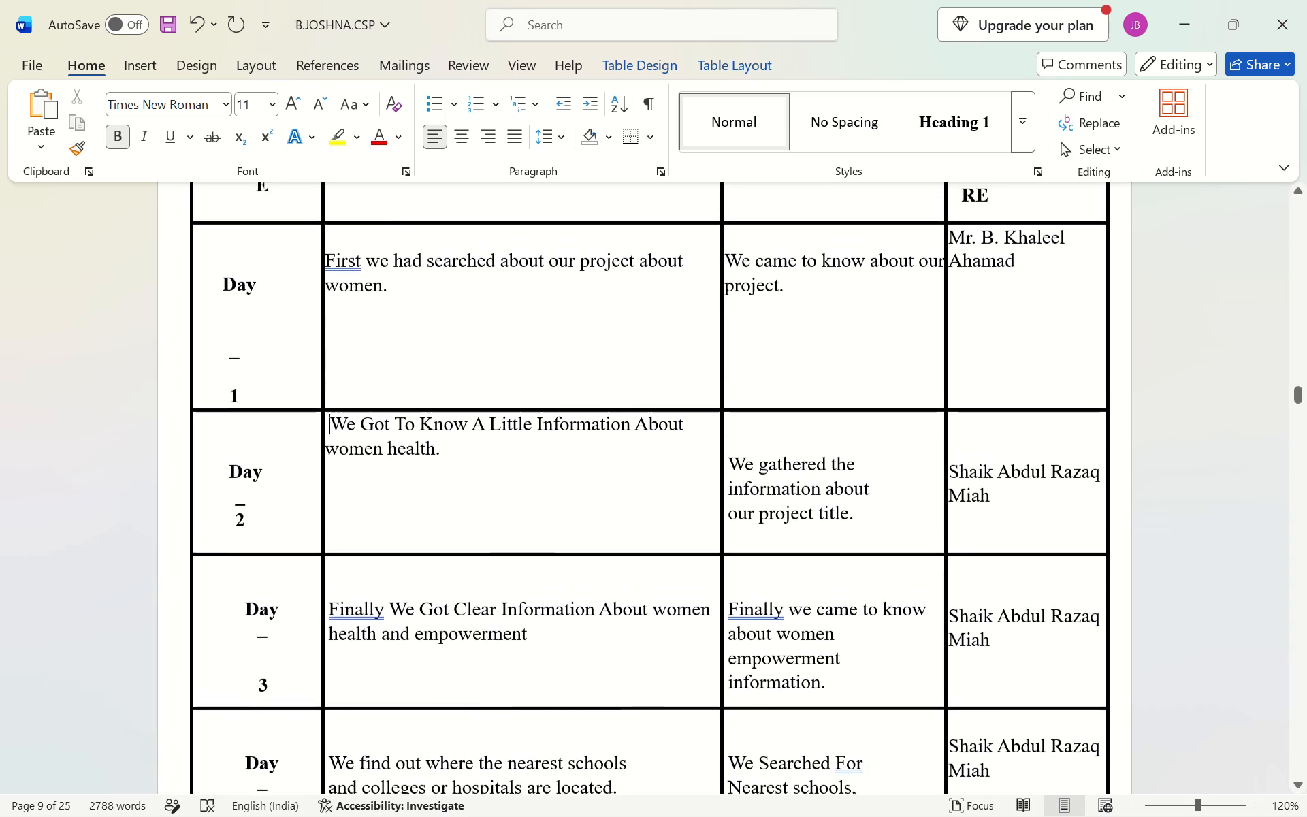
# Replace the name in the Day 6 signature cell of the first-week log with the copied guide's name at the top of the cell.
pyautogui.scroll(-1, 594, 368)
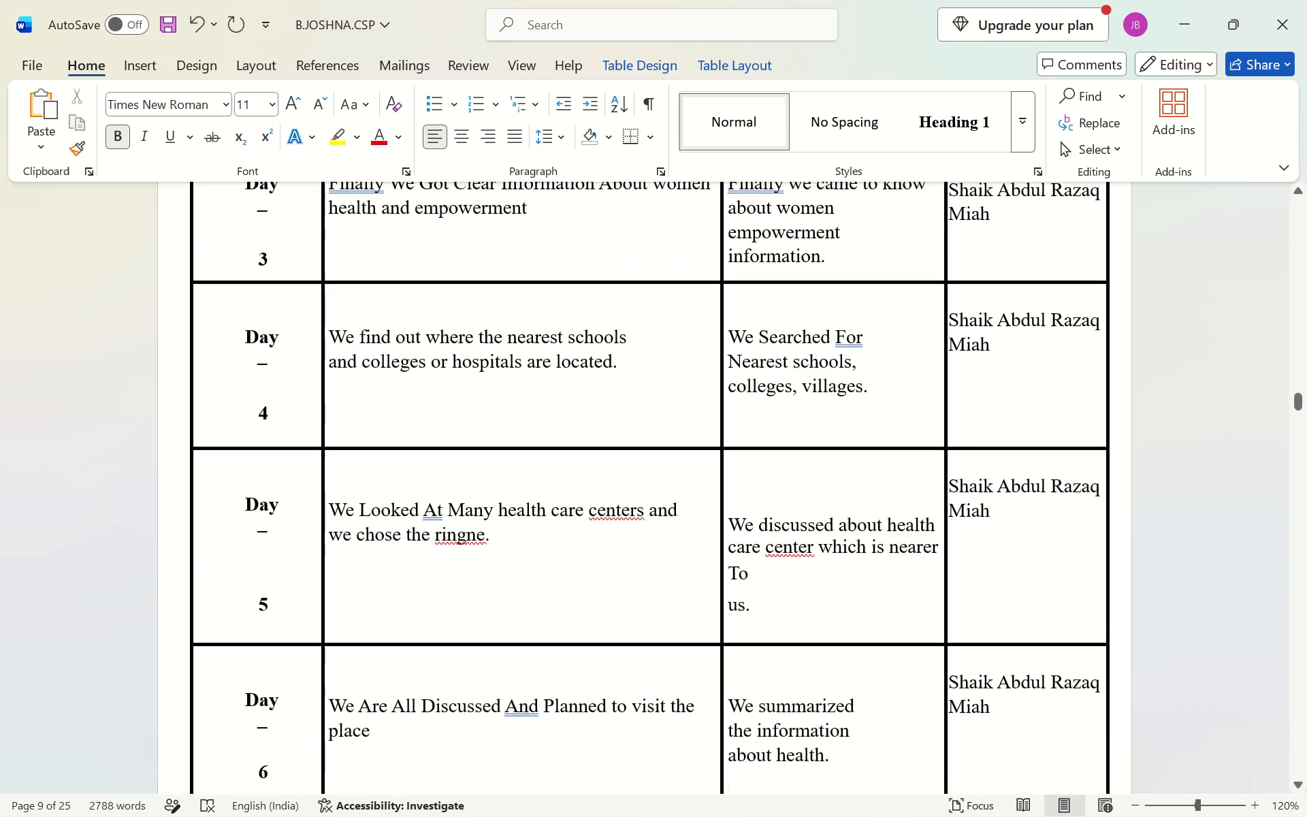
pyautogui.scroll(-1, 594, 368)
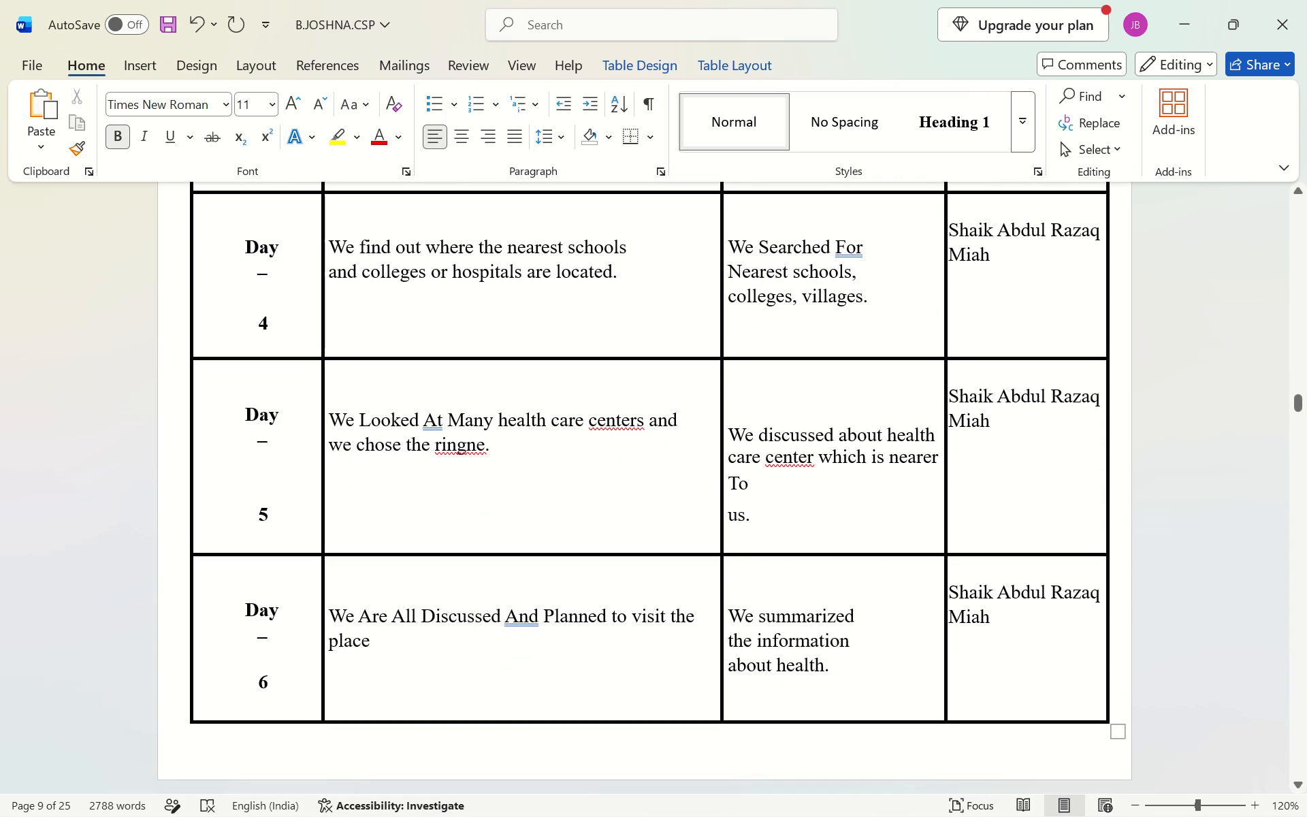
pyautogui.moveTo(954, 588); pyautogui.dragTo(1027, 639)
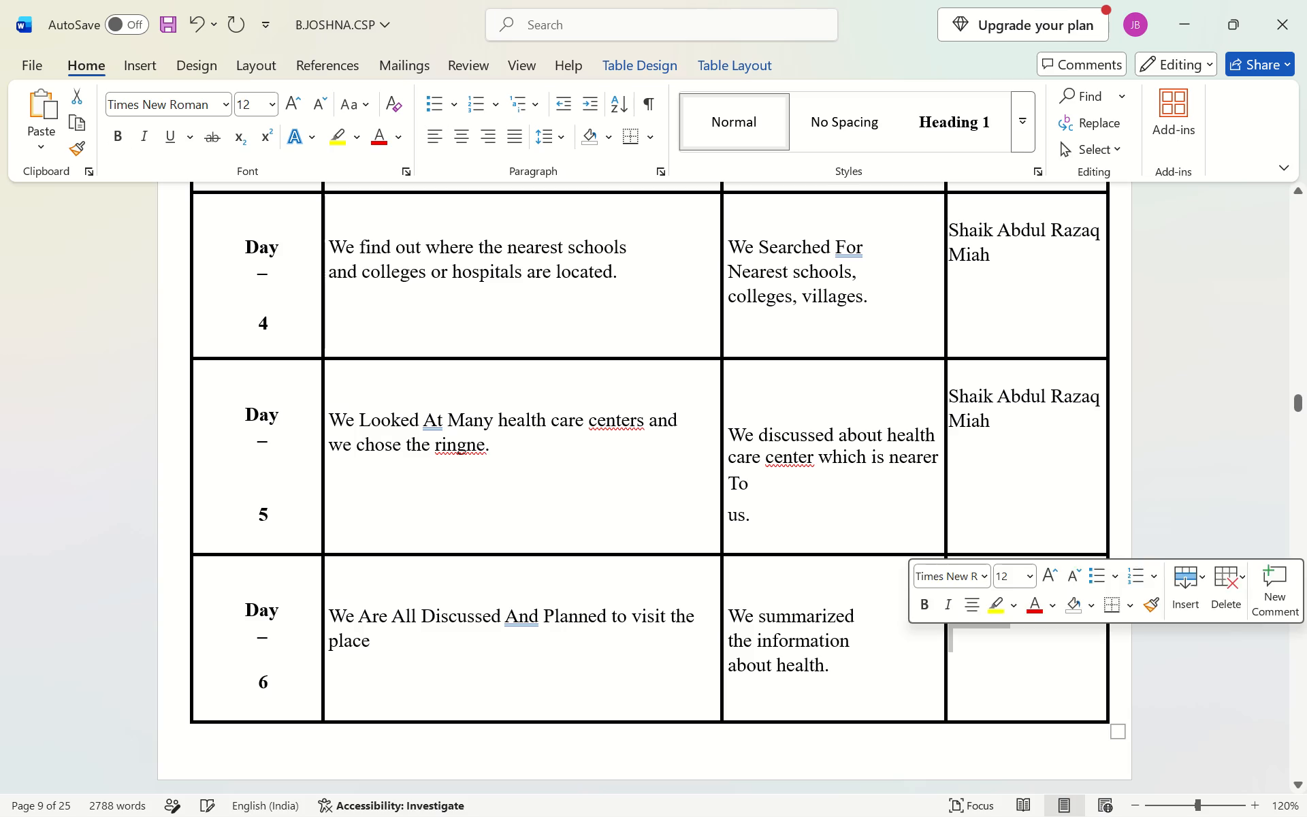
pyautogui.press('BackSpace')
pyautogui.press('BackSpace')
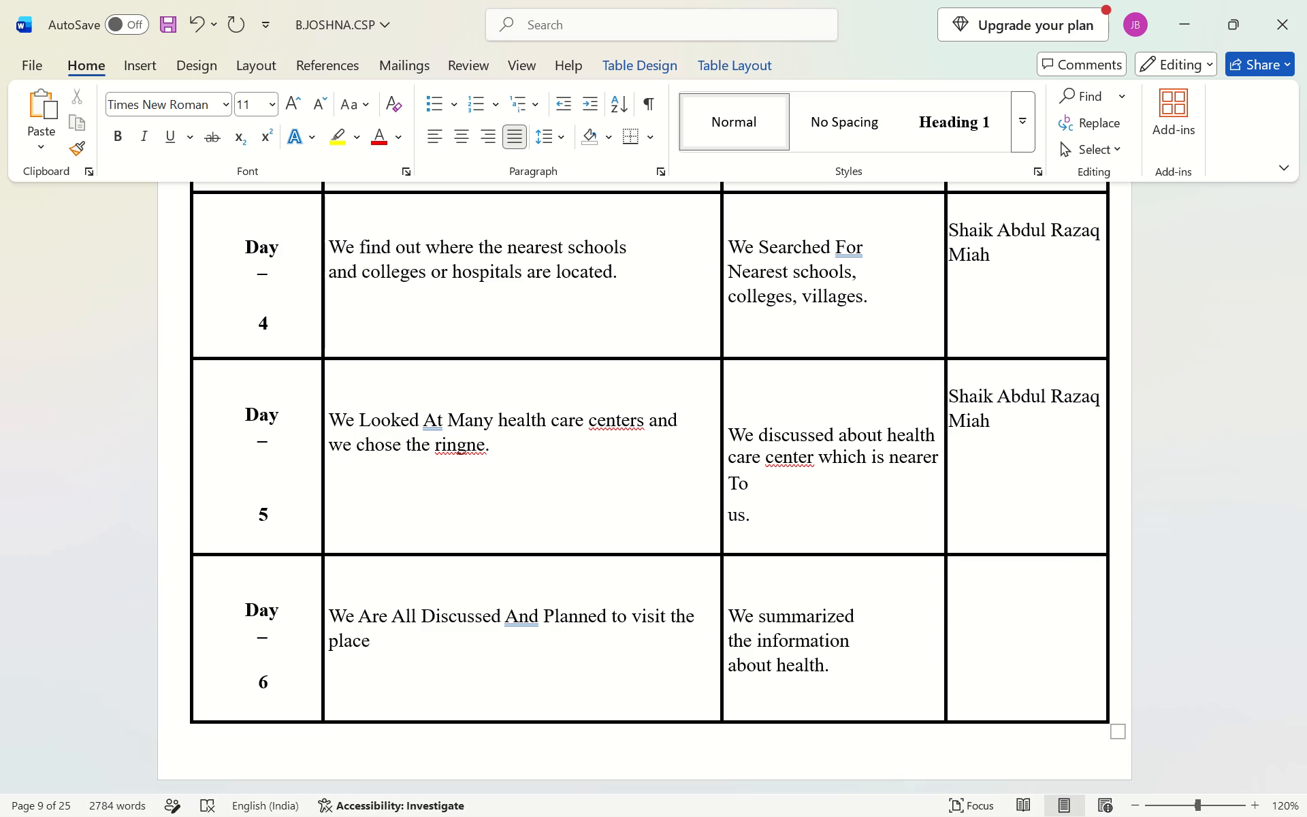
pyautogui.click(1014, 583)
pyautogui.press('BackSpace')
pyautogui.press('BackSpace')
pyautogui.press('BackSpace')
pyautogui.press('BackSpace')
pyautogui.press('BackSpace')
pyautogui.press('BackSpace')
pyautogui.press('BackSpace')
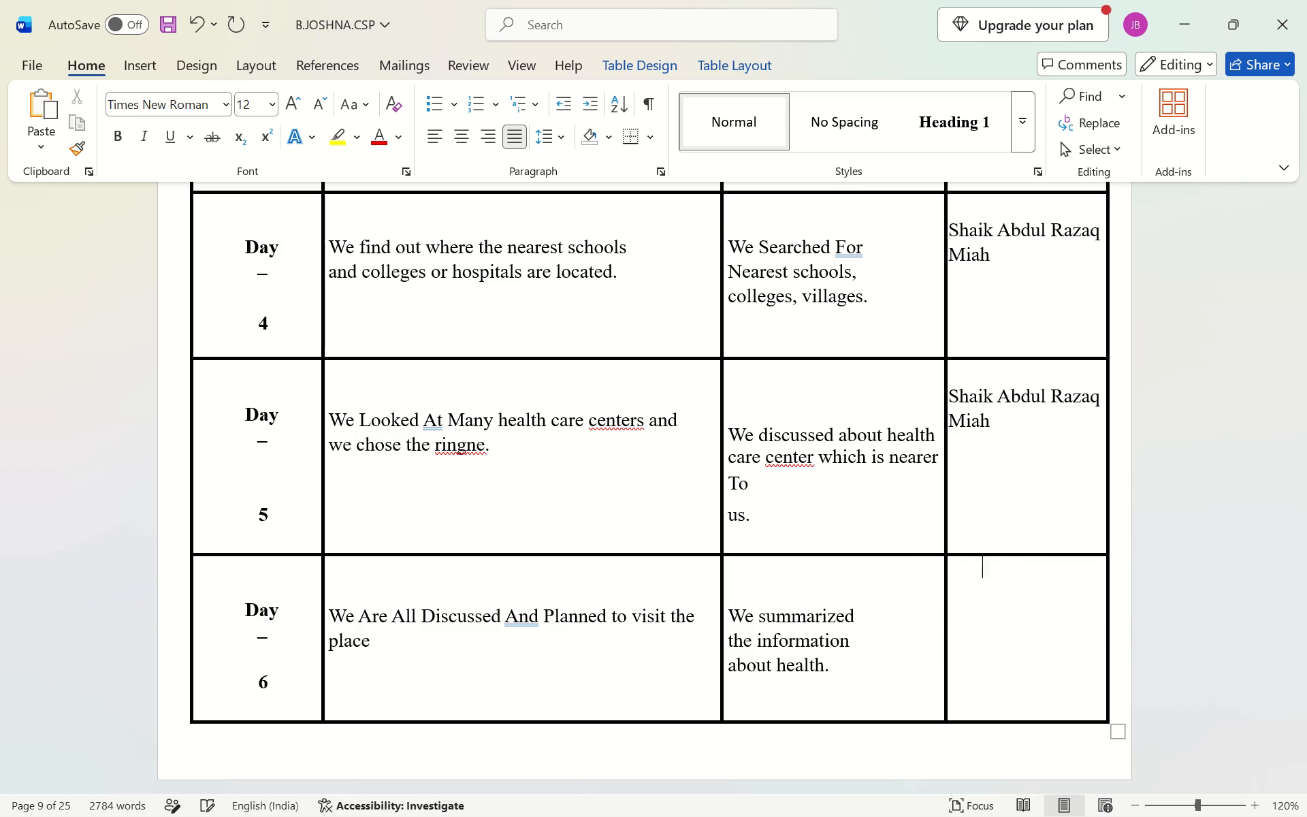
pyautogui.press('BackSpace')
pyautogui.press('BackSpace')
pyautogui.press('BackSpace')
pyautogui.press('BackSpace')
pyautogui.press('BackSpace')
pyautogui.hotkey('ctrl', 'v')
# Remove the centring from the guide's name in the Day 6 signature cell so it is left-aligned.
pyautogui.press('Left')
pyautogui.press('Left')
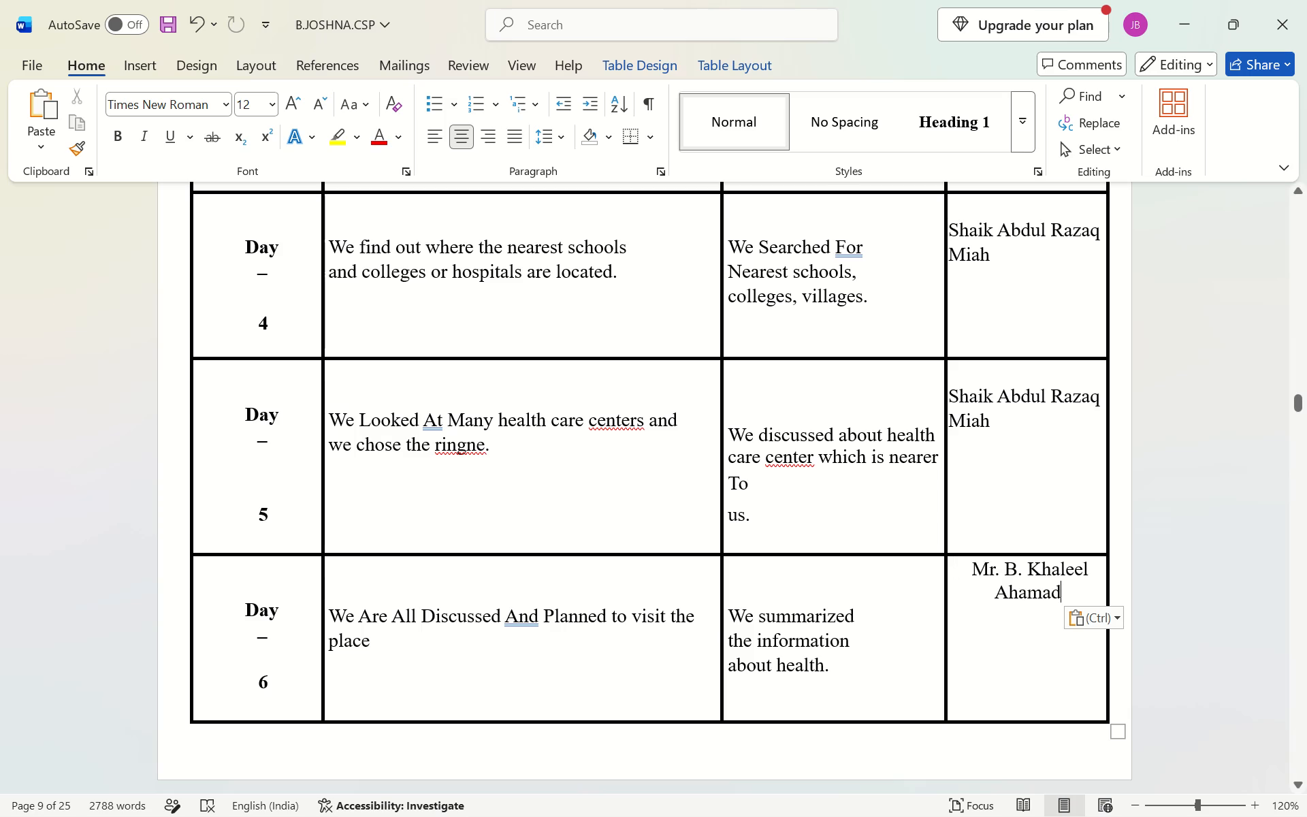
pyautogui.press('Left')
pyautogui.press('Left')
pyautogui.press('Up')
pyautogui.press('Left')
pyautogui.press('Left')
pyautogui.press('Left')
pyautogui.press('Left')
pyautogui.press('Left')
pyautogui.press('Left')
pyautogui.press('Left')
pyautogui.press('Left')
pyautogui.press('Right')
pyautogui.press('BackSpace')
pyautogui.press('BackSpace')
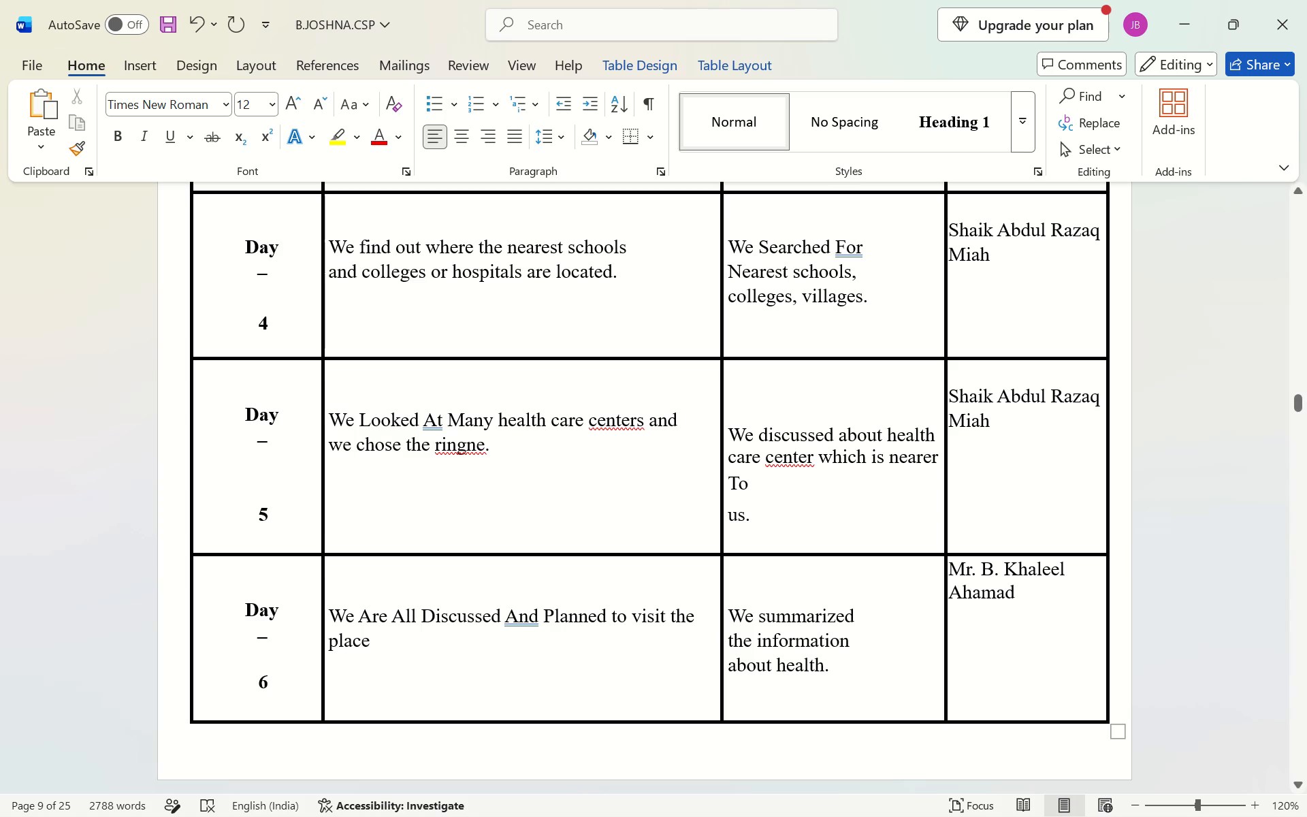
# Replace the name in the Day 5 signature cell with the guide's name, left-aligned at the top of the cell.
pyautogui.moveTo(949, 394); pyautogui.dragTo(1002, 423)
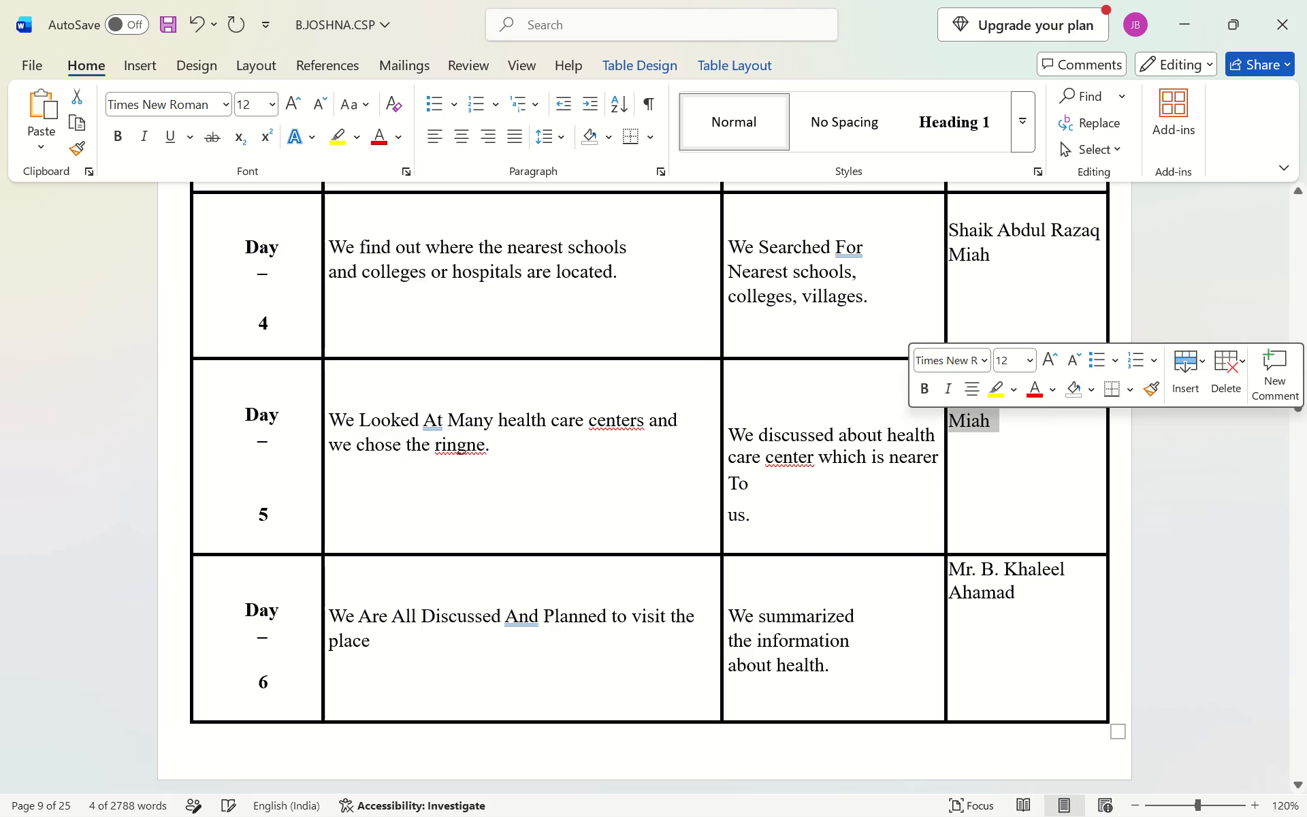
pyautogui.press('BackSpace')
pyautogui.press('Up')
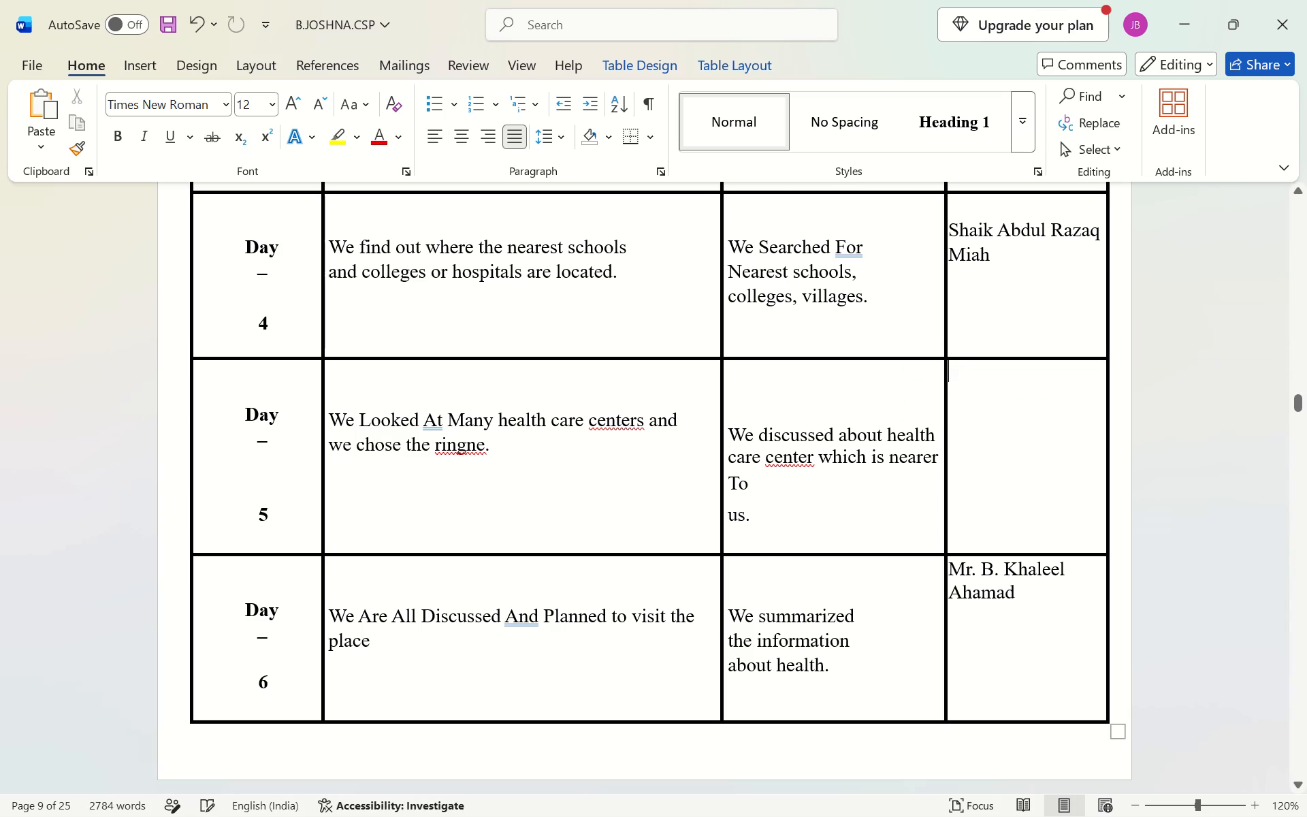
pyautogui.hotkey('ctrl', 'v')
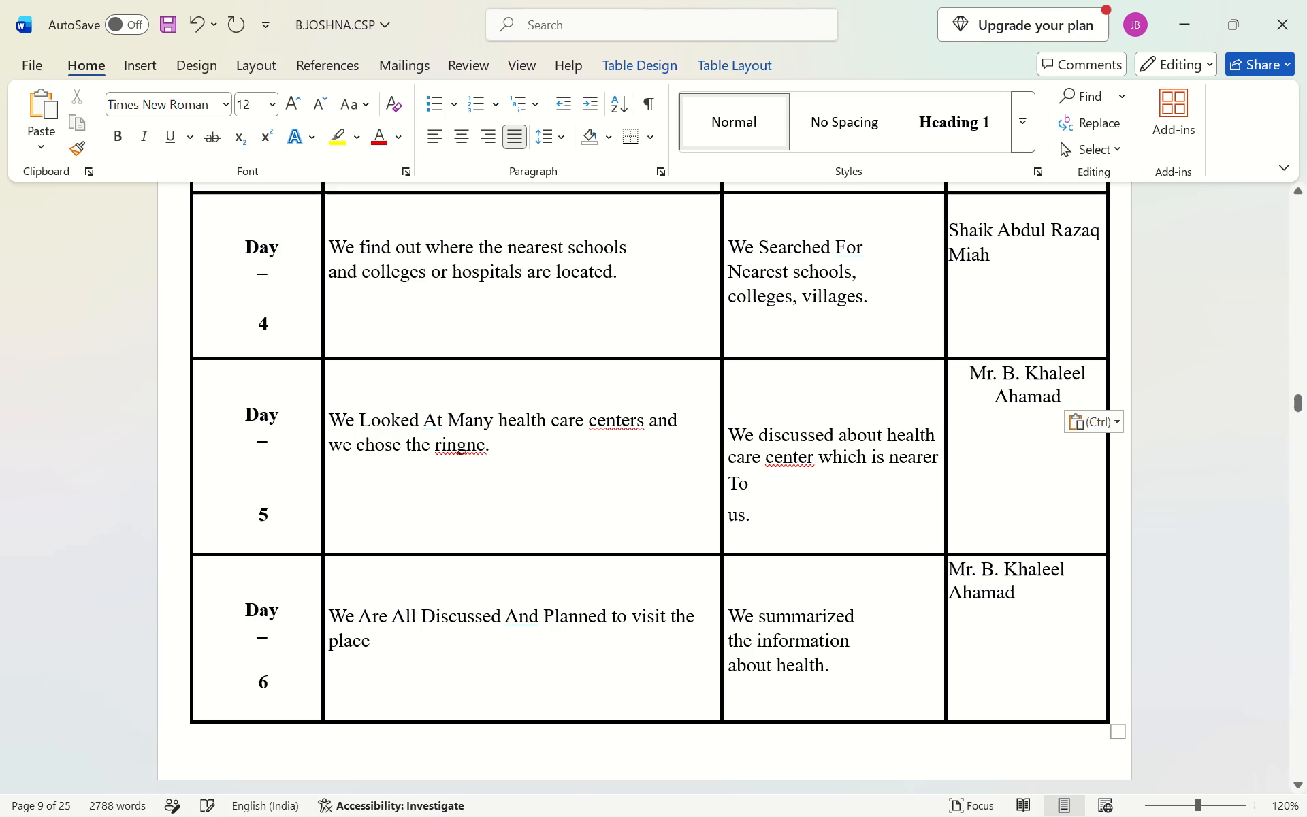
pyautogui.press('Up')
pyautogui.press('Up')
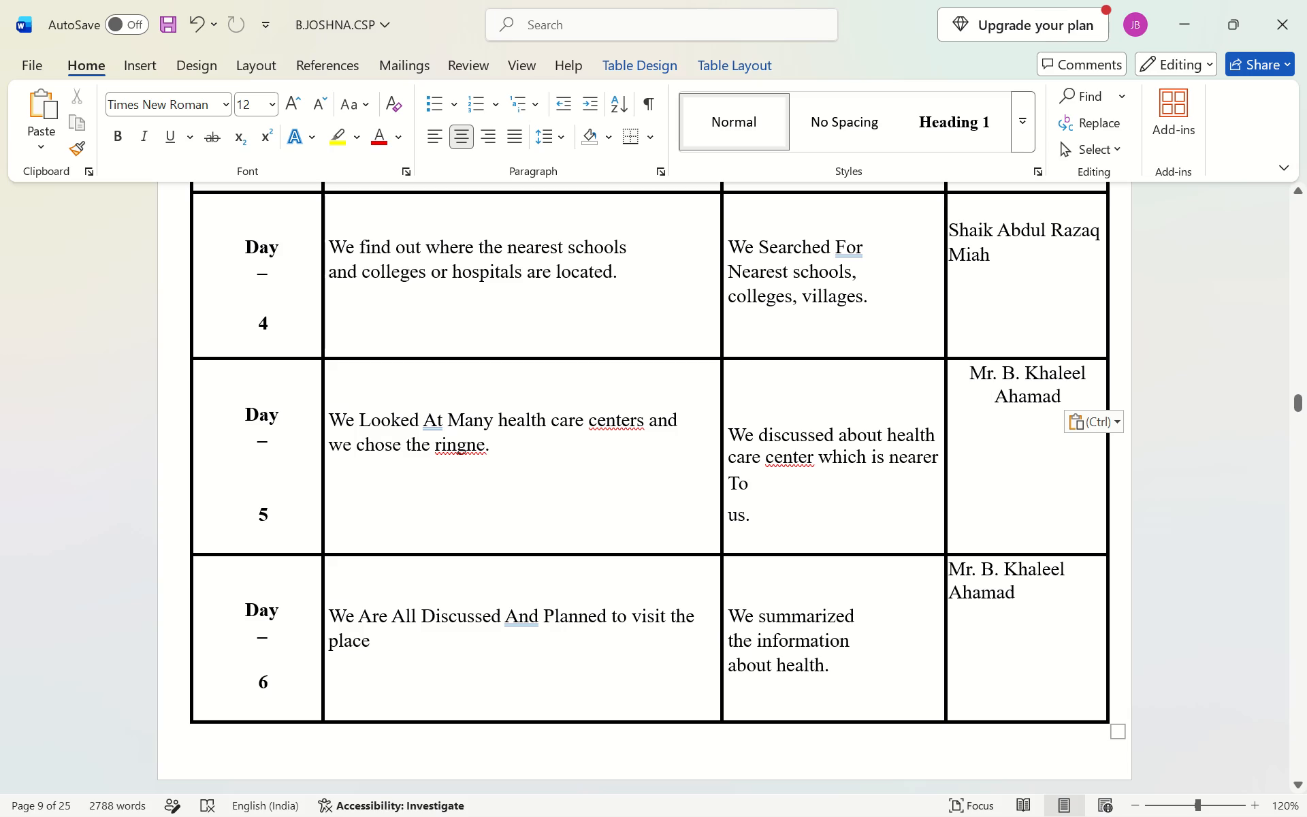
pyautogui.press('BackSpace')
# Replace the name in the Day 4 signature cell with the guide's name, left-aligned at the top of the cell.
pyautogui.scroll(1, 986, 288)
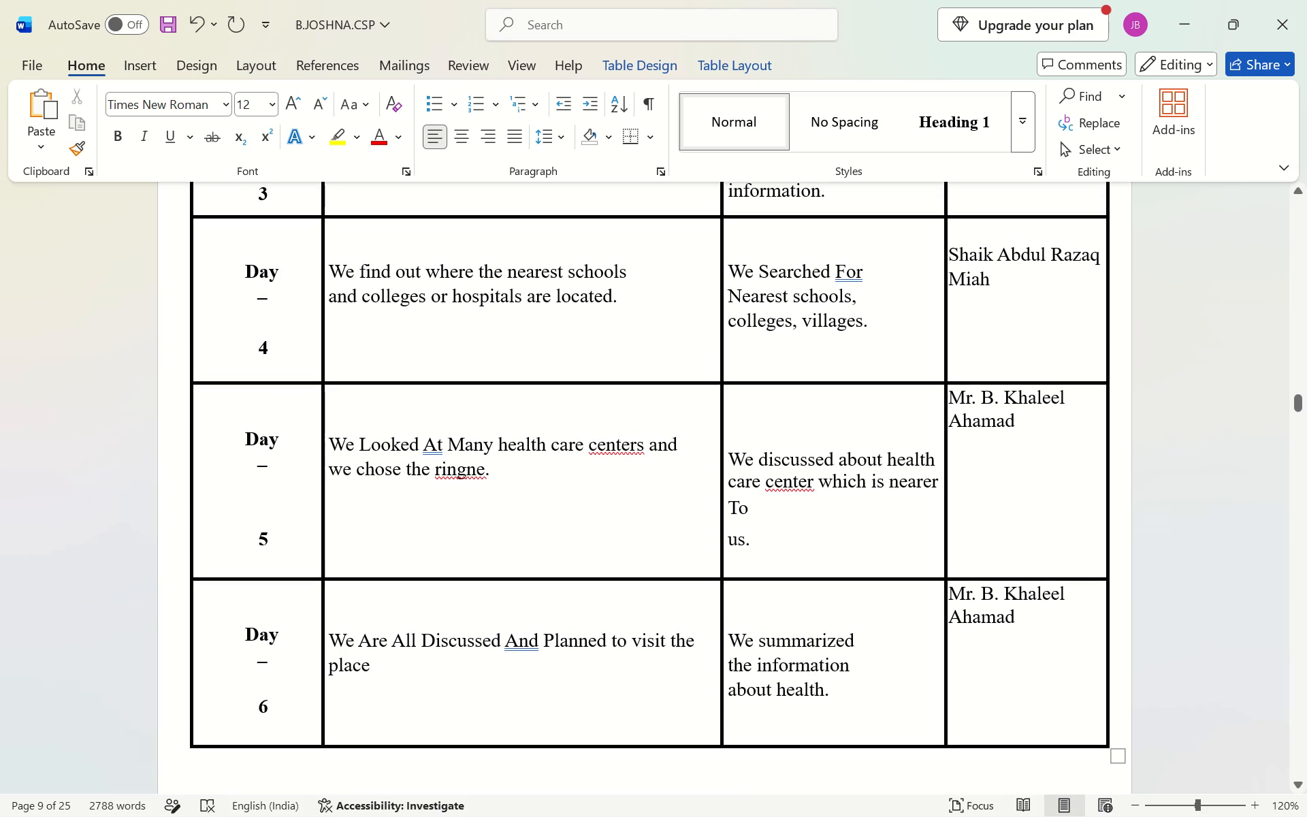
pyautogui.moveTo(952, 252); pyautogui.dragTo(986, 272)
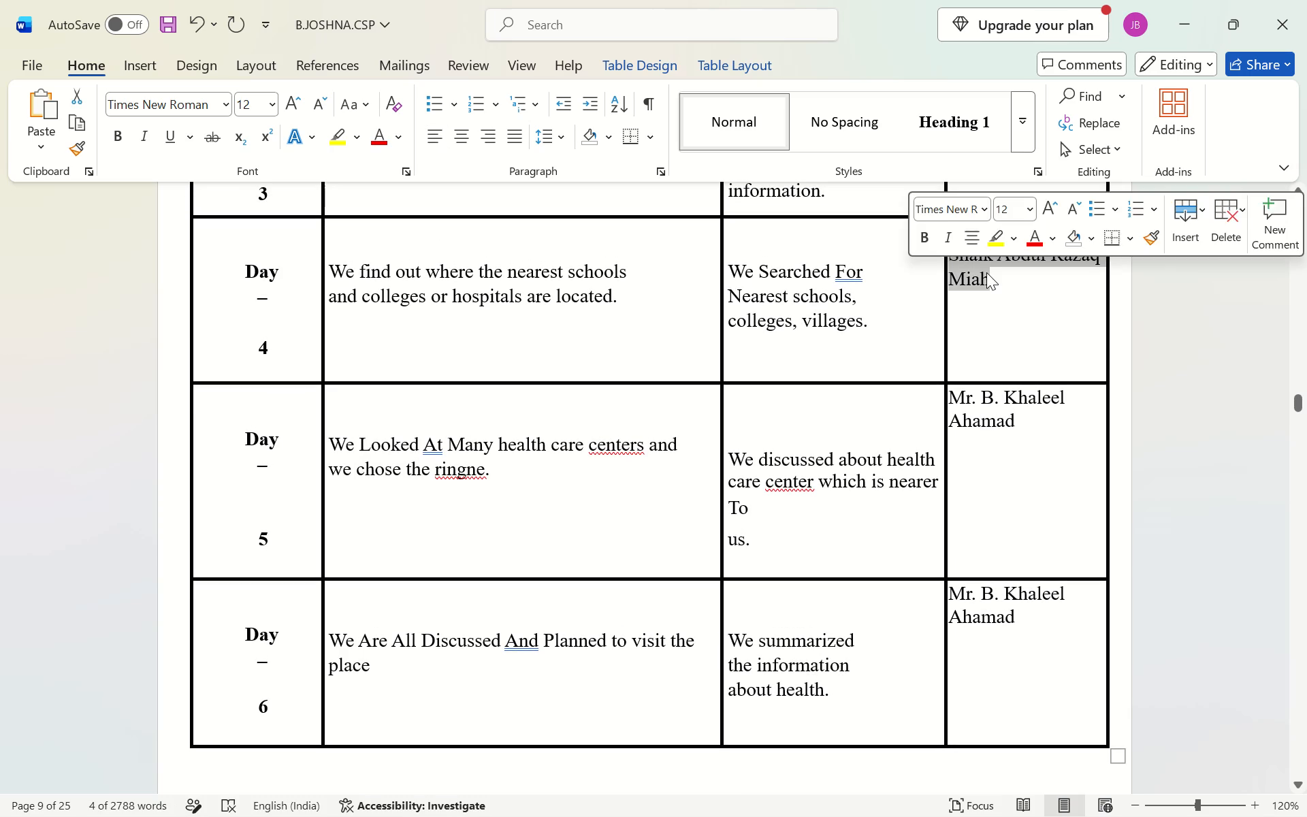
pyautogui.press('BackSpace')
pyautogui.press('Up')
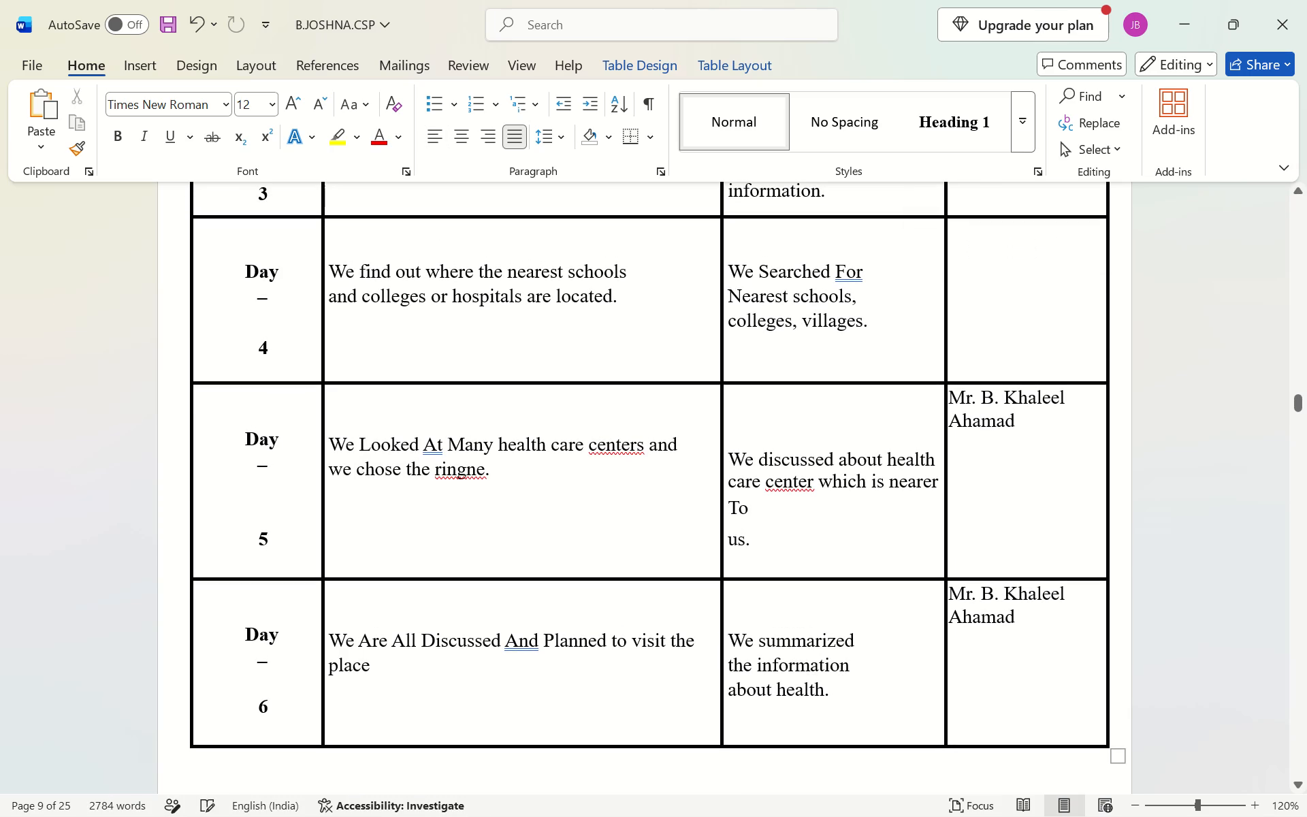
pyautogui.hotkey('ctrl', 'v')
pyautogui.click(986, 272)
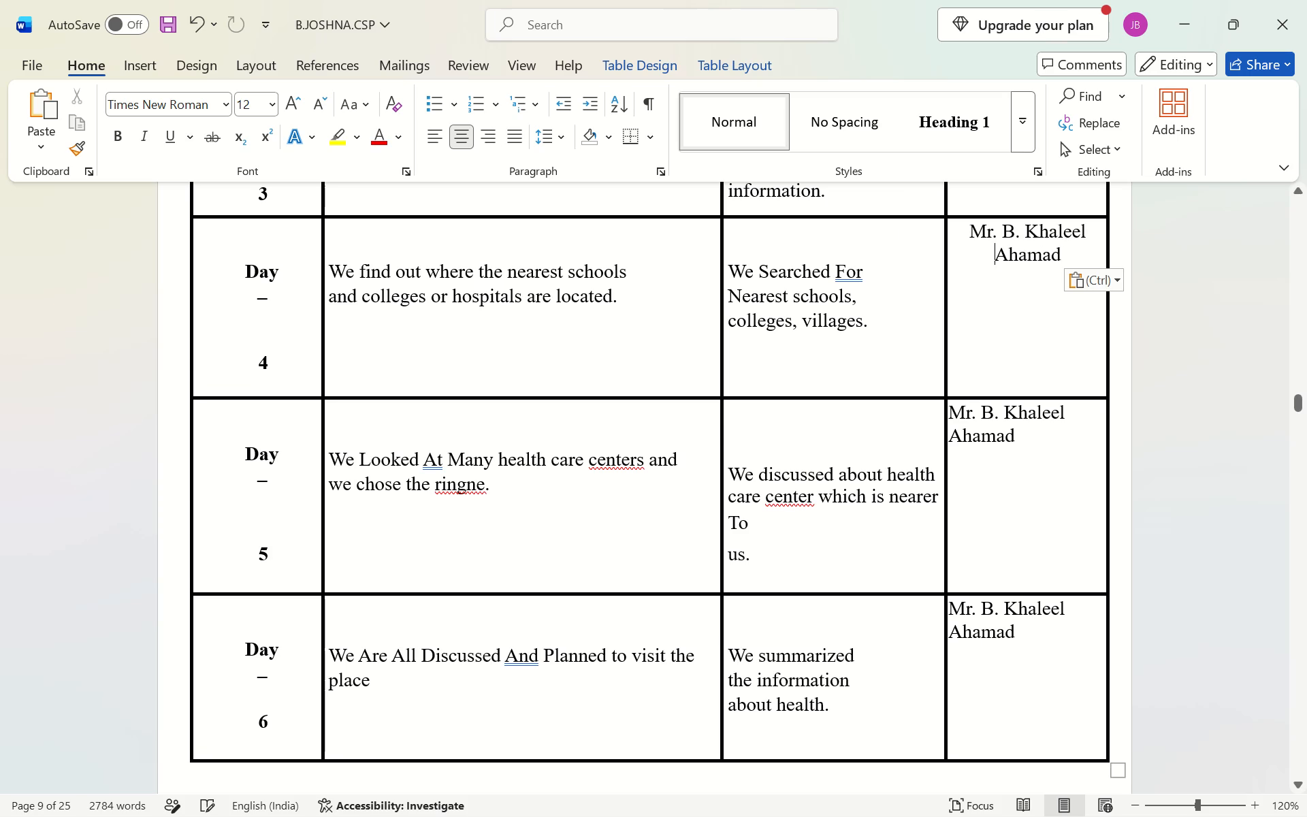
pyautogui.click(969, 226)
pyautogui.press('BackSpace')
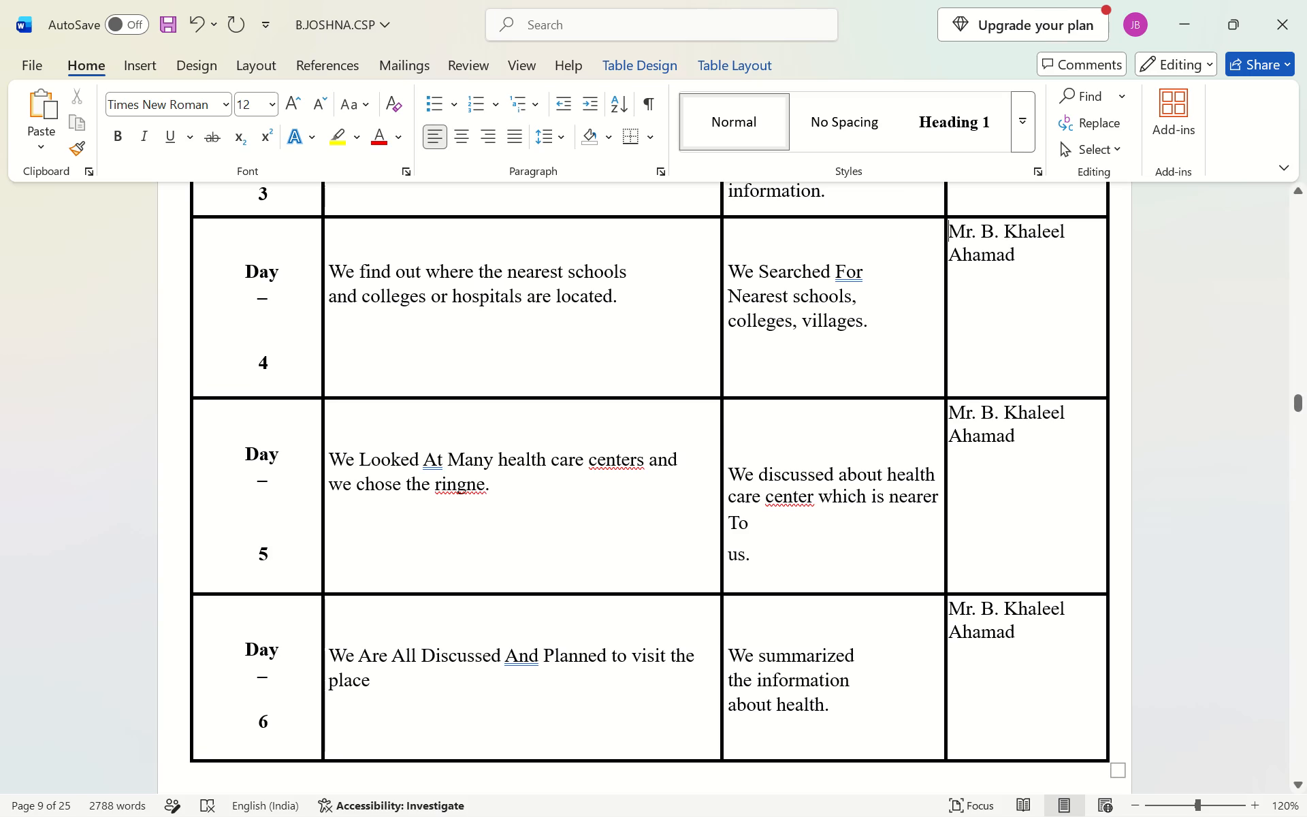
# Remove the blank space above the Day 4 learning outcome and activity description.
pyautogui.click(729, 260)
pyautogui.press('BackSpace')
pyautogui.press('BackSpace')
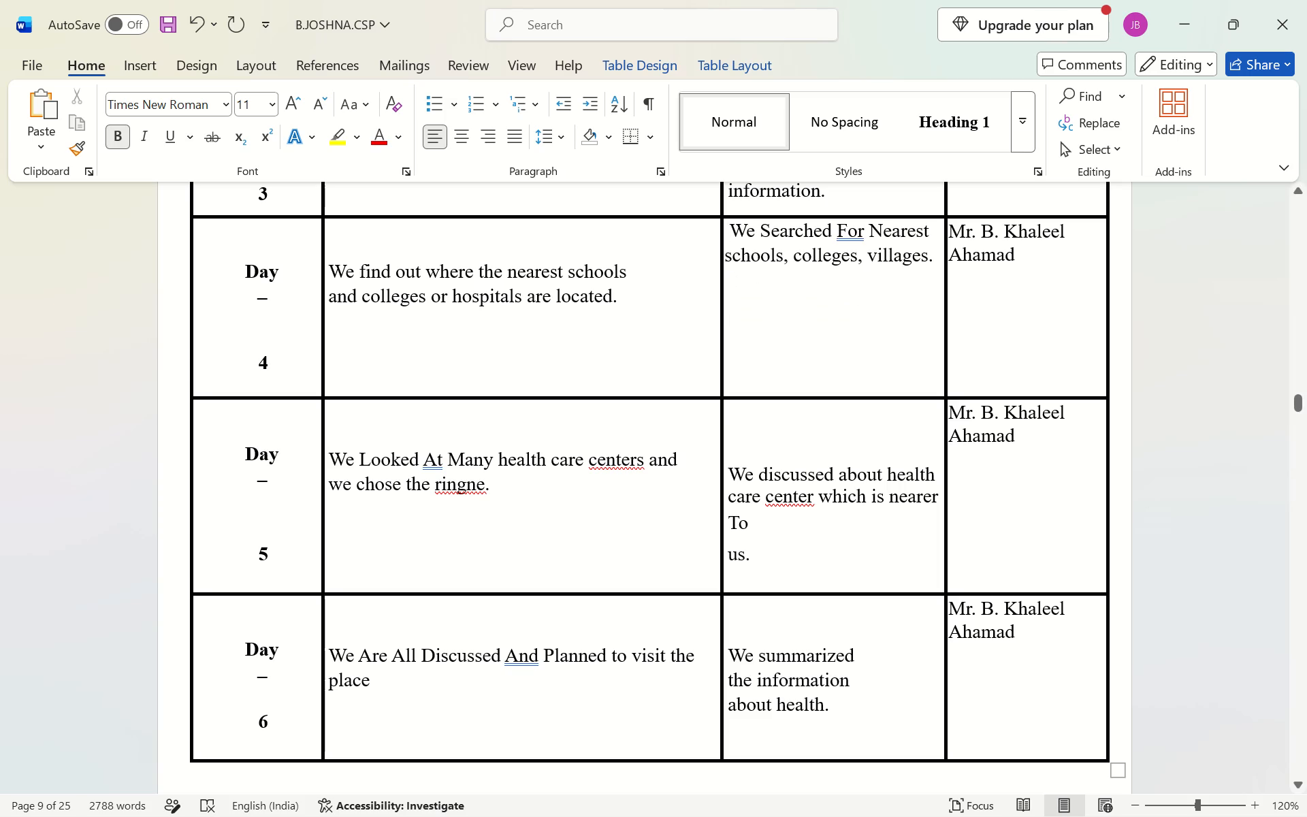
pyautogui.click(329, 269)
pyautogui.press('BackSpace')
pyautogui.press('BackSpace')
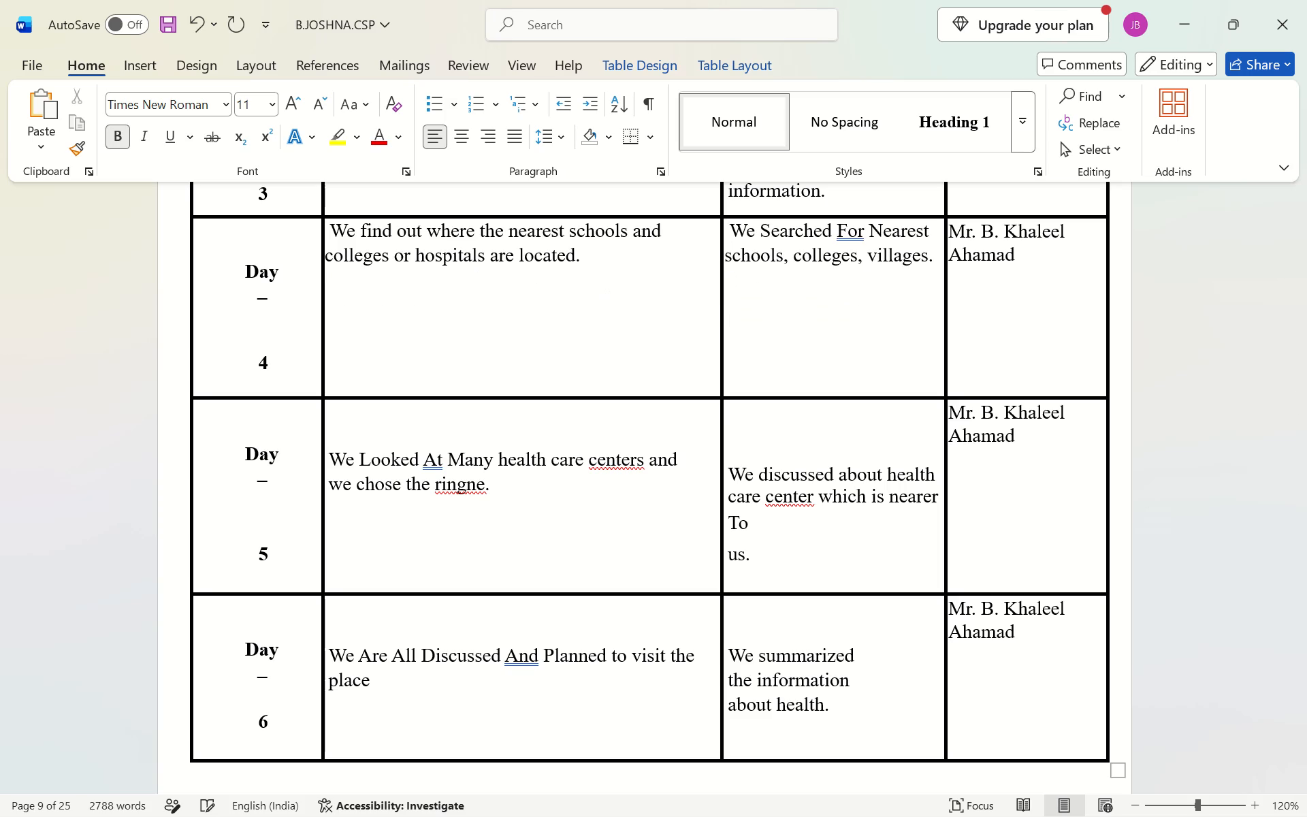
# Shorten the Day 4 row by moving the border between Day 4 and Day 5 upward.
pyautogui.click(347, 398)
pyautogui.moveTo(355, 396); pyautogui.dragTo(355, 387)
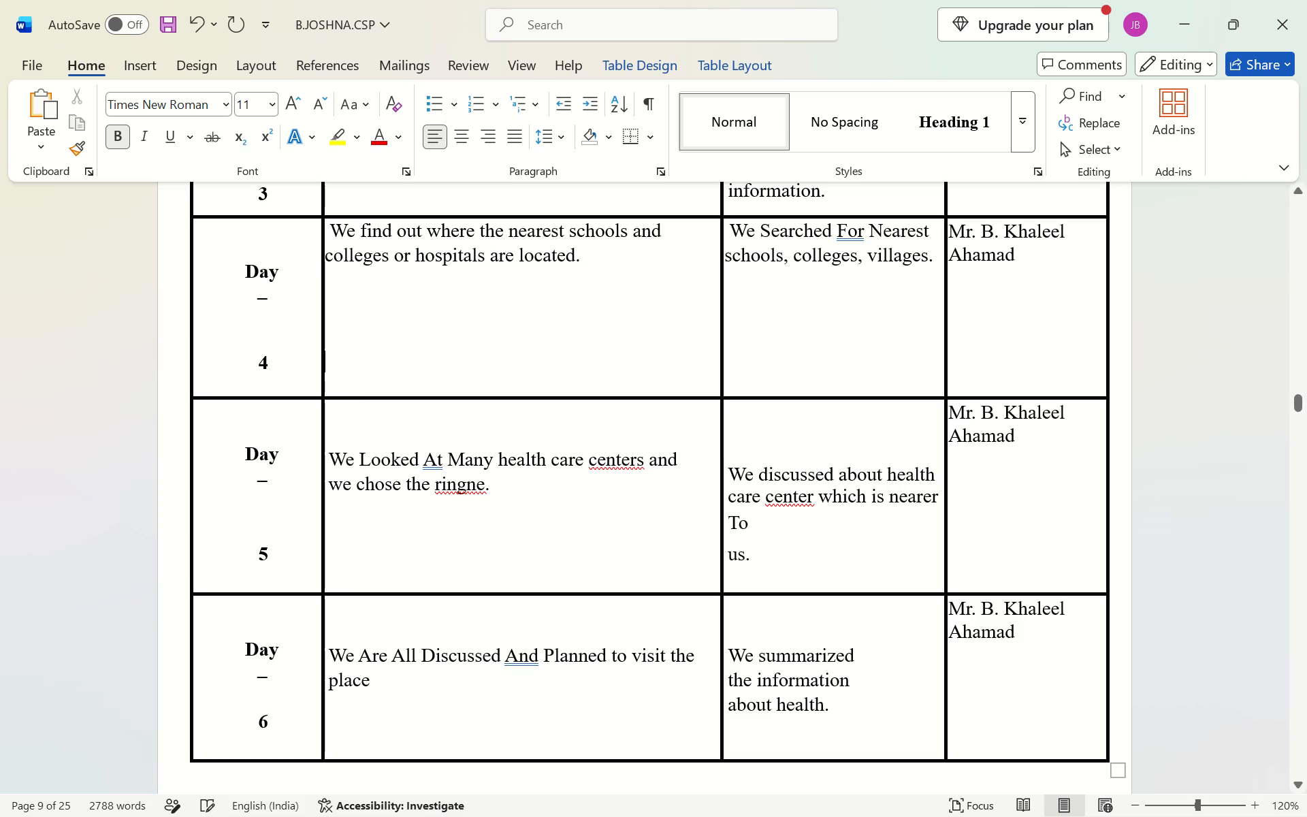
pyautogui.click(353, 397)
pyautogui.moveTo(353, 397); pyautogui.dragTo(353, 362)
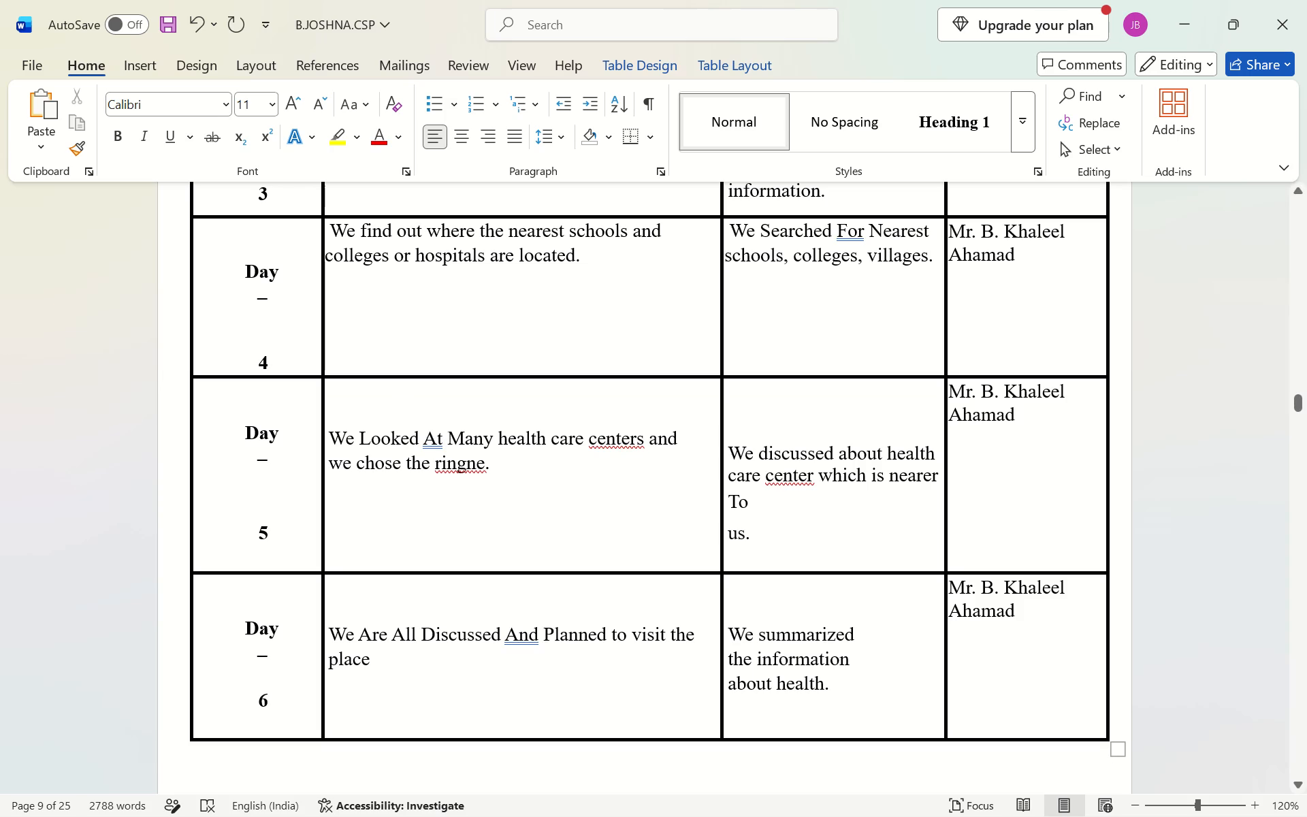
# Remove the blank space above the Day 5 activity description.
pyautogui.click(330, 435)
pyautogui.press('BackSpace')
pyautogui.press('BackSpace')
pyautogui.press('BackSpace')
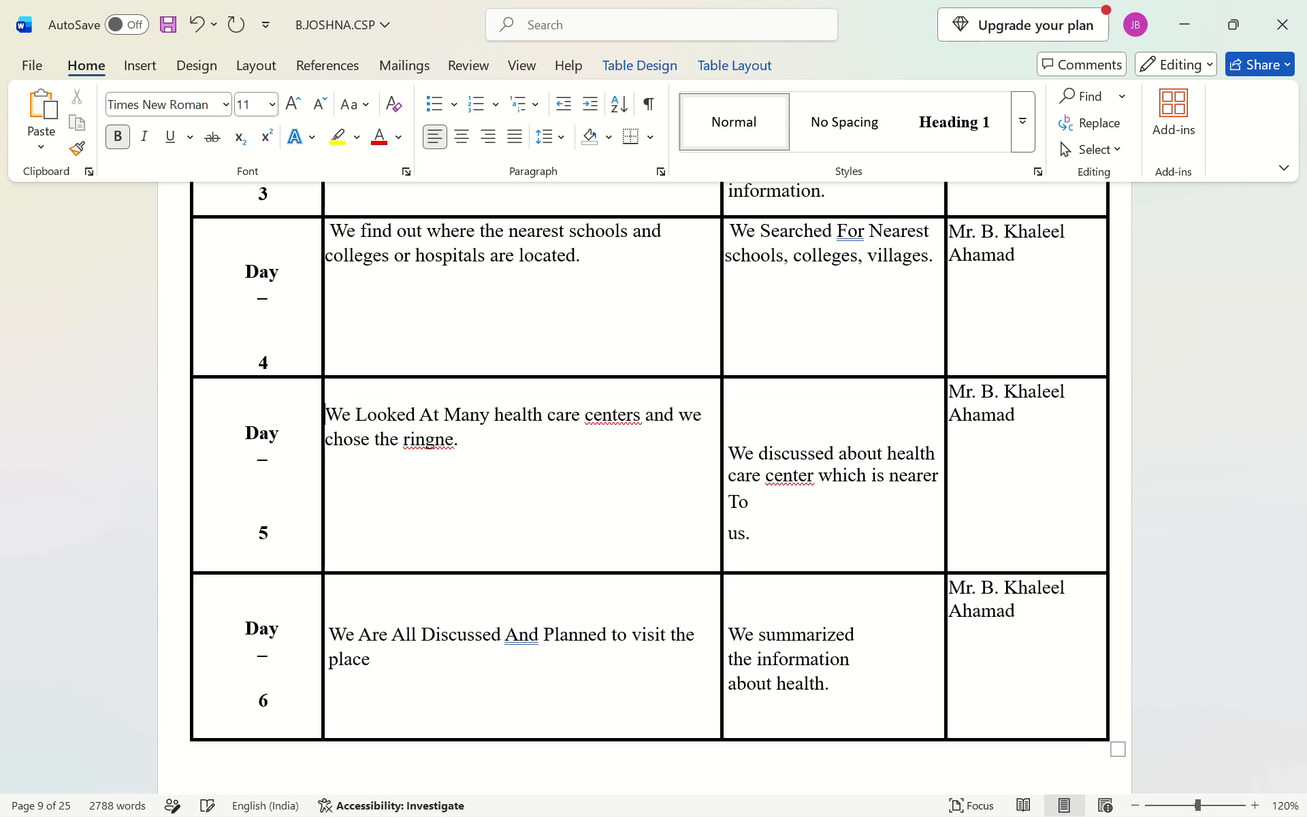
pyautogui.press('BackSpace')
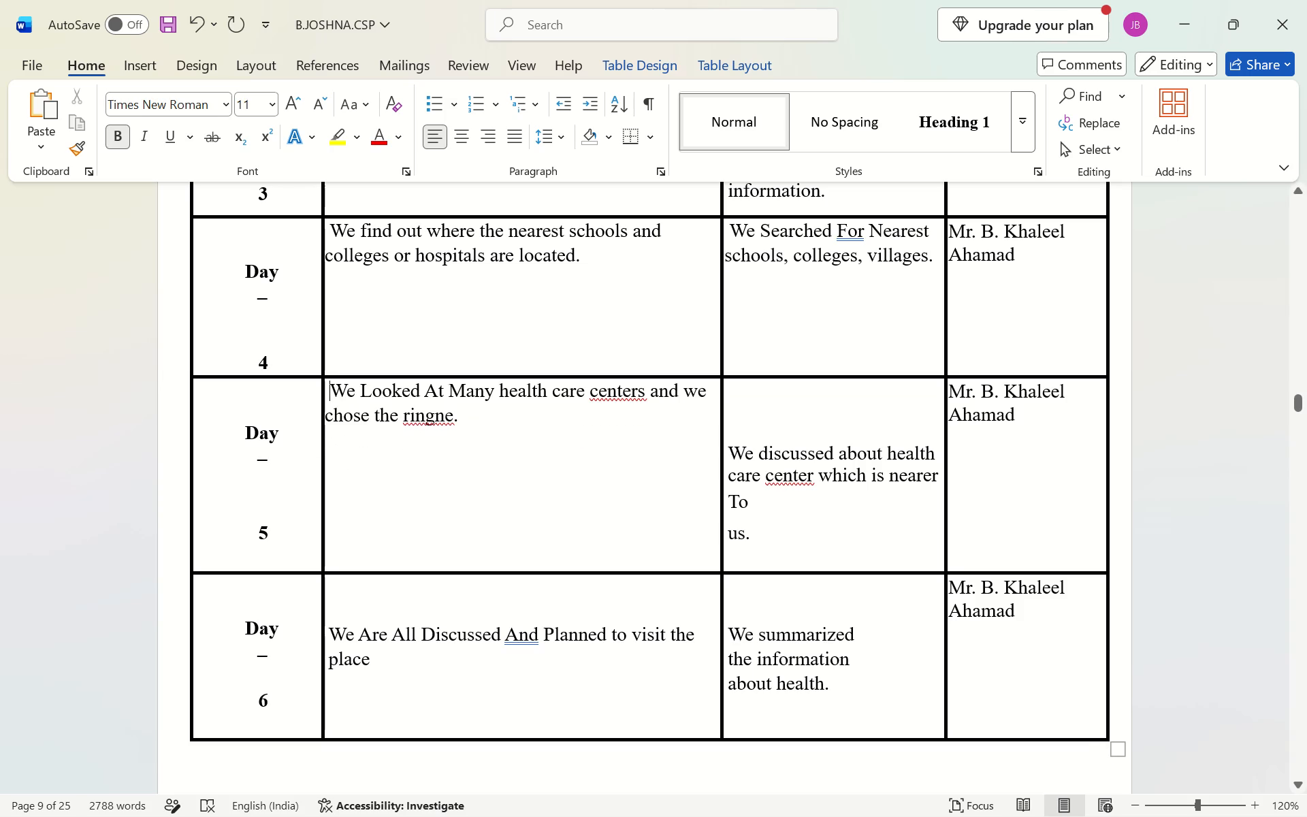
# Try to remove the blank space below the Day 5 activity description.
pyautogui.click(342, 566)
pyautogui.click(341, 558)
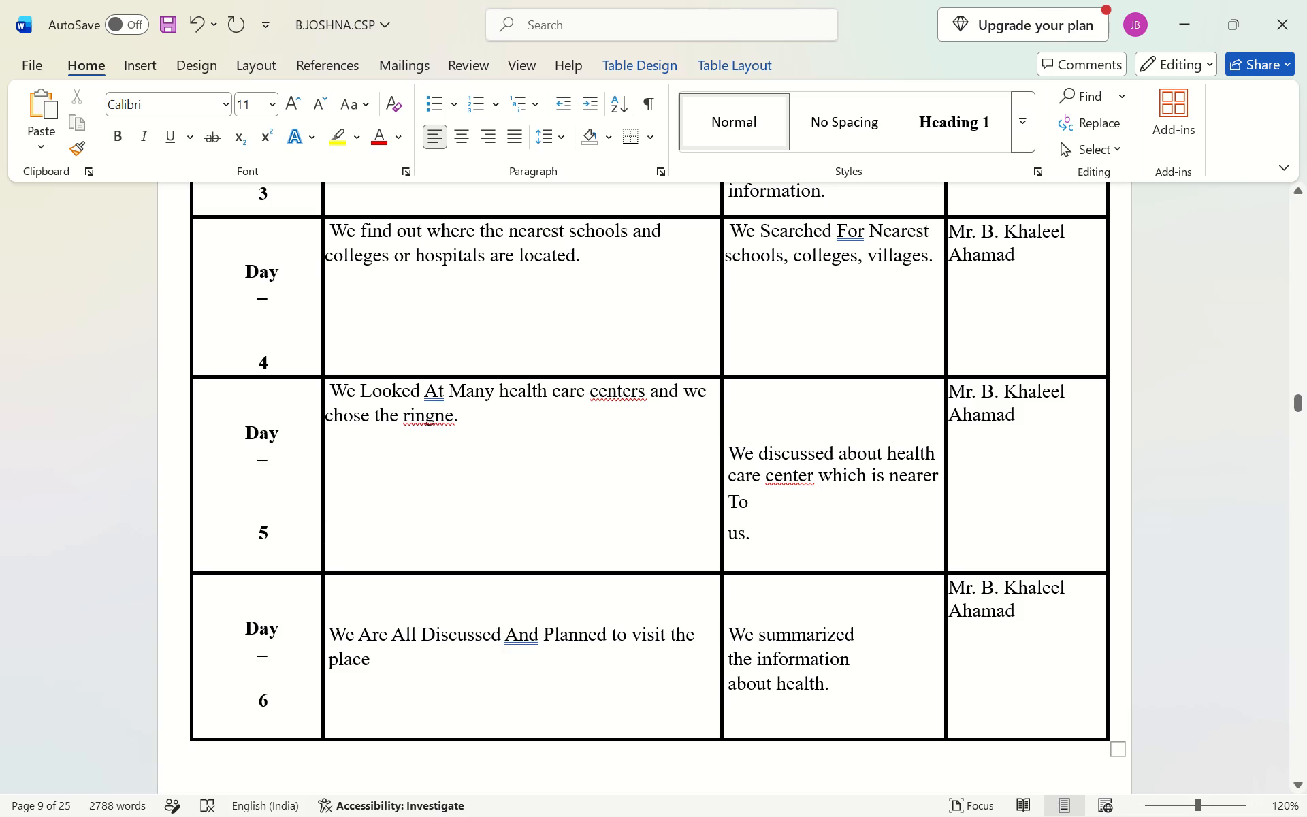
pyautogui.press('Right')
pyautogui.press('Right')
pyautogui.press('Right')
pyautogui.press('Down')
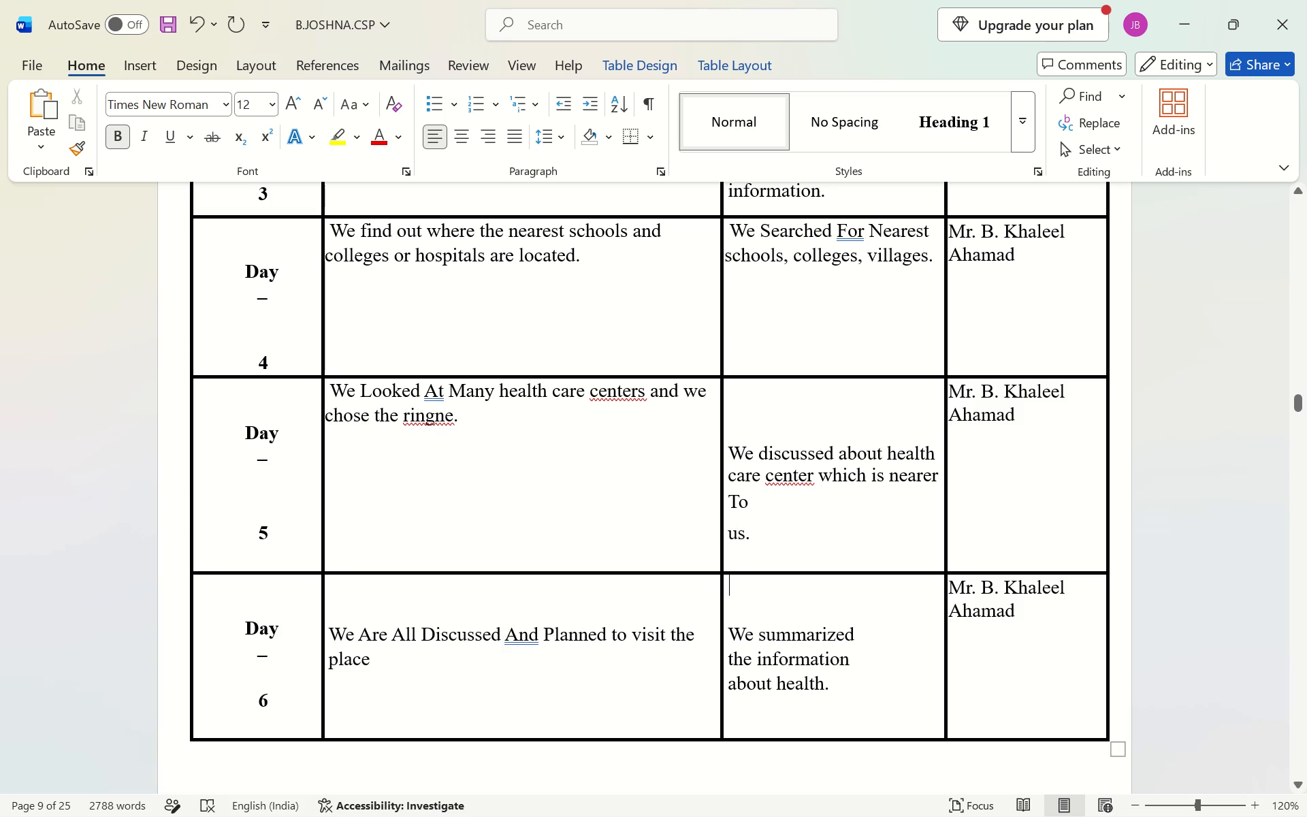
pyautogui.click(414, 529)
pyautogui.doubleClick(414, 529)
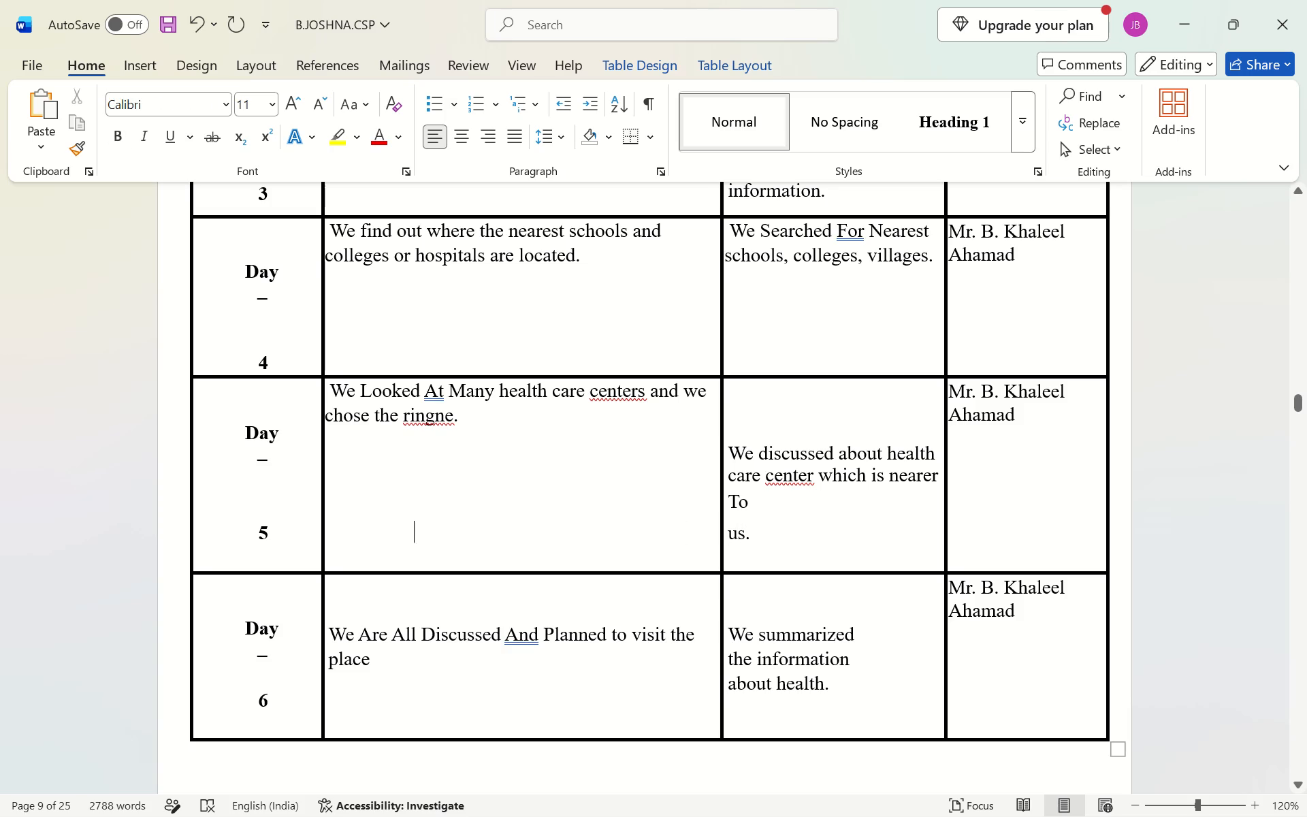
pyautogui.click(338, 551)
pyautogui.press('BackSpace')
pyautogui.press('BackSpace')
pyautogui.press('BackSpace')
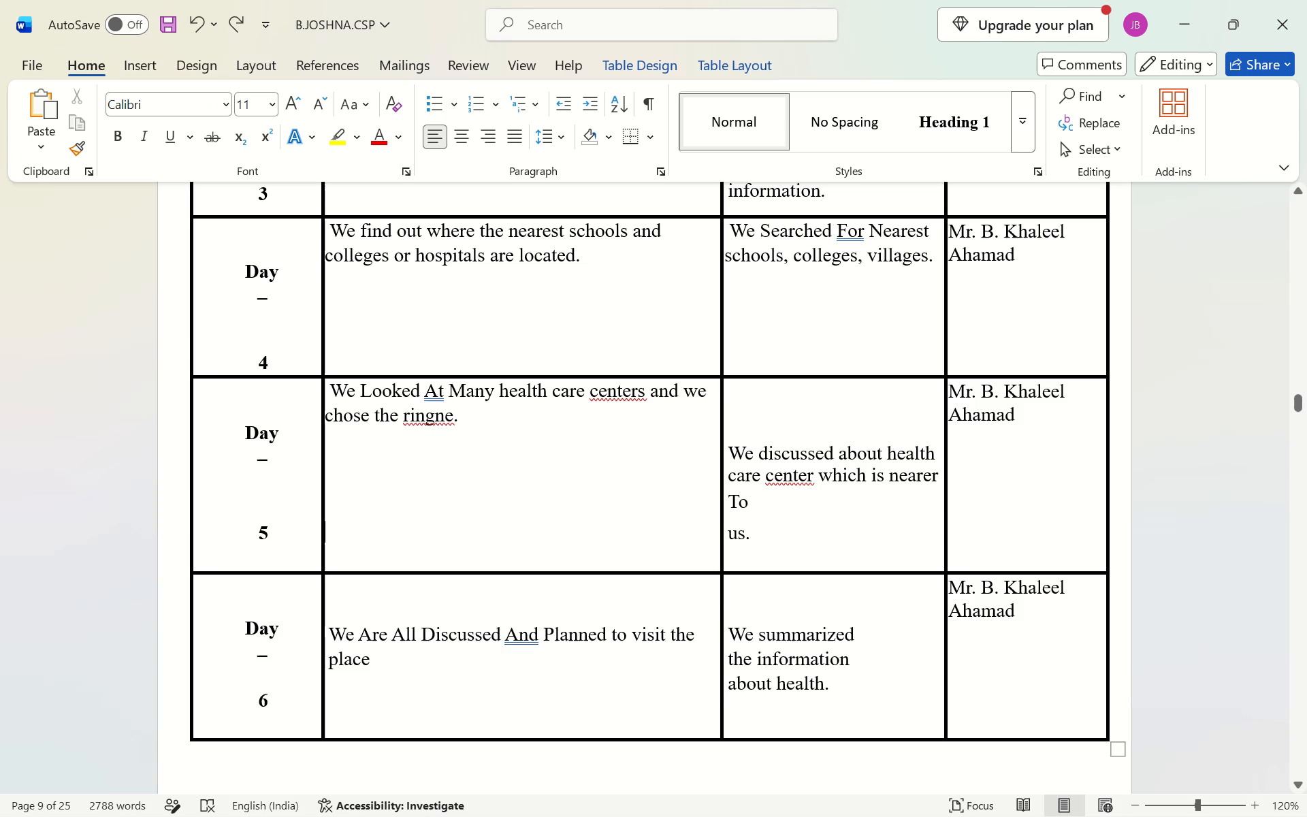
# Remove the blank space above the Day 5 learning outcome so its text starts at the top of the cell.
pyautogui.click(730, 449)
pyautogui.press('BackSpace')
pyautogui.press('BackSpace')
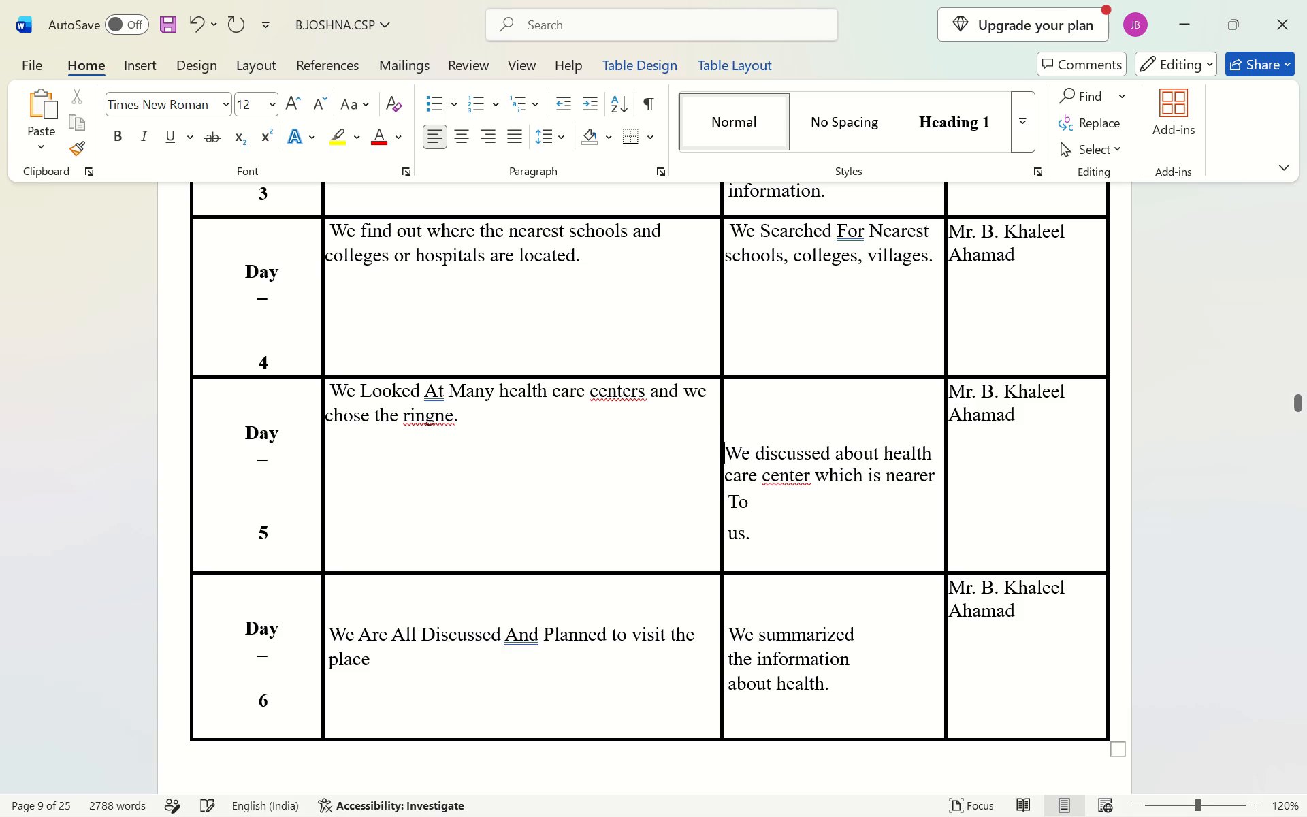
pyautogui.press('BackSpace')
pyautogui.press('BackSpace')
pyautogui.press('BackSpace')
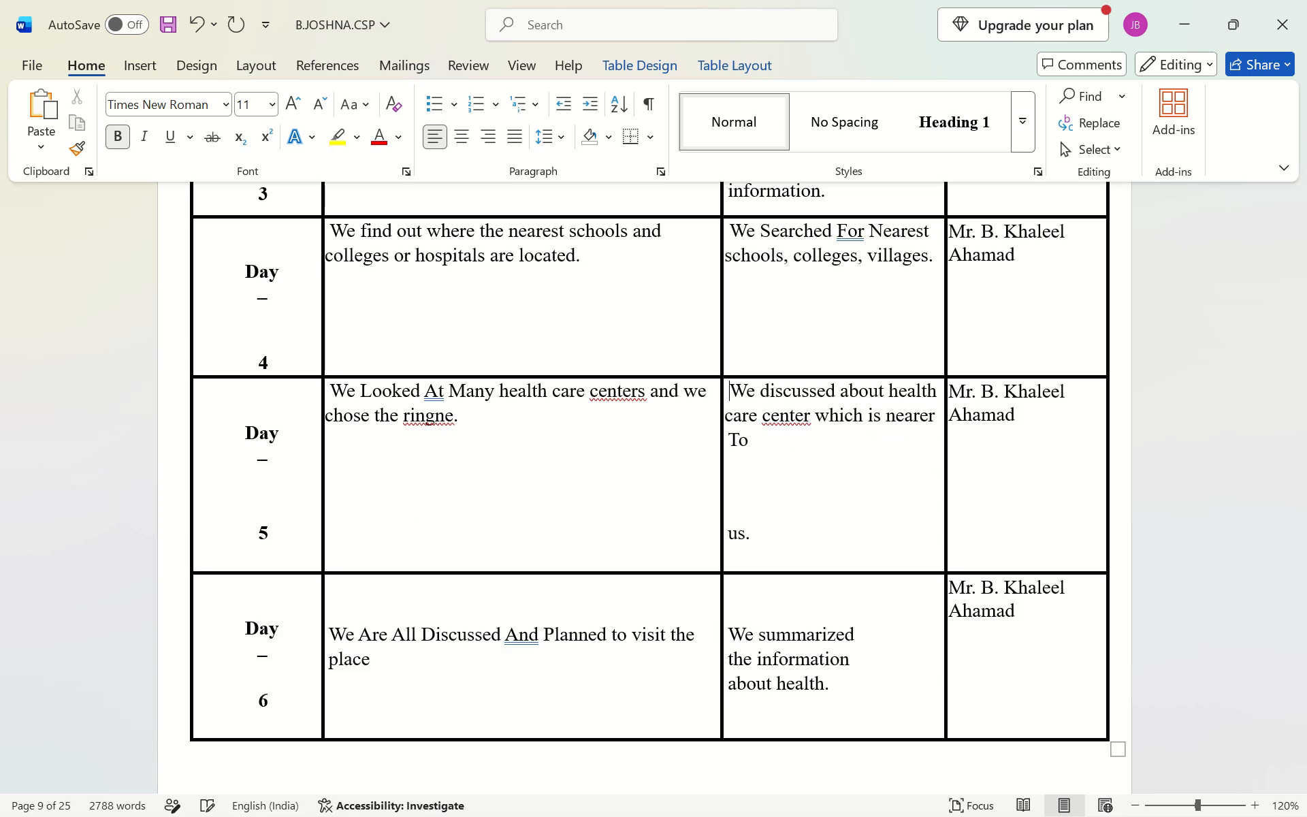
# Move the stray "us." in the Day 5 learning outcome up beside "To", deleting its separate line.
pyautogui.click(731, 534)
pyautogui.press('BackSpace')
pyautogui.press('BackSpace')
pyautogui.press('BackSpace')
pyautogui.press('BackSpace')
pyautogui.press('BackSpace')
pyautogui.press('BackSpace')
pyautogui.press('BackSpace')
pyautogui.press('BackSpace')
pyautogui.press('Right')
pyautogui.press('Right')
pyautogui.press('Right')
pyautogui.press('BackSpace')
pyautogui.press('BackSpace')
pyautogui.press('BackSpace')
pyautogui.press('BackSpace')
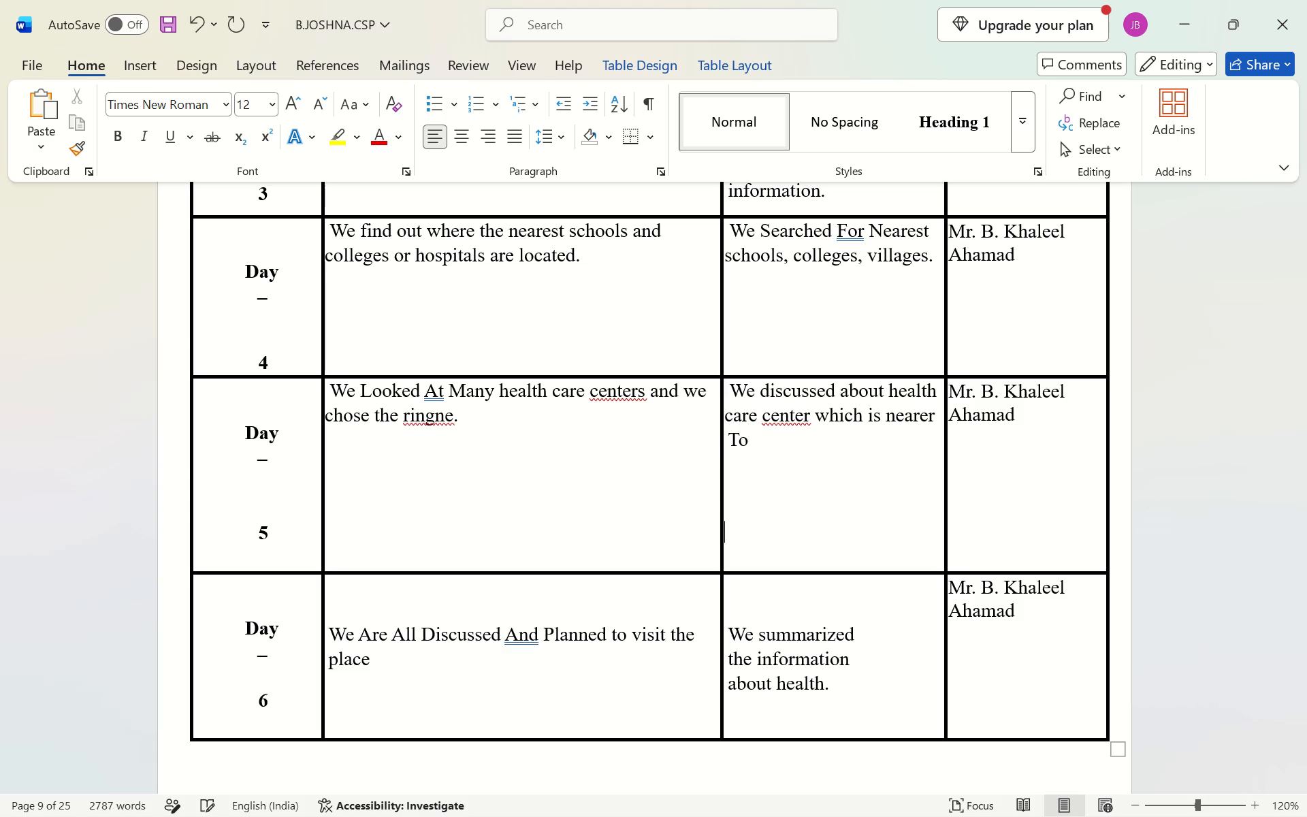
pyautogui.press('BackSpace')
pyautogui.press('BackSpace')
pyautogui.press('Up')
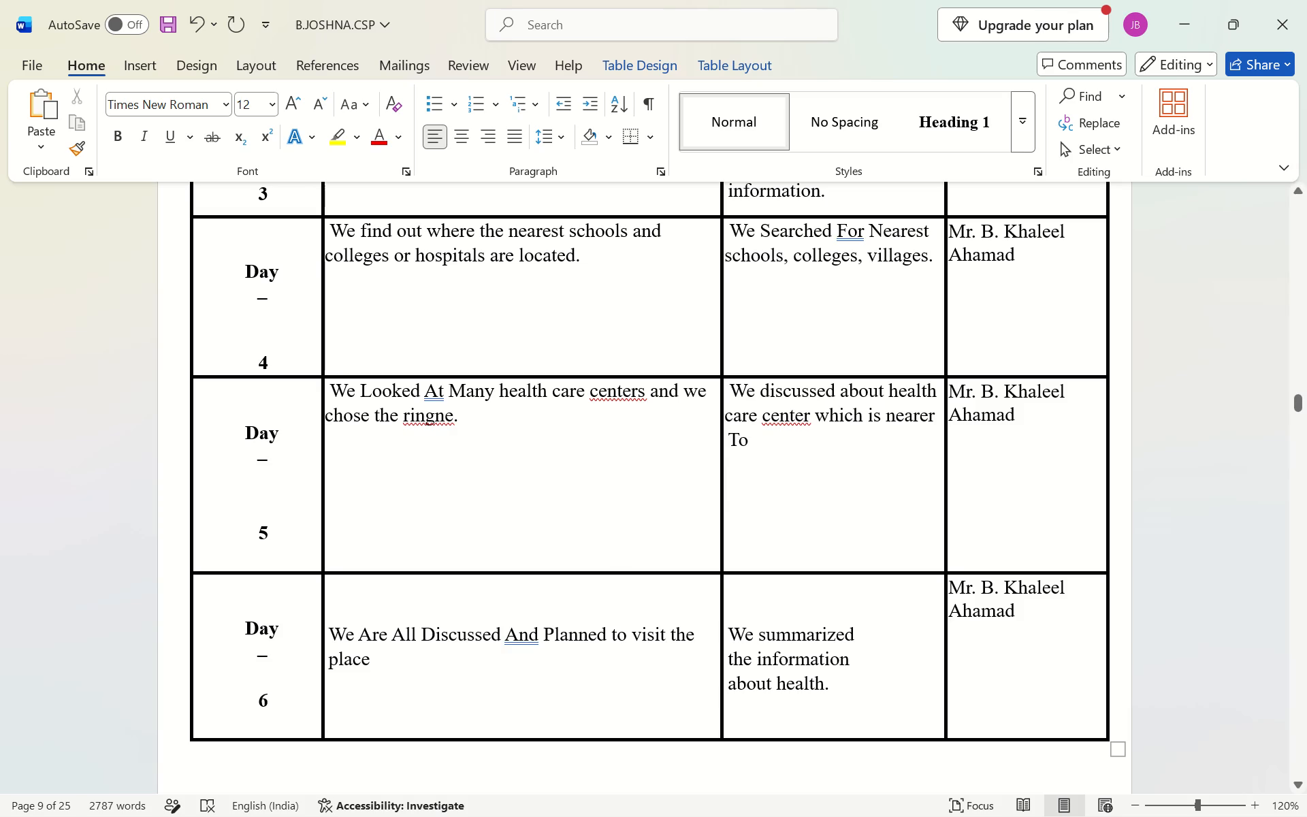
pyautogui.click(769, 433)
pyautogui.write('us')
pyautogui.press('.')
# Replace the name in the Day 3 signature cell with the guide's name, left-aligned at the top of the cell.
pyautogui.scroll(2, 943, 500)
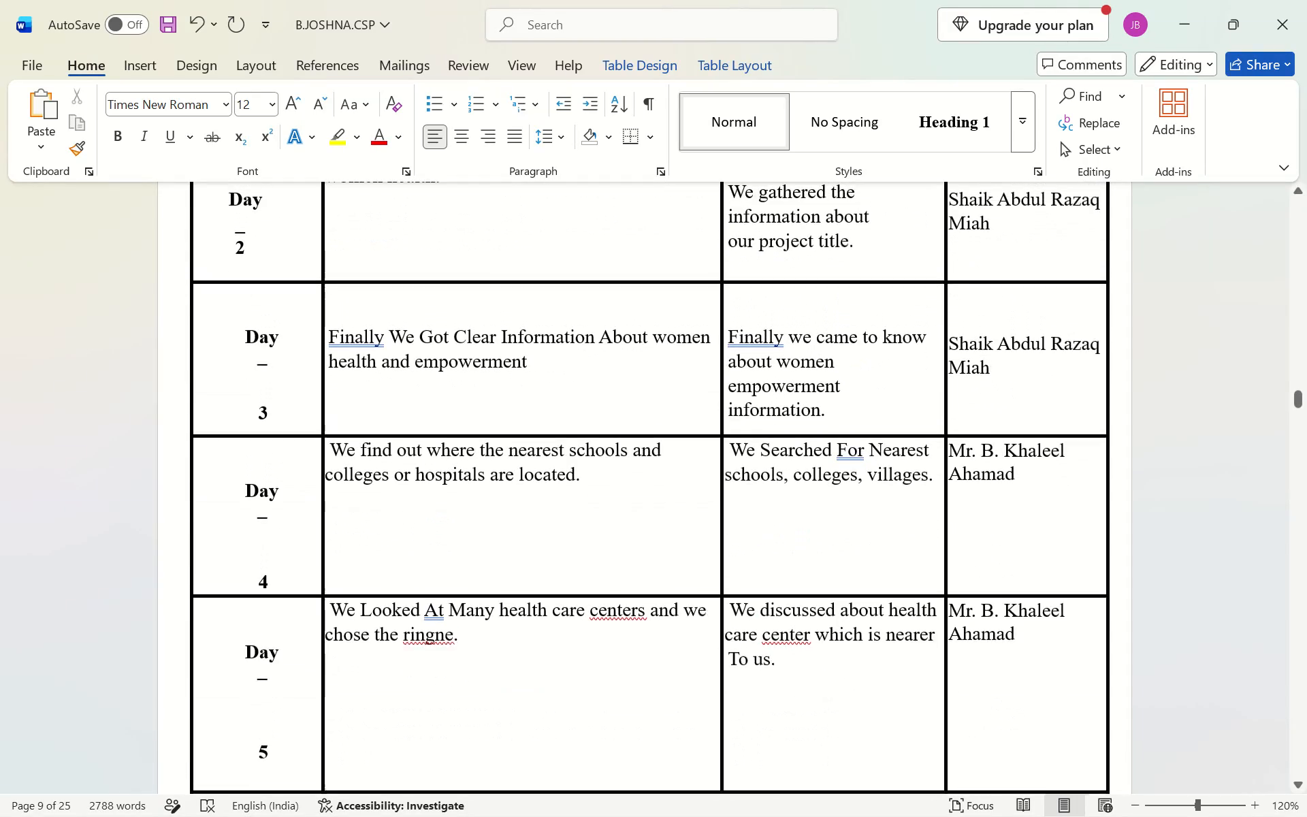
pyautogui.scroll(1, 943, 500)
pyautogui.moveTo(950, 351); pyautogui.dragTo(984, 350)
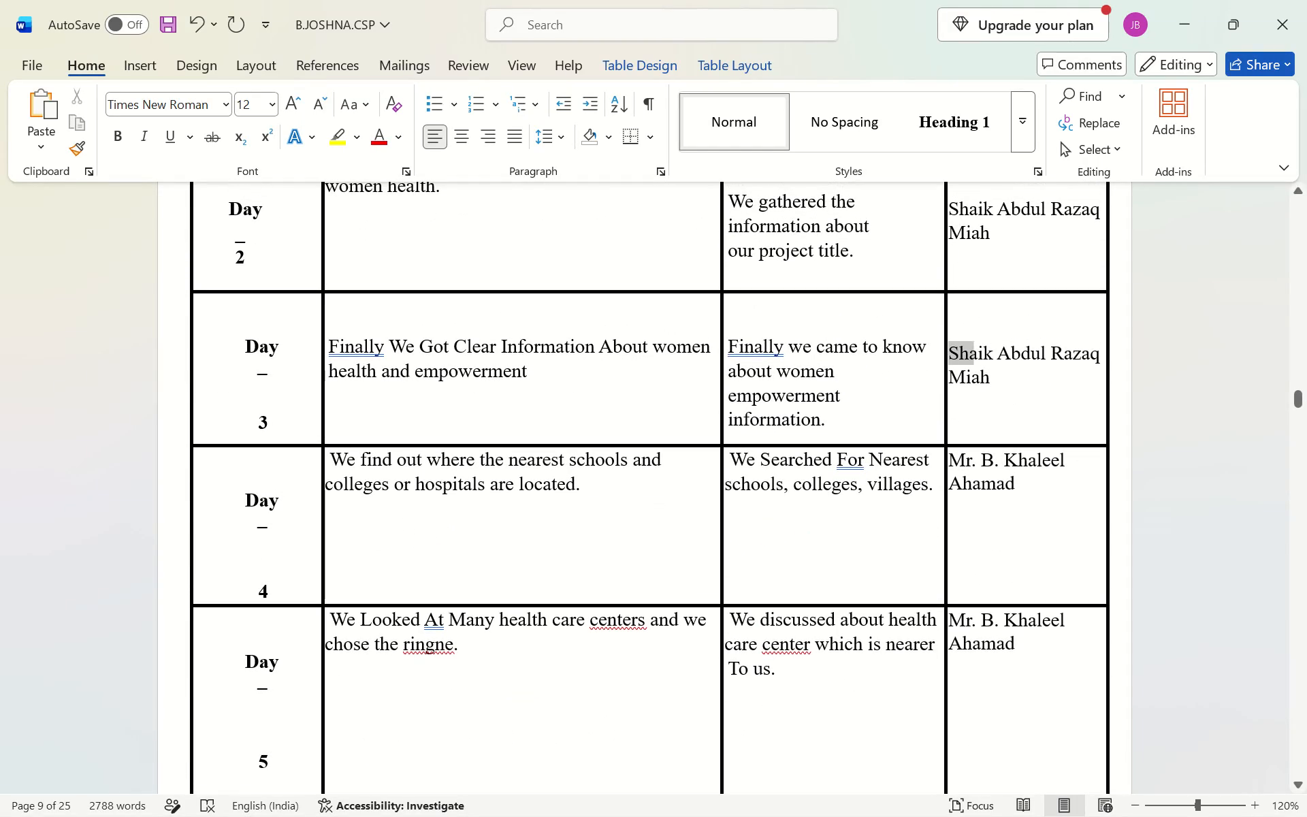
pyautogui.moveTo(984, 350); pyautogui.dragTo(1019, 379)
pyautogui.press('BackSpace')
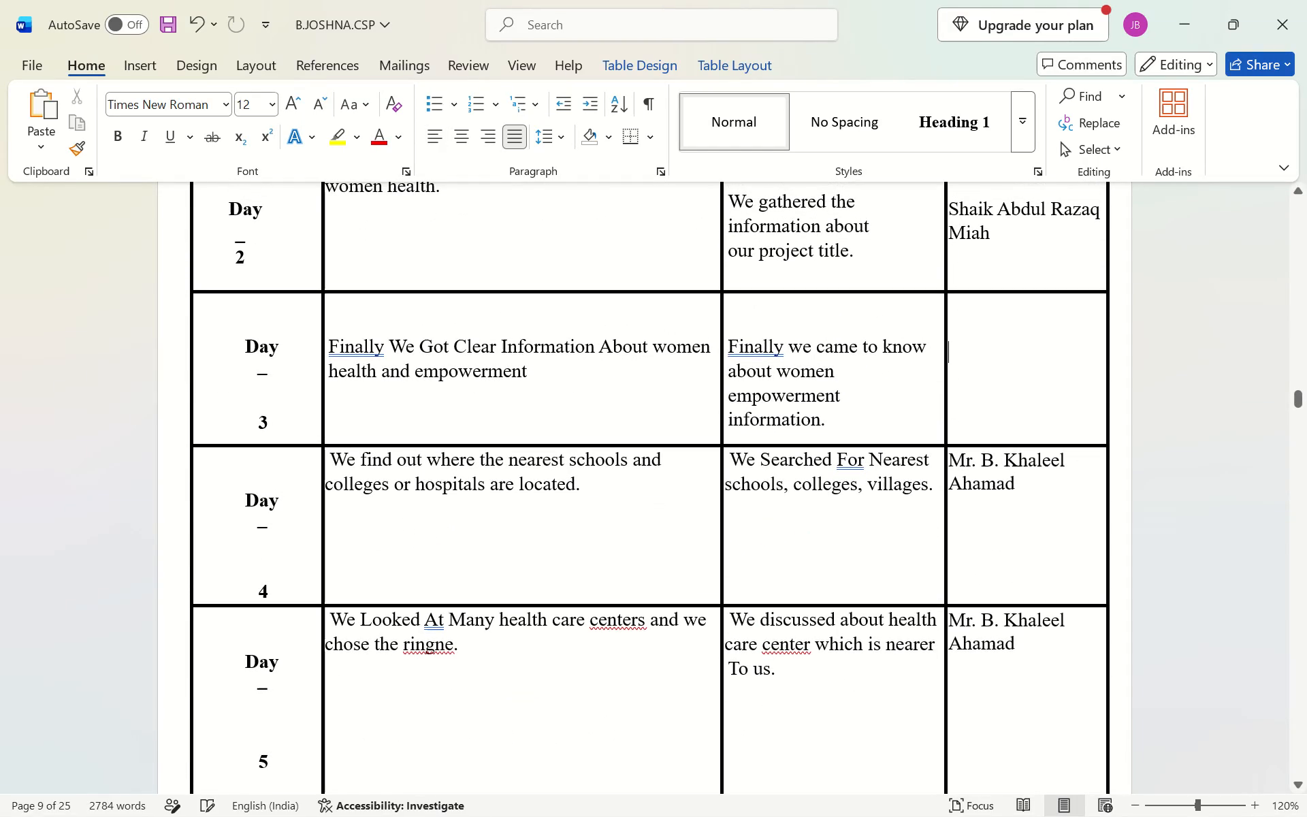
pyautogui.press('BackSpace')
pyautogui.press('BackSpace')
pyautogui.press('BackSpace')
pyautogui.press('BackSpace')
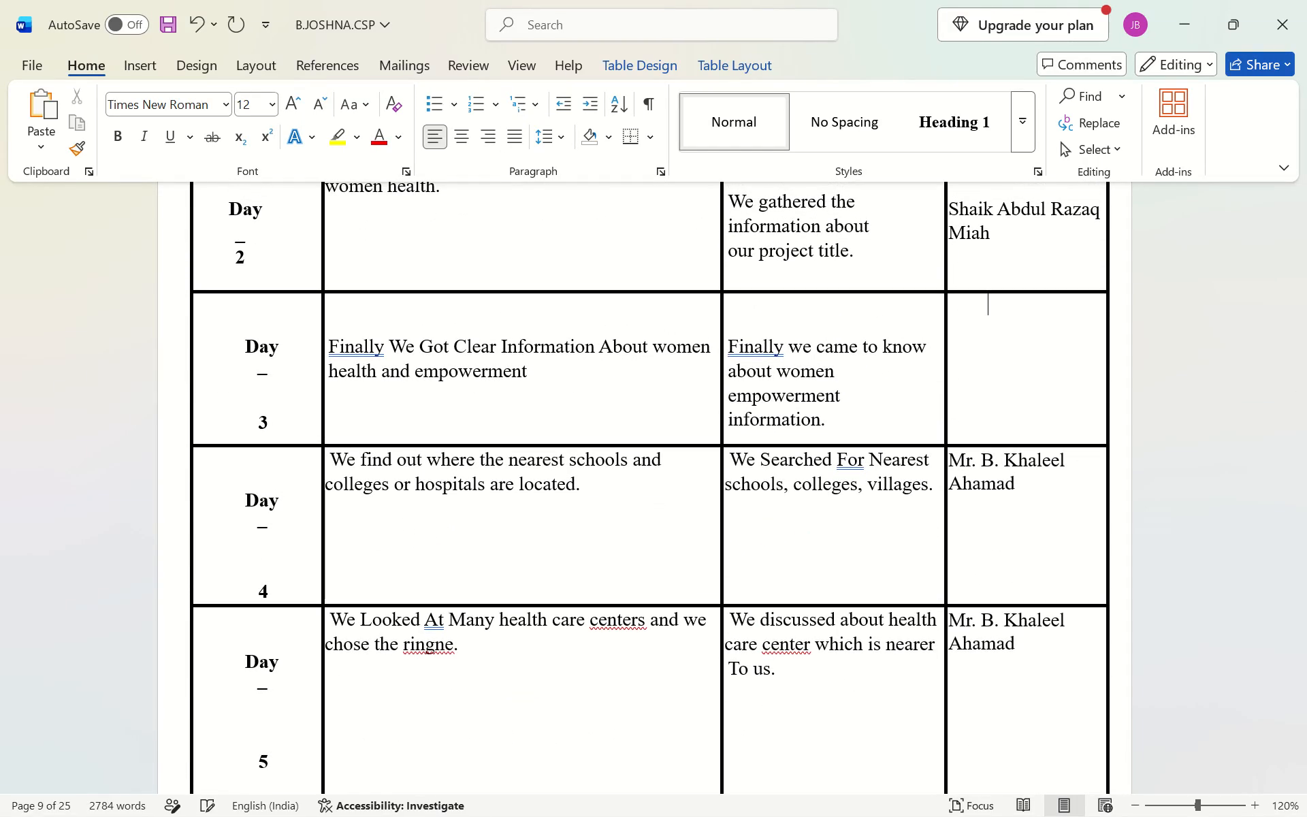
pyautogui.press('BackSpace')
pyautogui.press('BackSpace')
pyautogui.press('BackSpace')
pyautogui.press('BackSpace')
pyautogui.press('BackSpace')
pyautogui.press('BackSpace')
pyautogui.press('BackSpace')
pyautogui.press('BackSpace')
pyautogui.hotkey('ctrl', 'v')
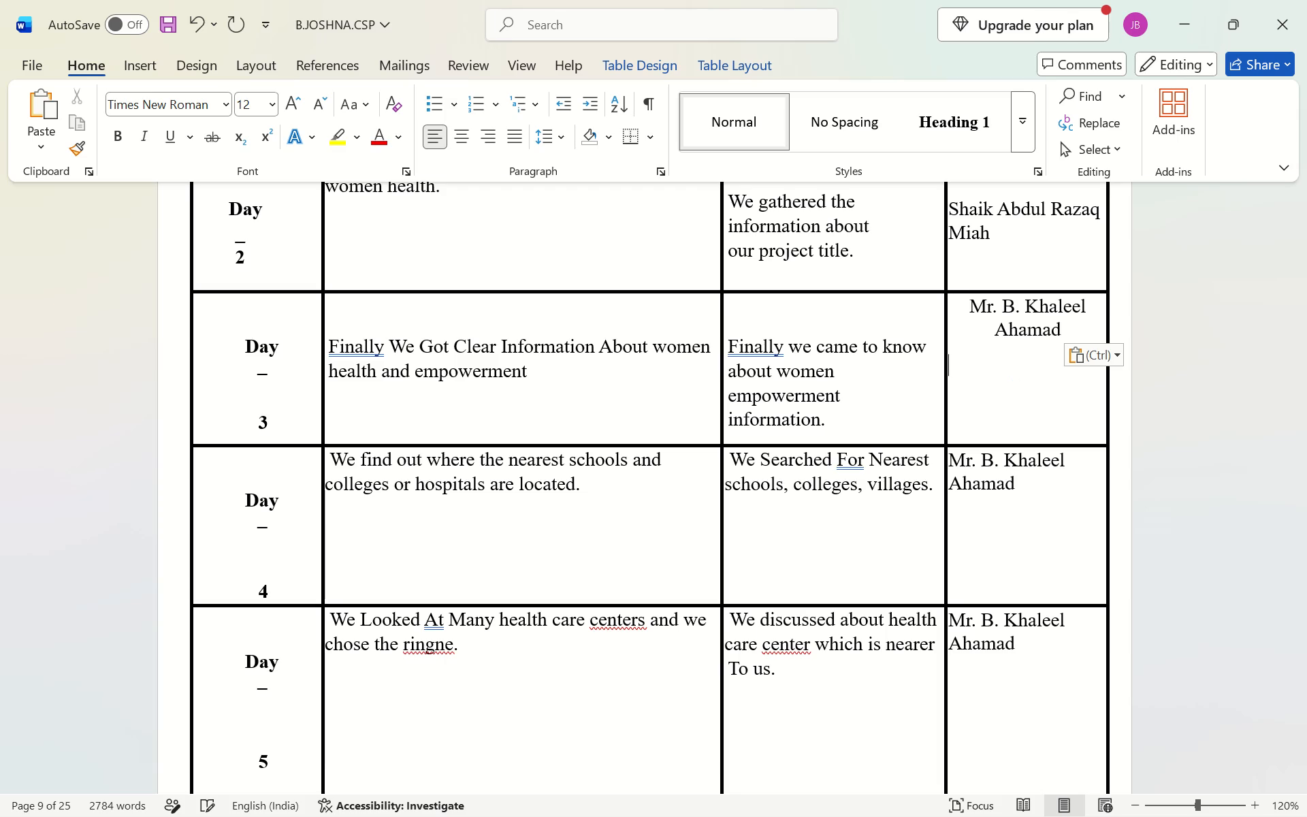
pyautogui.scroll(-1, 1019, 379)
pyautogui.scroll(1, 1019, 379)
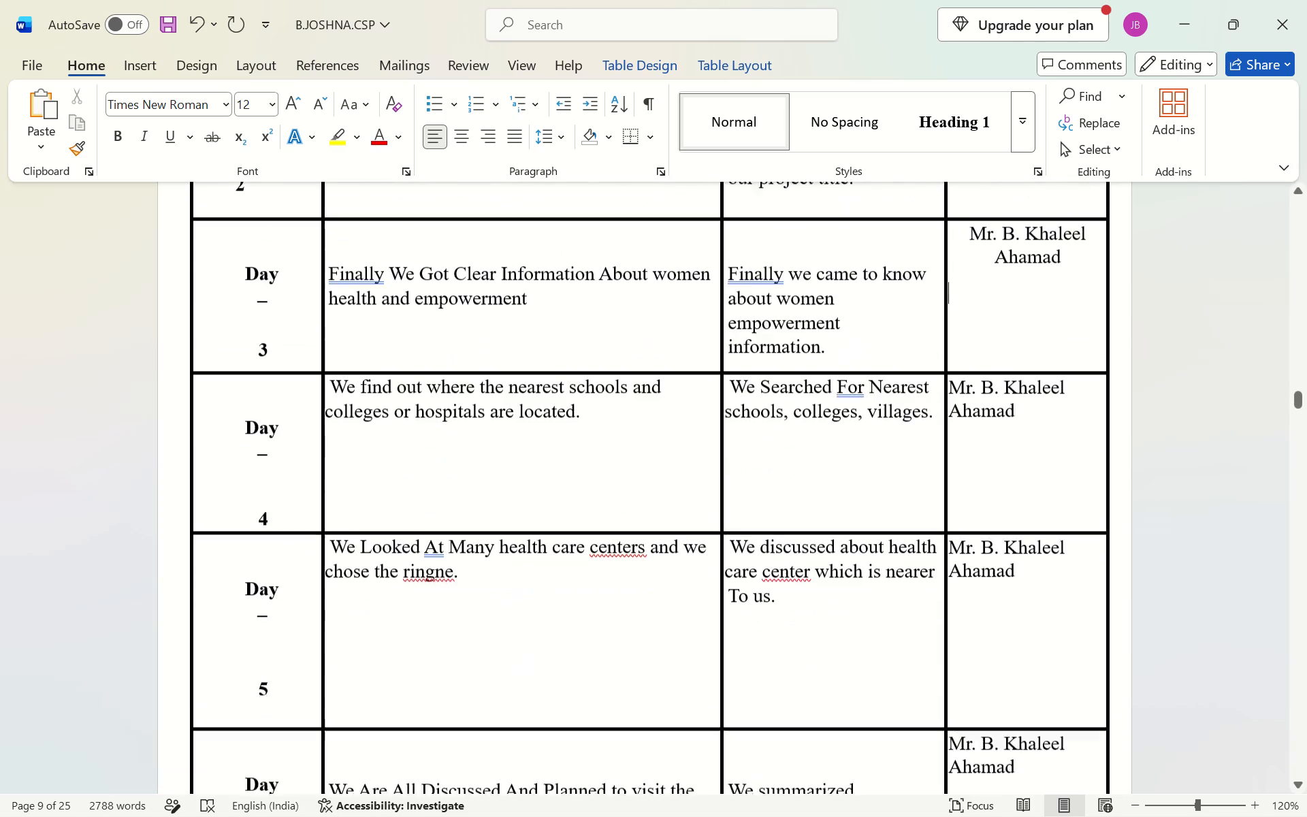
pyautogui.scroll(1, 1019, 379)
pyautogui.click(967, 281)
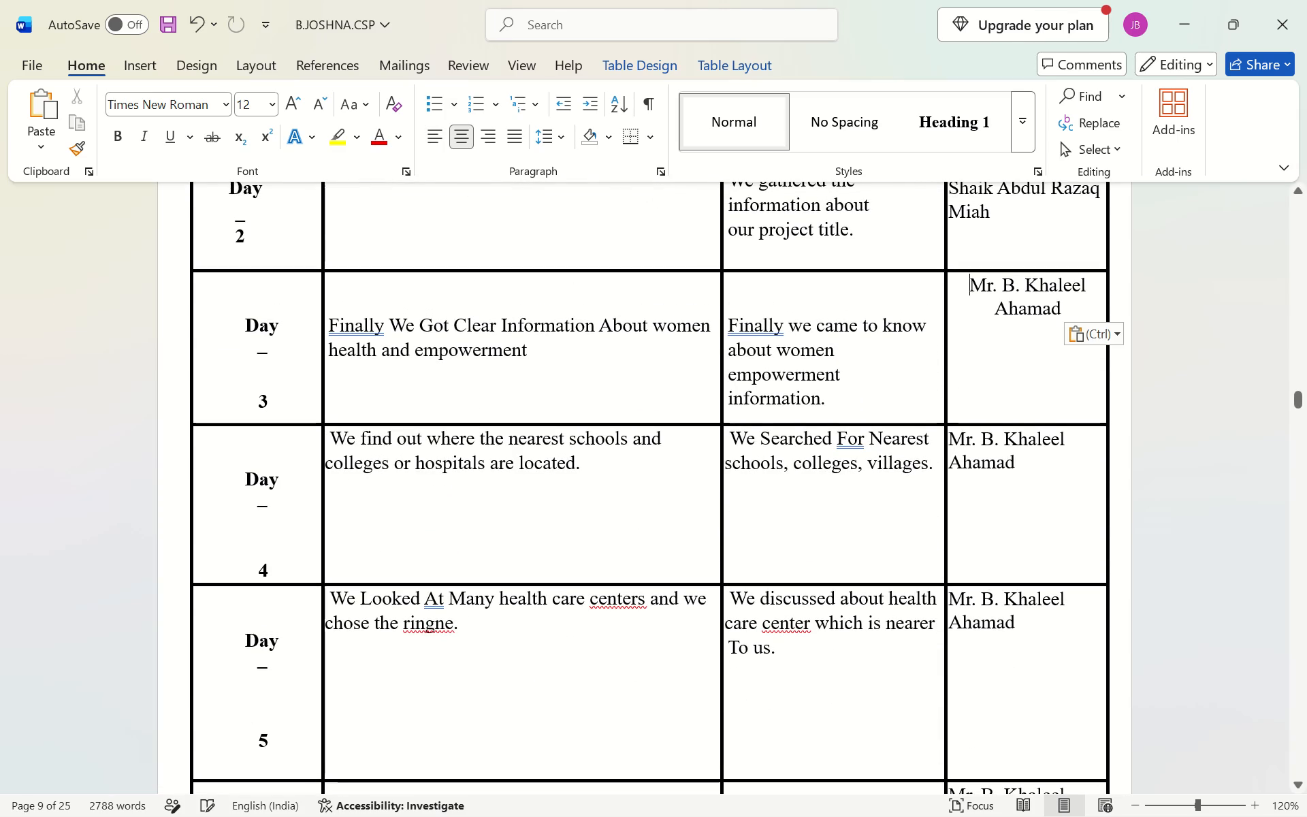
pyautogui.press('BackSpace')
# Replace the name in the Day 2 signature cell with the guide's name, left-aligned at the top of the cell.
pyautogui.scroll(1, 967, 281)
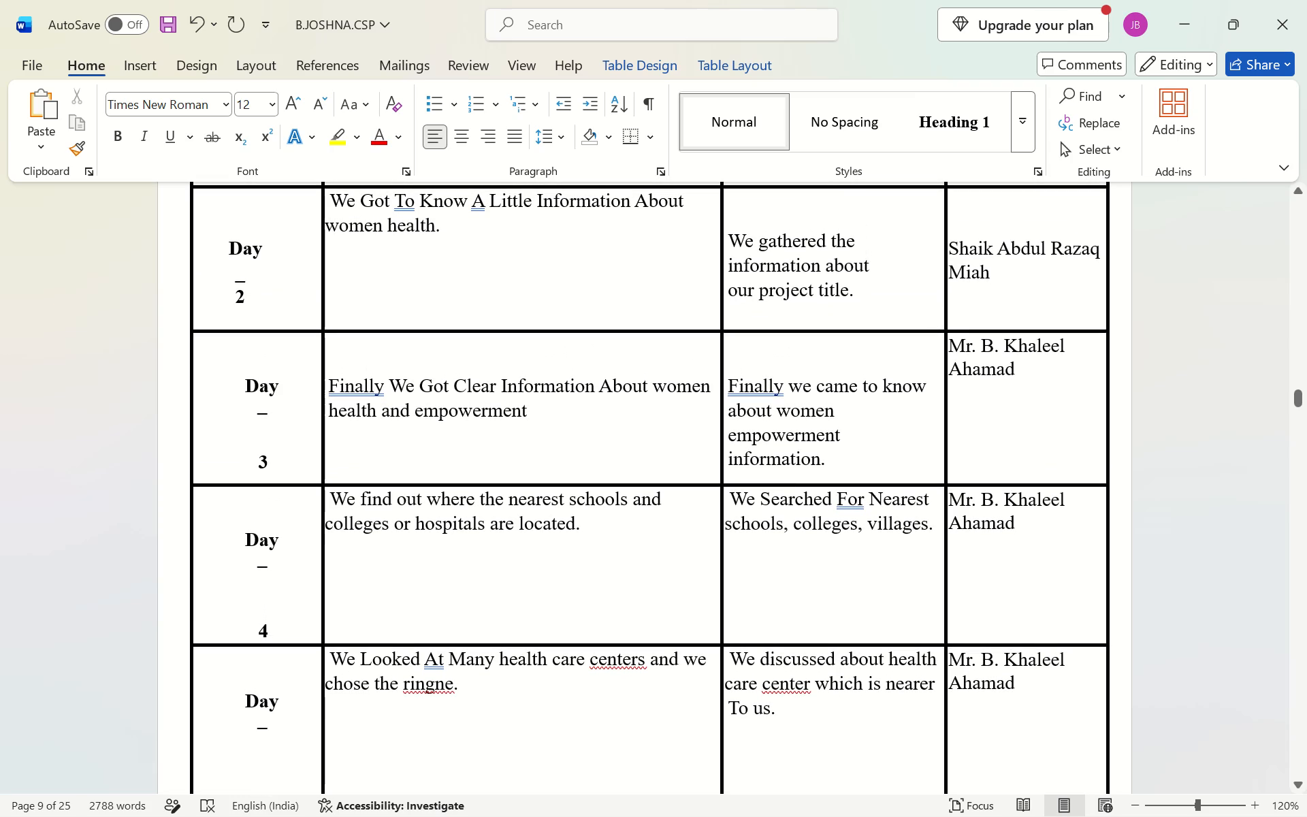
pyautogui.click(956, 206)
pyautogui.moveTo(956, 206); pyautogui.dragTo(983, 210)
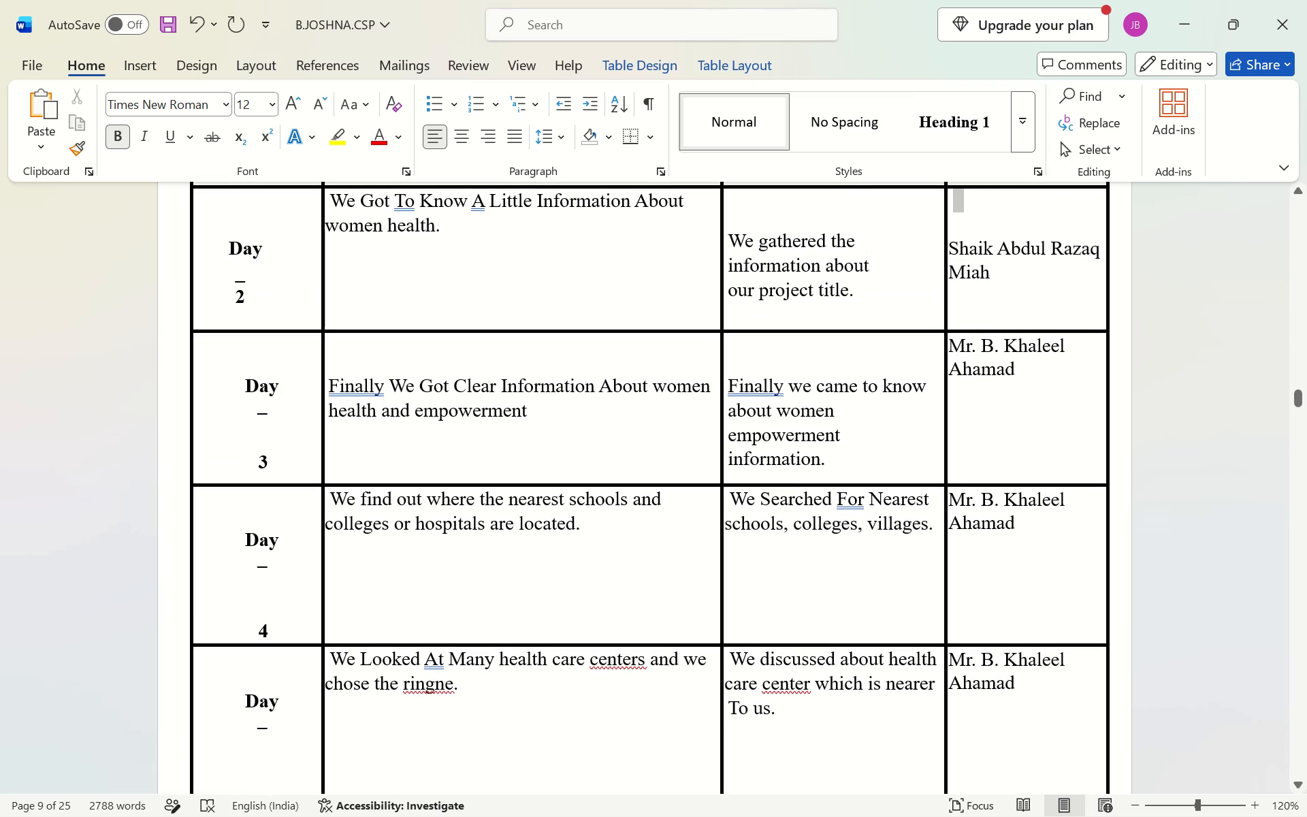
pyautogui.moveTo(983, 210); pyautogui.dragTo(1005, 289)
pyautogui.press('BackSpace')
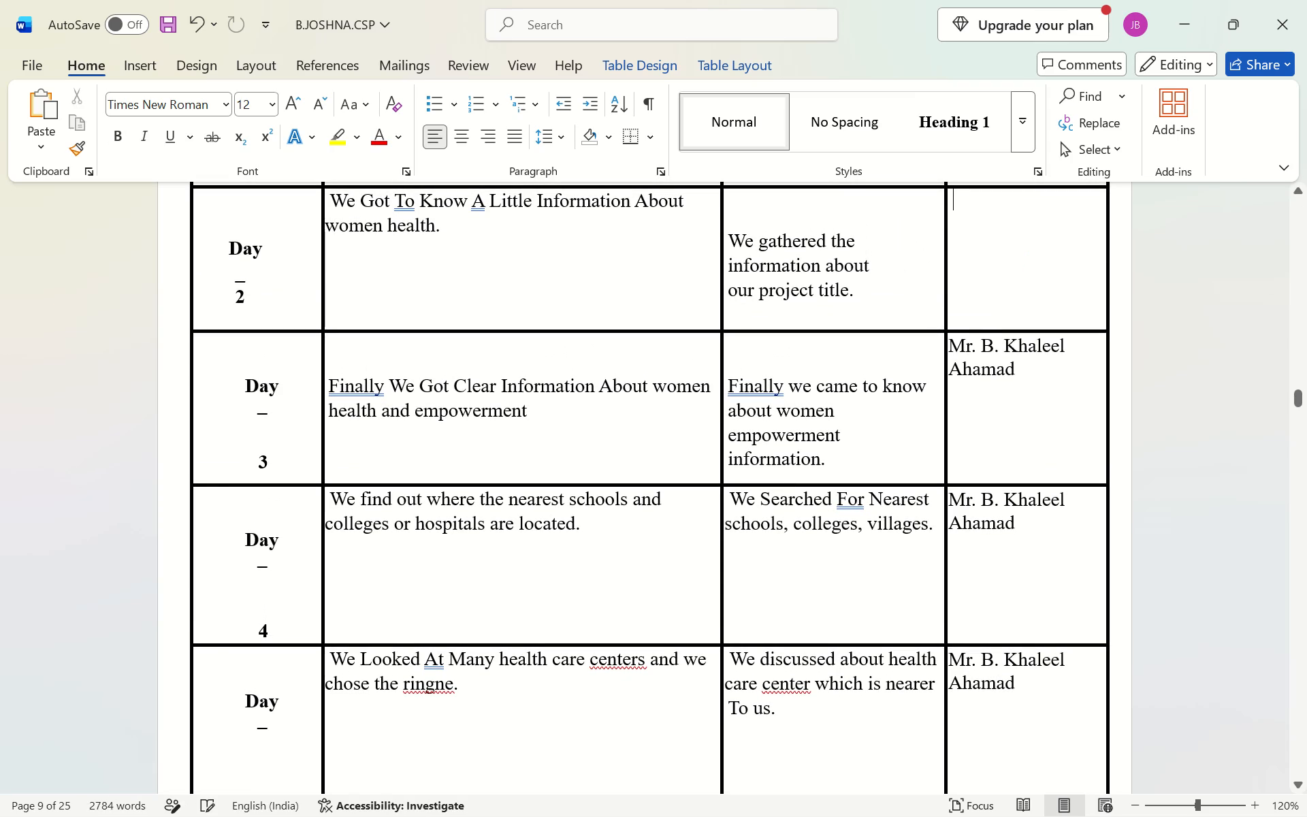
pyautogui.hotkey('ctrl', 'v')
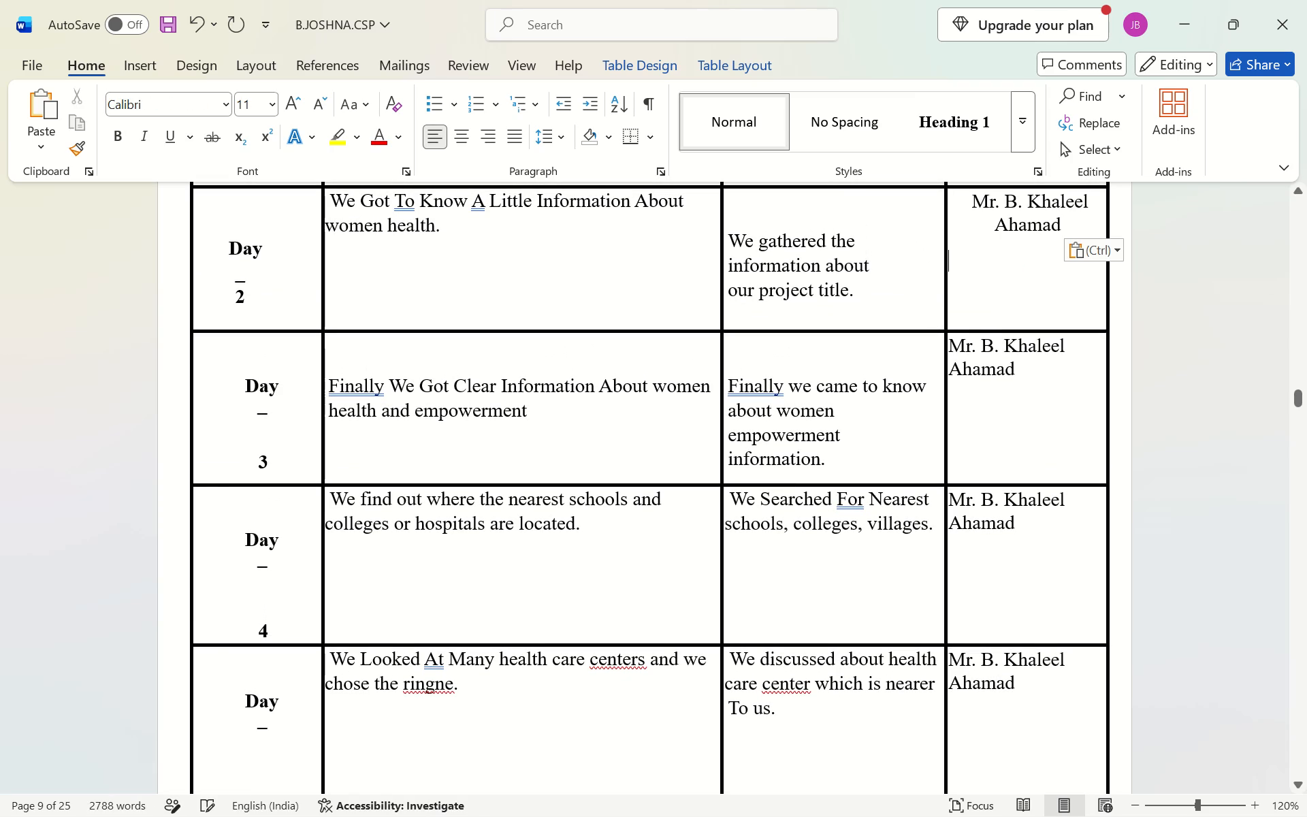
pyautogui.press('Up')
pyautogui.press('Up')
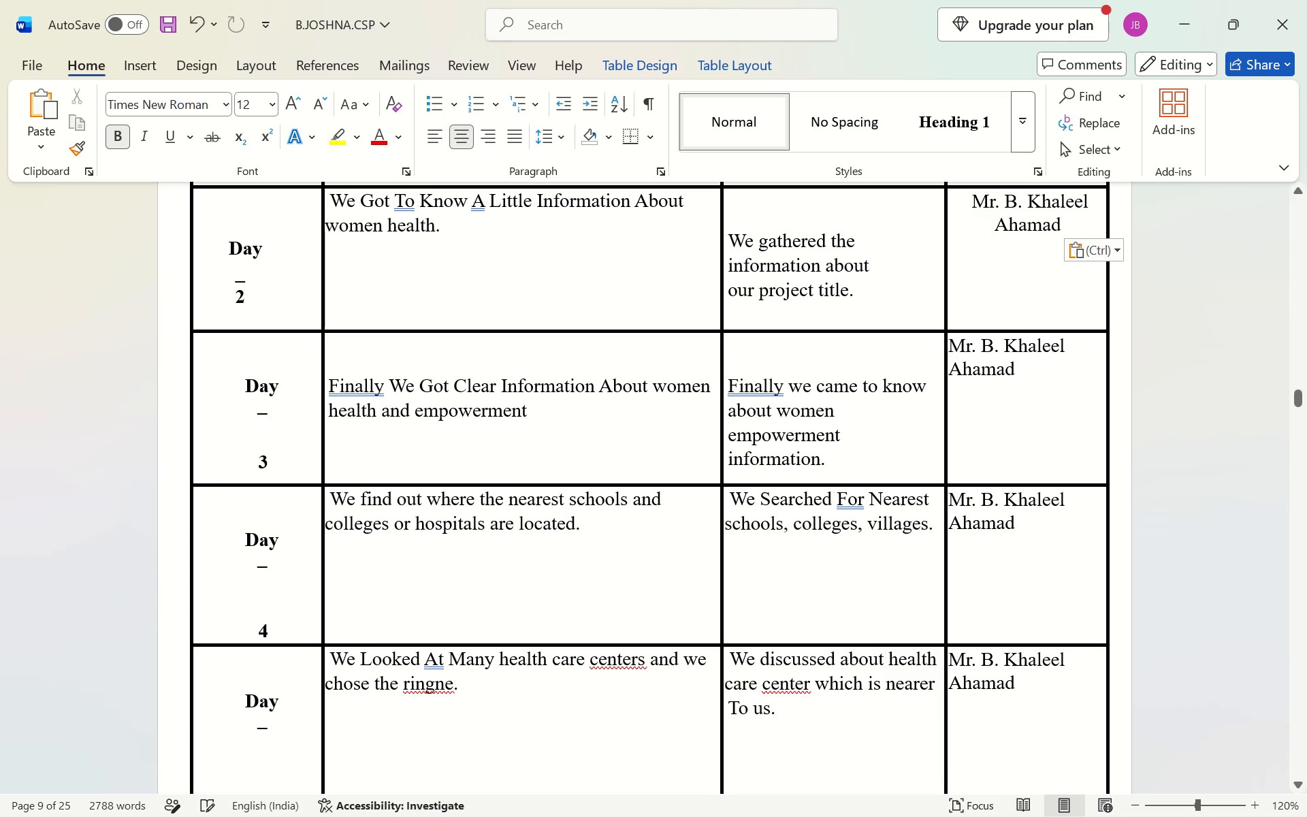
pyautogui.press('BackSpace')
# Format the heading "ACTIVITY LOG FOR THE FIRST WEEK" with the standard blue font colour and bold.
pyautogui.scroll(-2, 1034, 227)
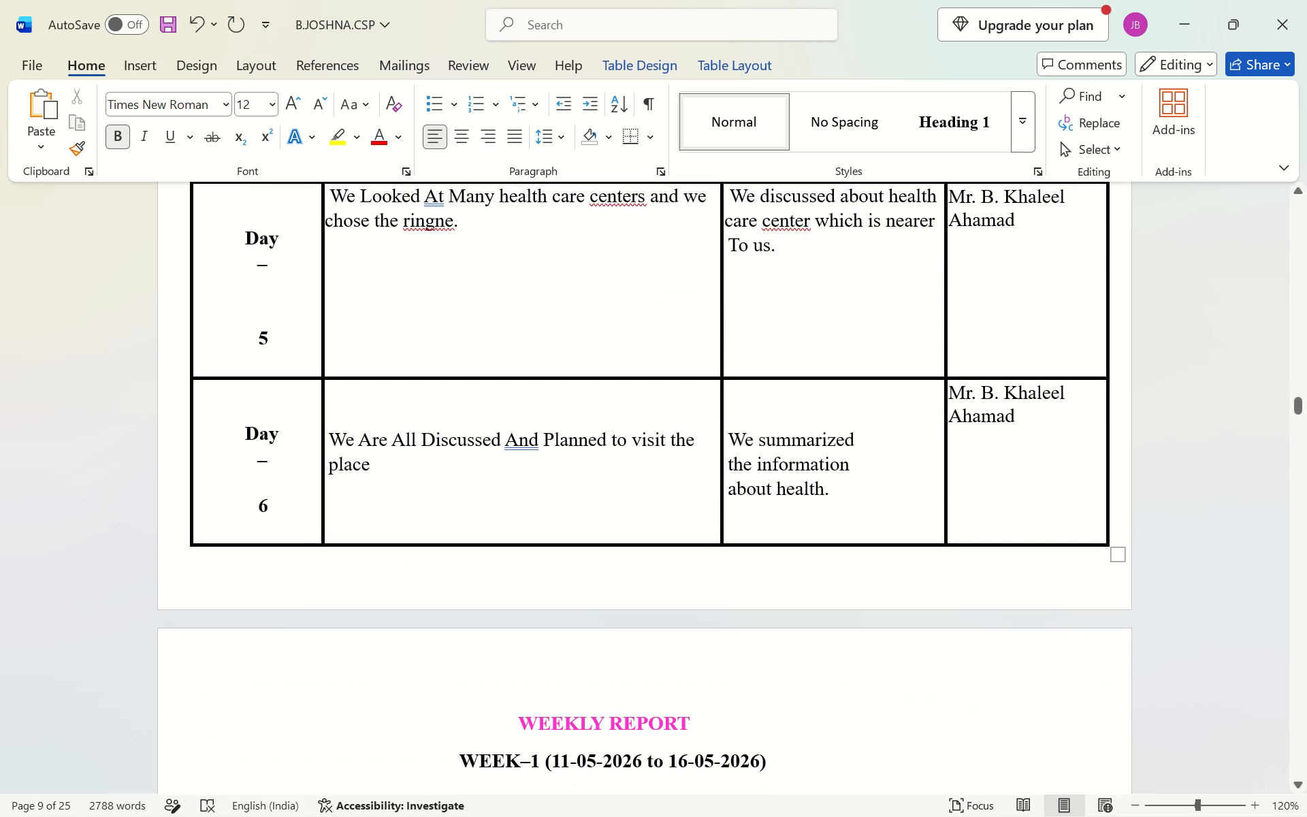
pyautogui.scroll(4, 1034, 227)
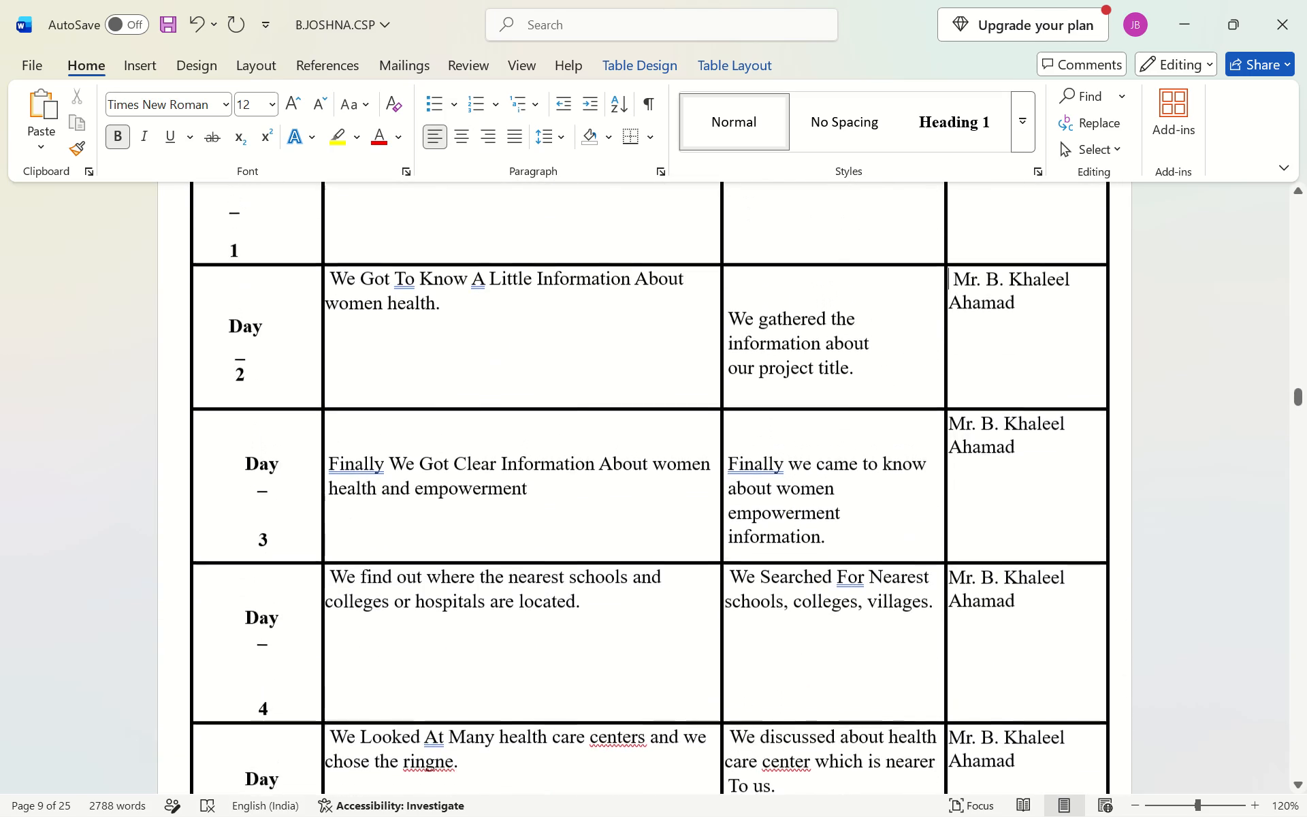
pyautogui.scroll(2, 1034, 227)
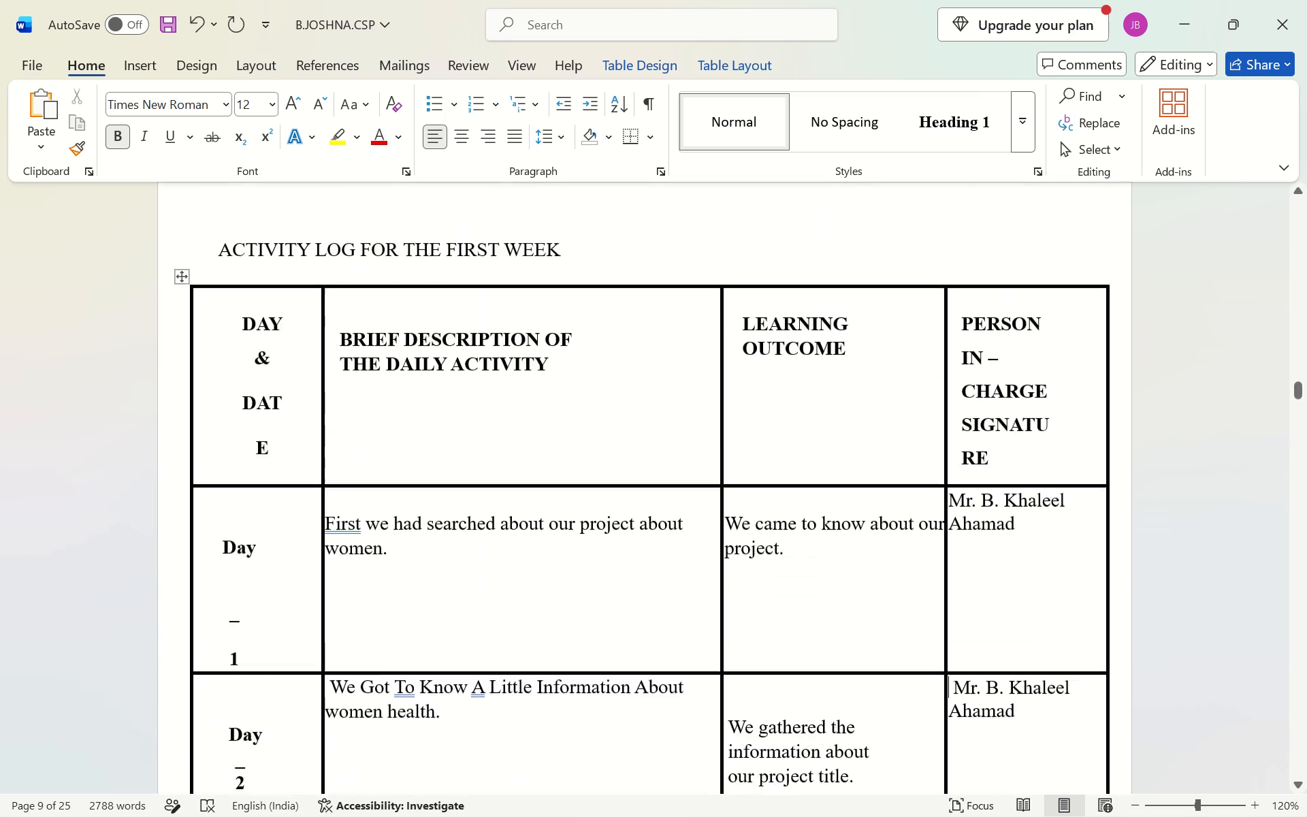
pyautogui.scroll(2, 1034, 227)
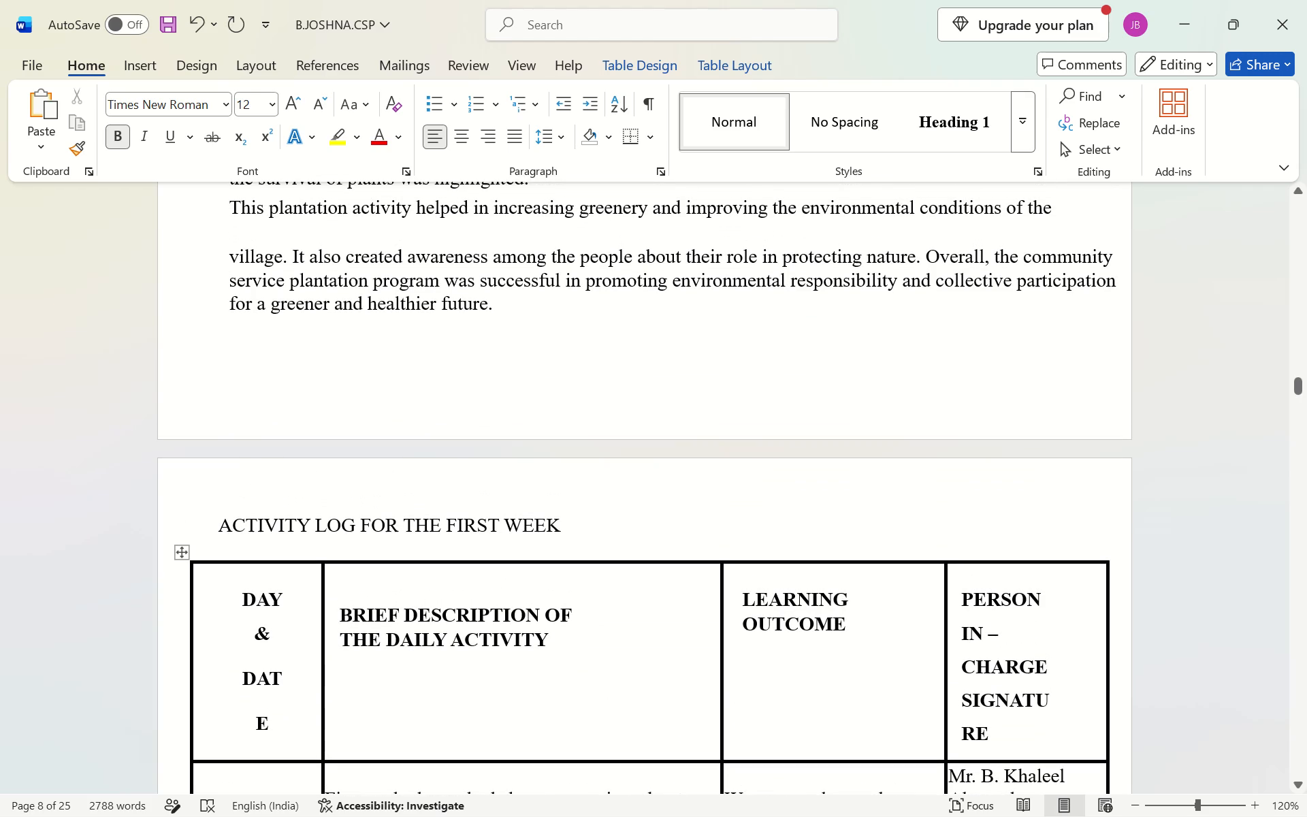
pyautogui.moveTo(225, 526); pyautogui.dragTo(246, 509)
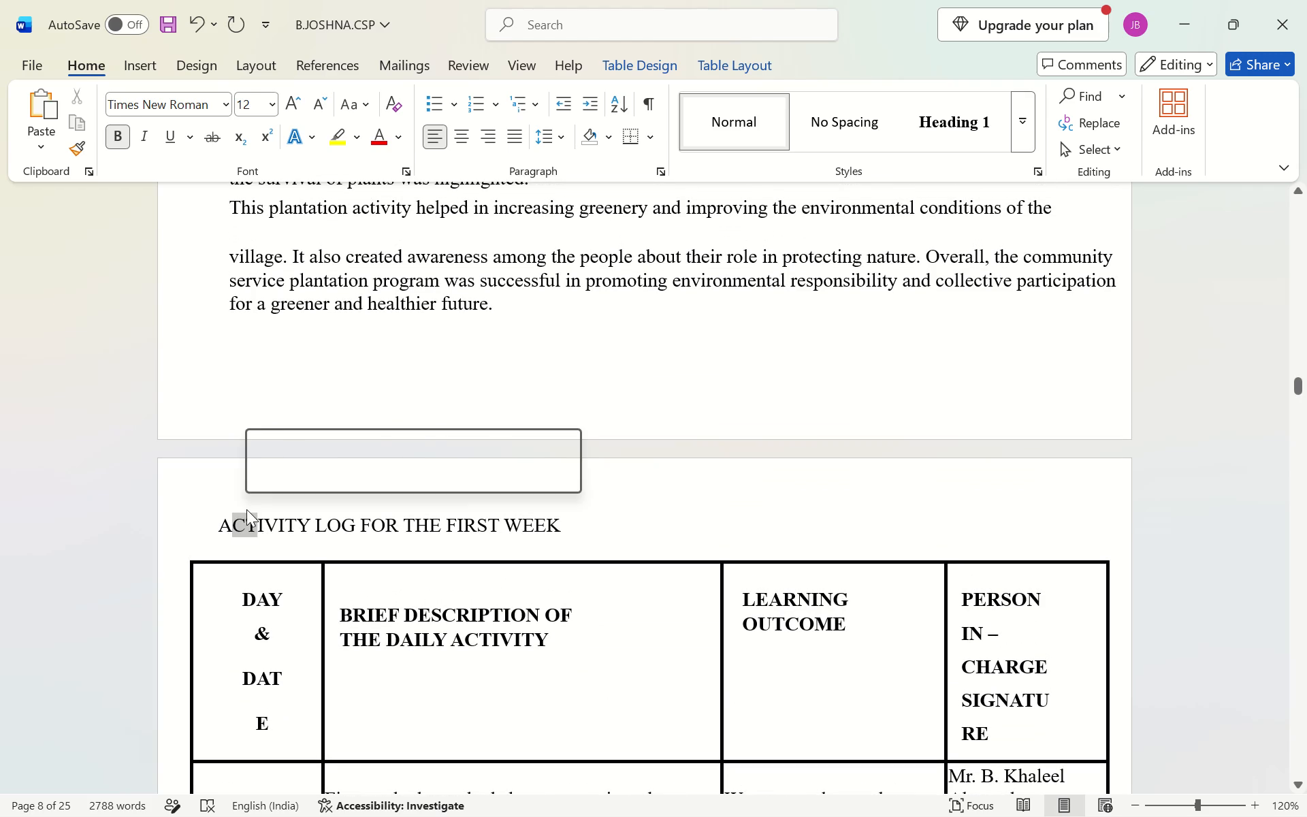
pyautogui.doubleClick(218, 523)
pyautogui.moveTo(218, 523); pyautogui.dragTo(528, 518)
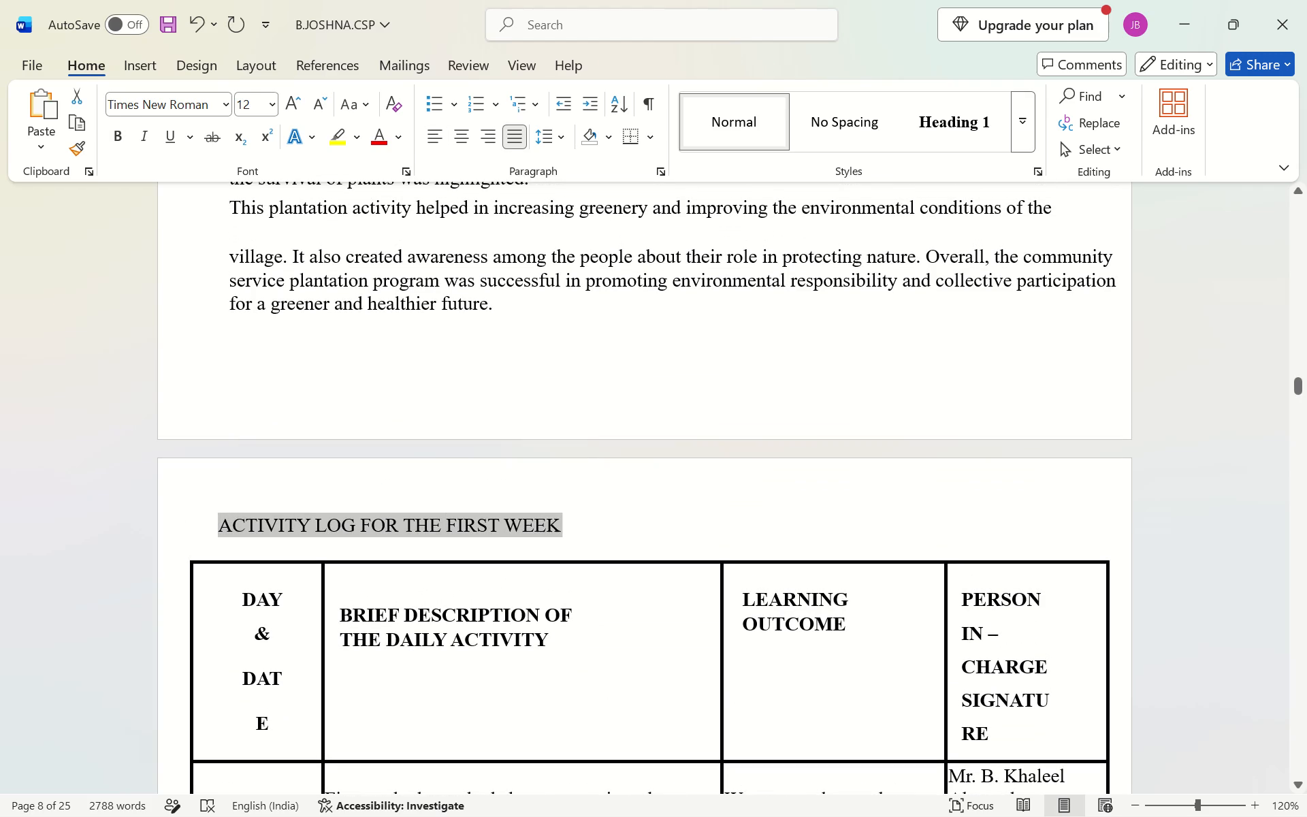
pyautogui.moveTo(528, 518); pyautogui.dragTo(548, 517)
pyautogui.click(694, 479)
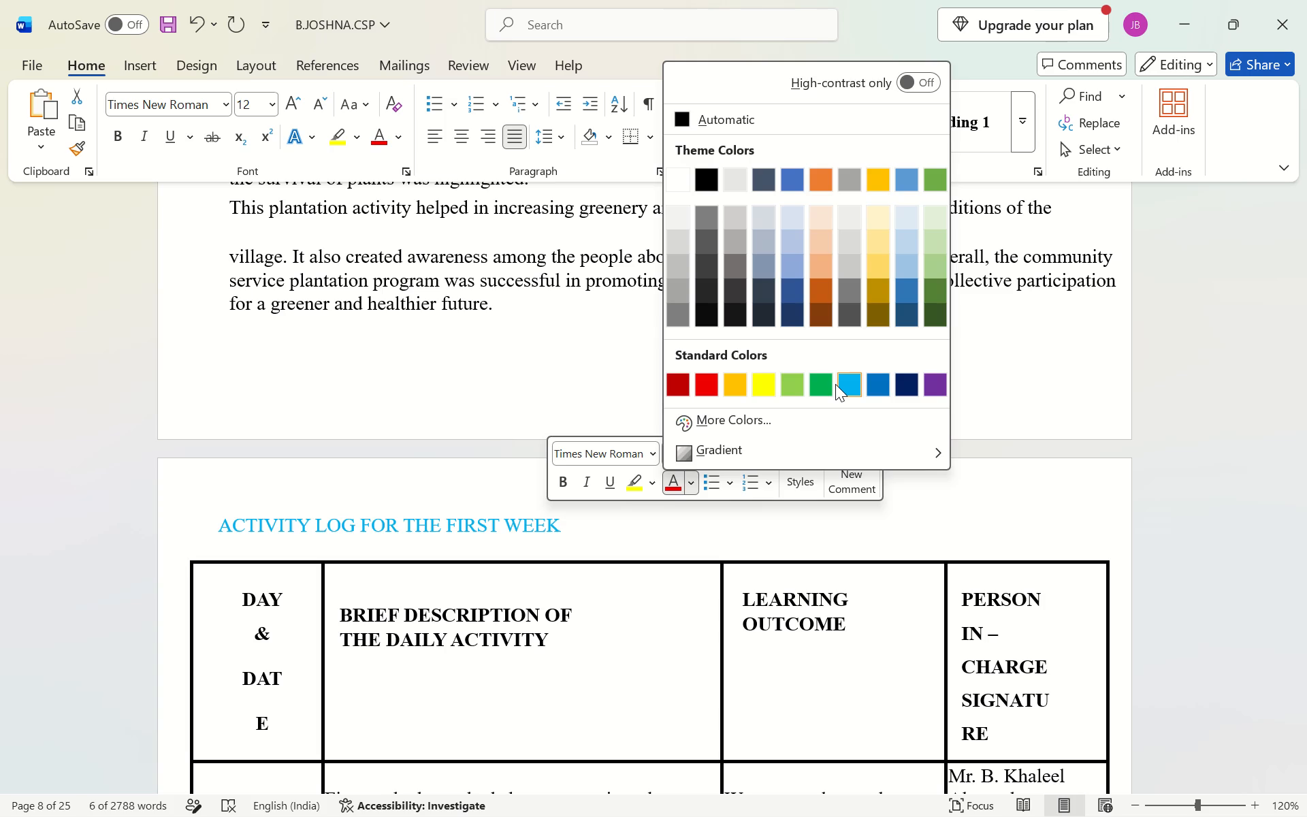
pyautogui.click(877, 379)
pyautogui.click(559, 489)
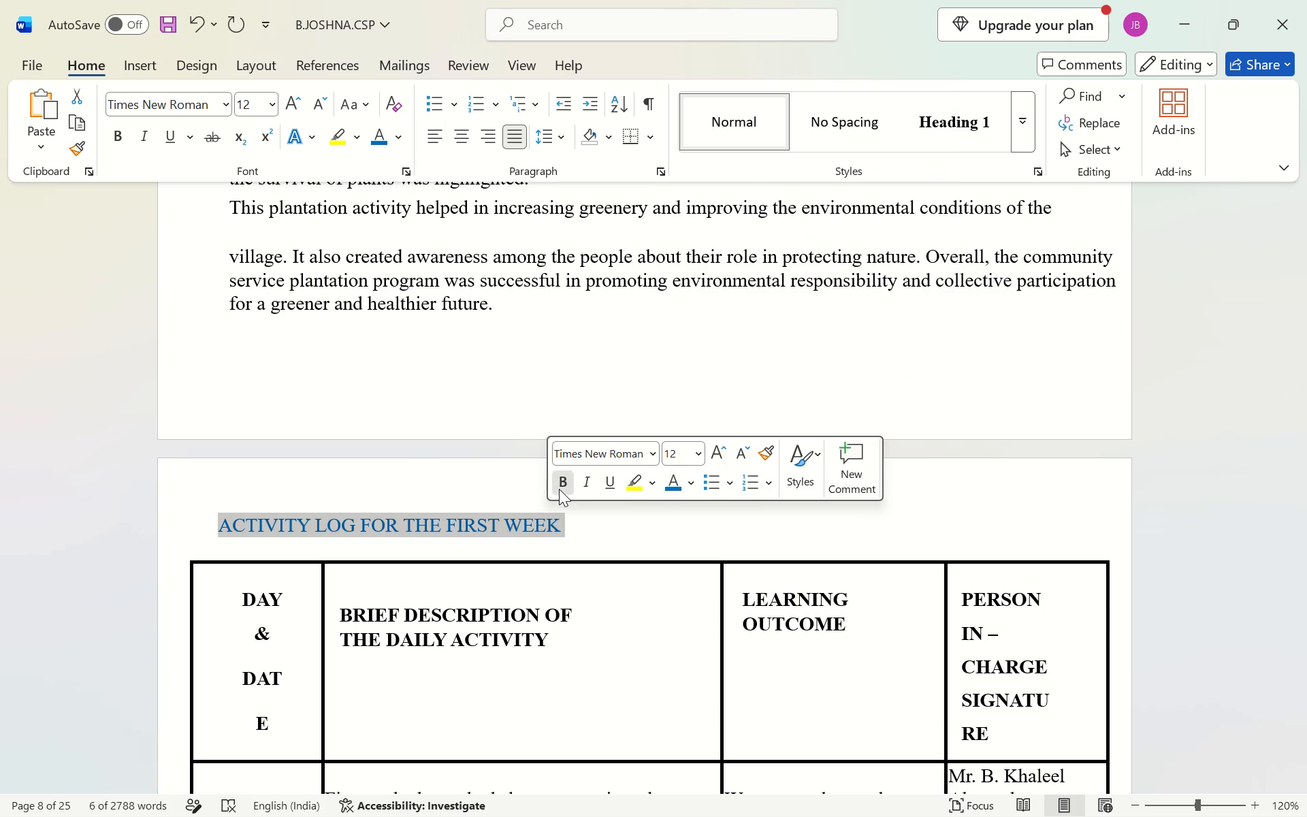
# Review the report from Chapter 3 through the first-week activity log to the Week 1 weekly report.
pyautogui.click(469, 480)
pyautogui.scroll(1, 469, 480)
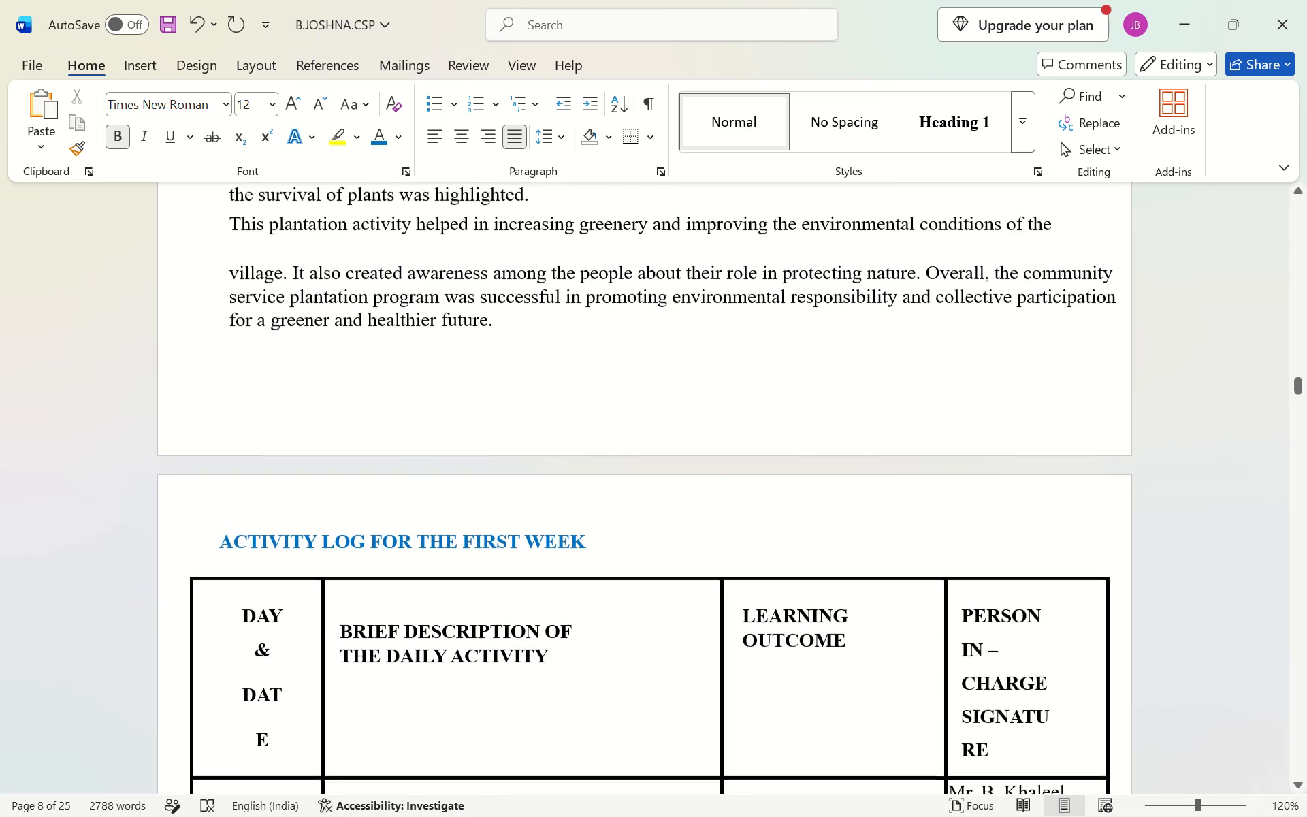
pyautogui.scroll(3, 469, 480)
pyautogui.scroll(-1, 469, 480)
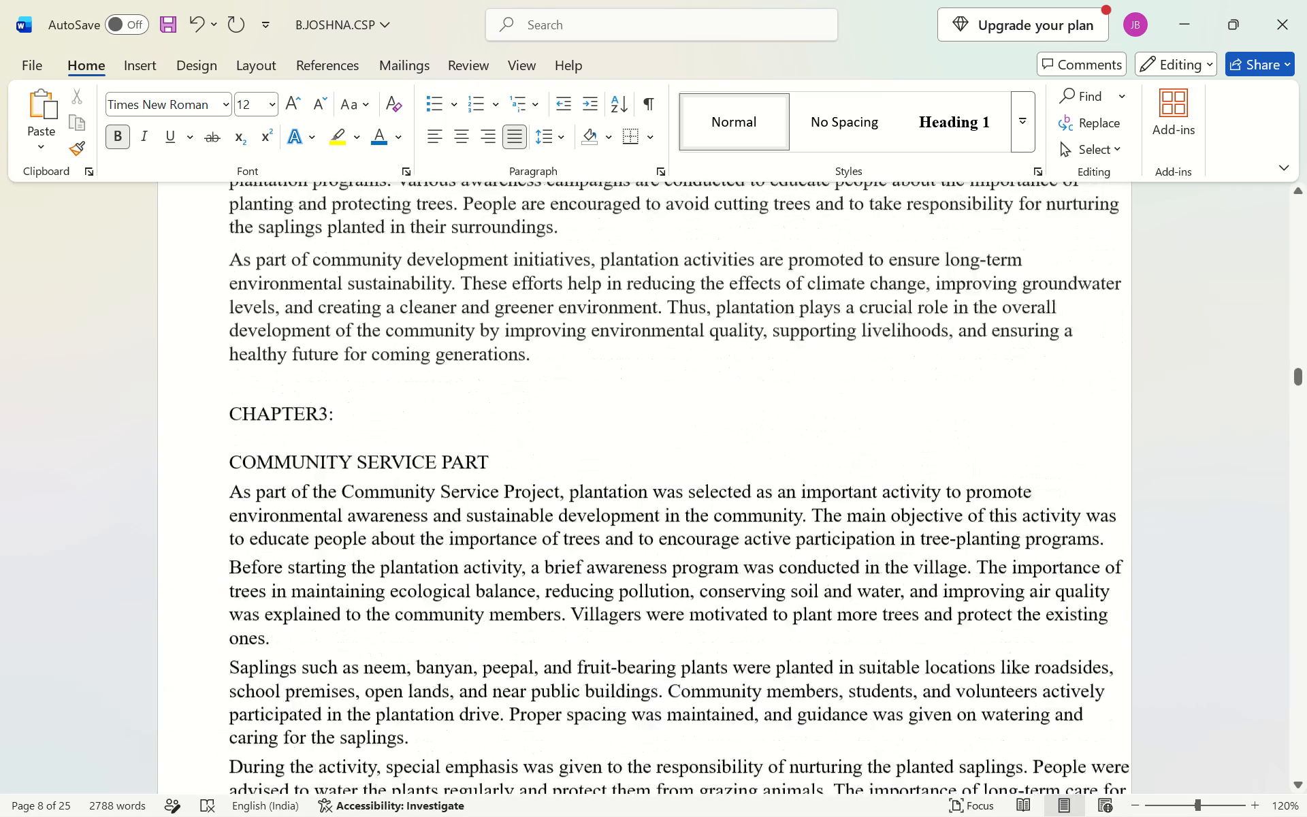
pyautogui.scroll(-5, 469, 480)
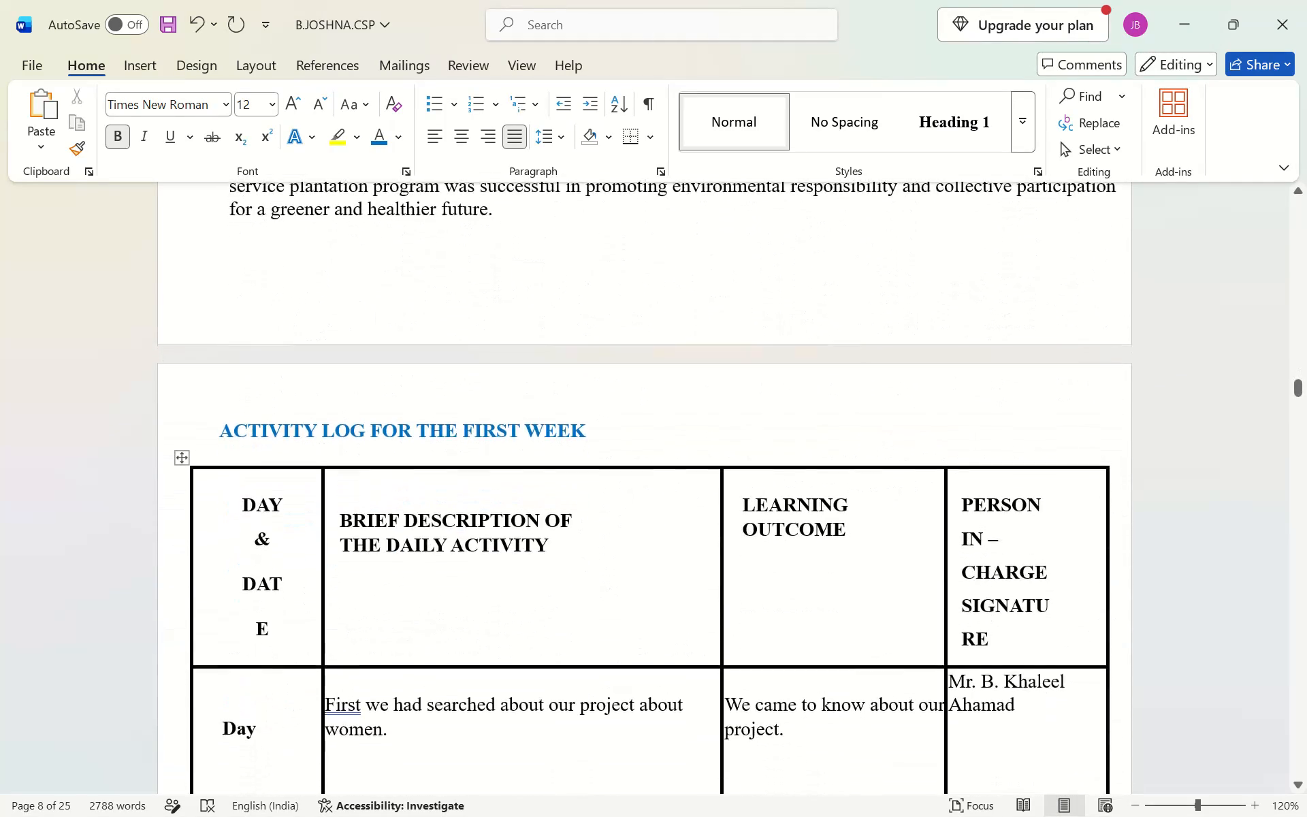
pyautogui.scroll(-6, 469, 480)
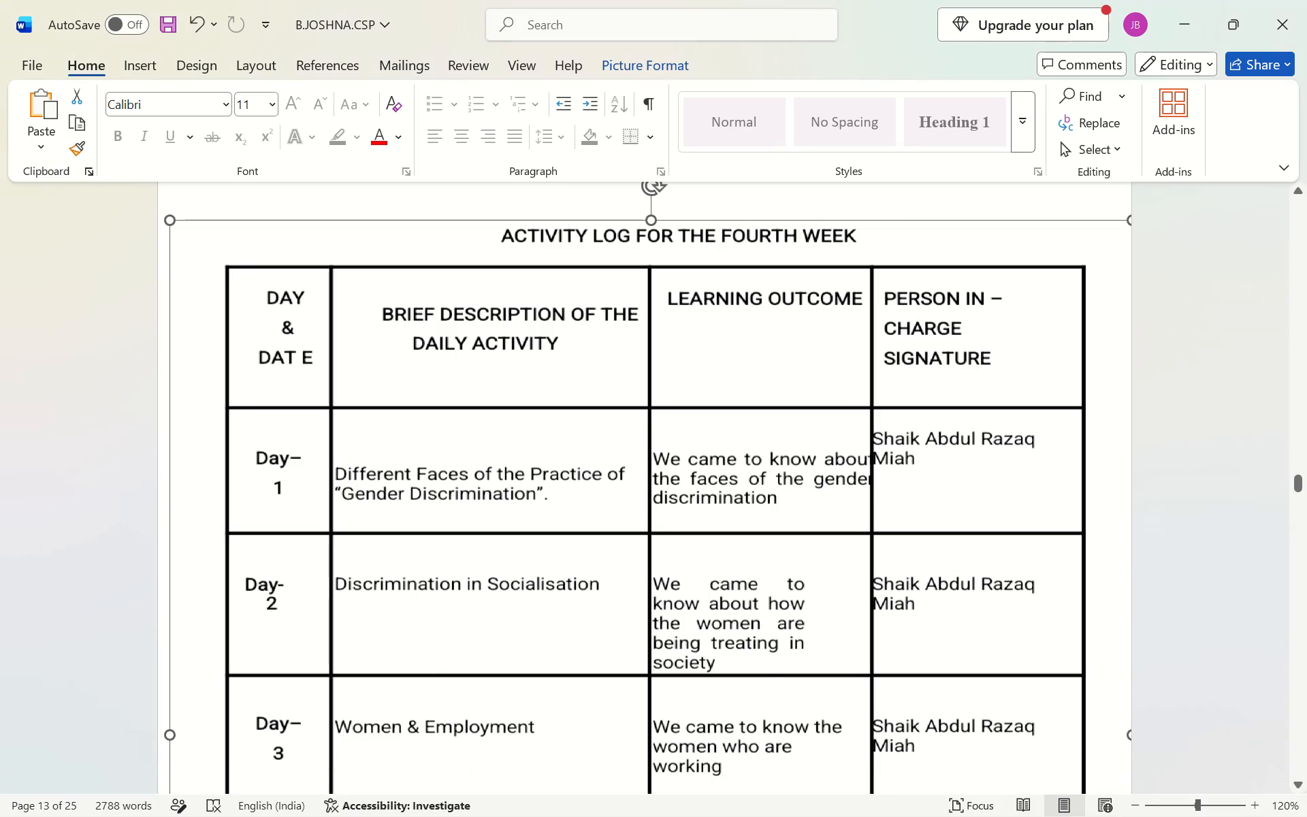
pyautogui.press('BackSpace')
# Replace the fourth-week activity log picture before the Week 3 report with the image copied from ChatGPT.
pyautogui.scroll(1, 732, 673)
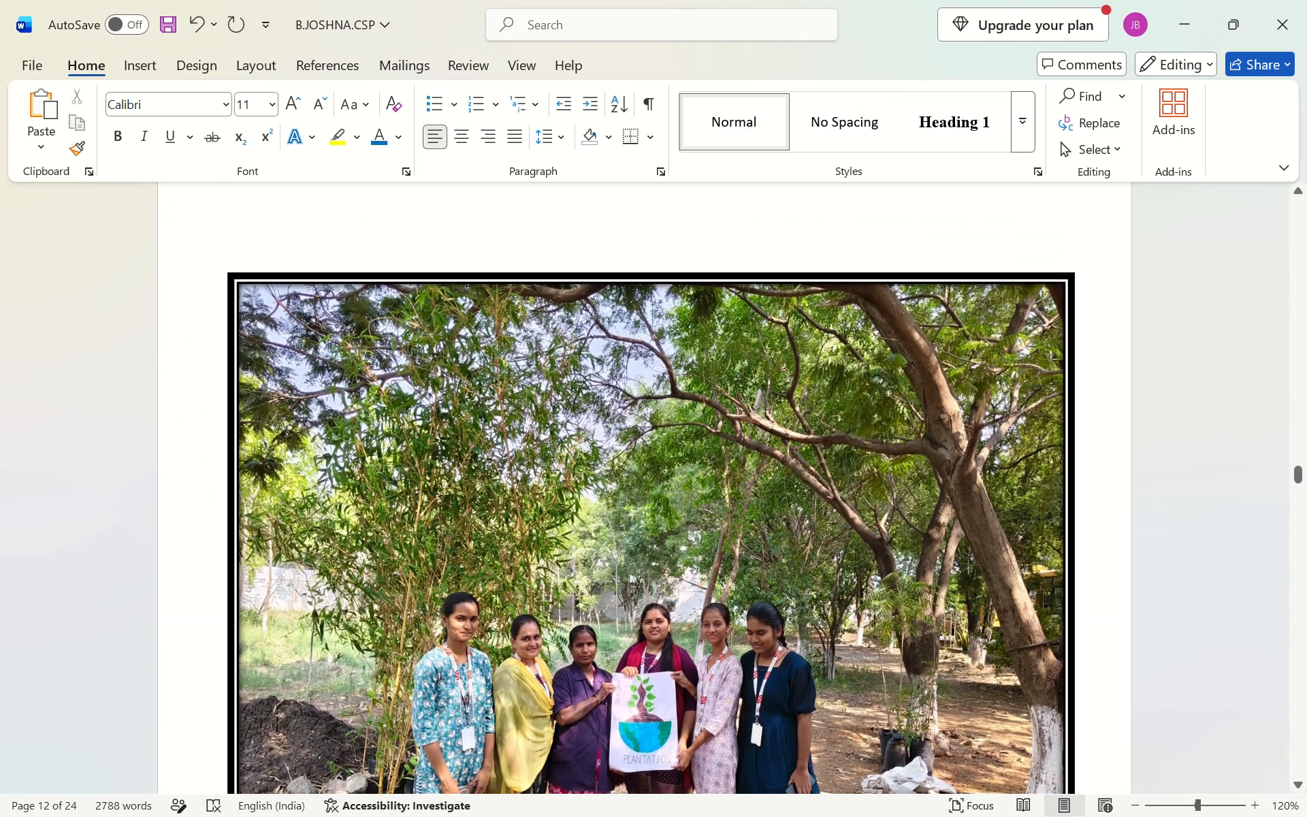
pyautogui.scroll(1, 732, 673)
pyautogui.scroll(-1, 732, 673)
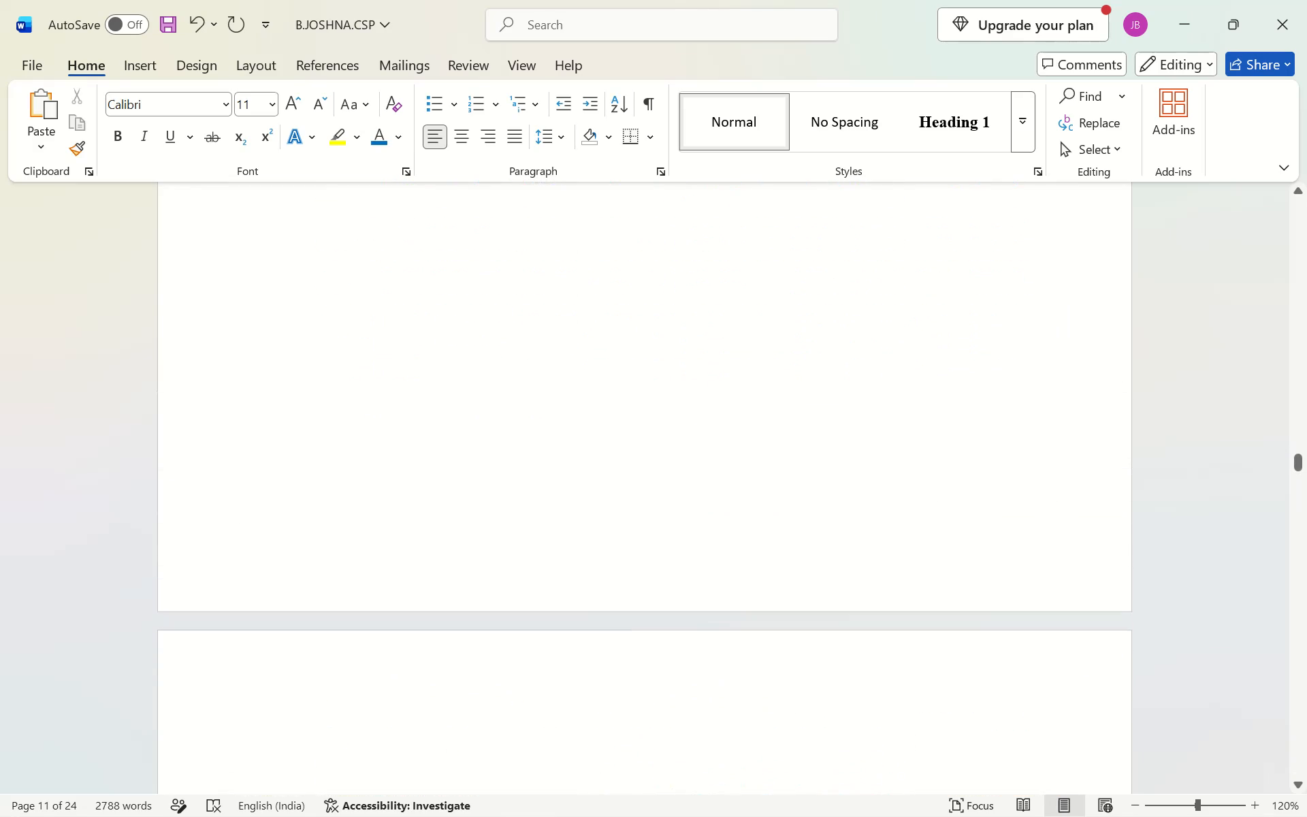
pyautogui.scroll(-4, 732, 673)
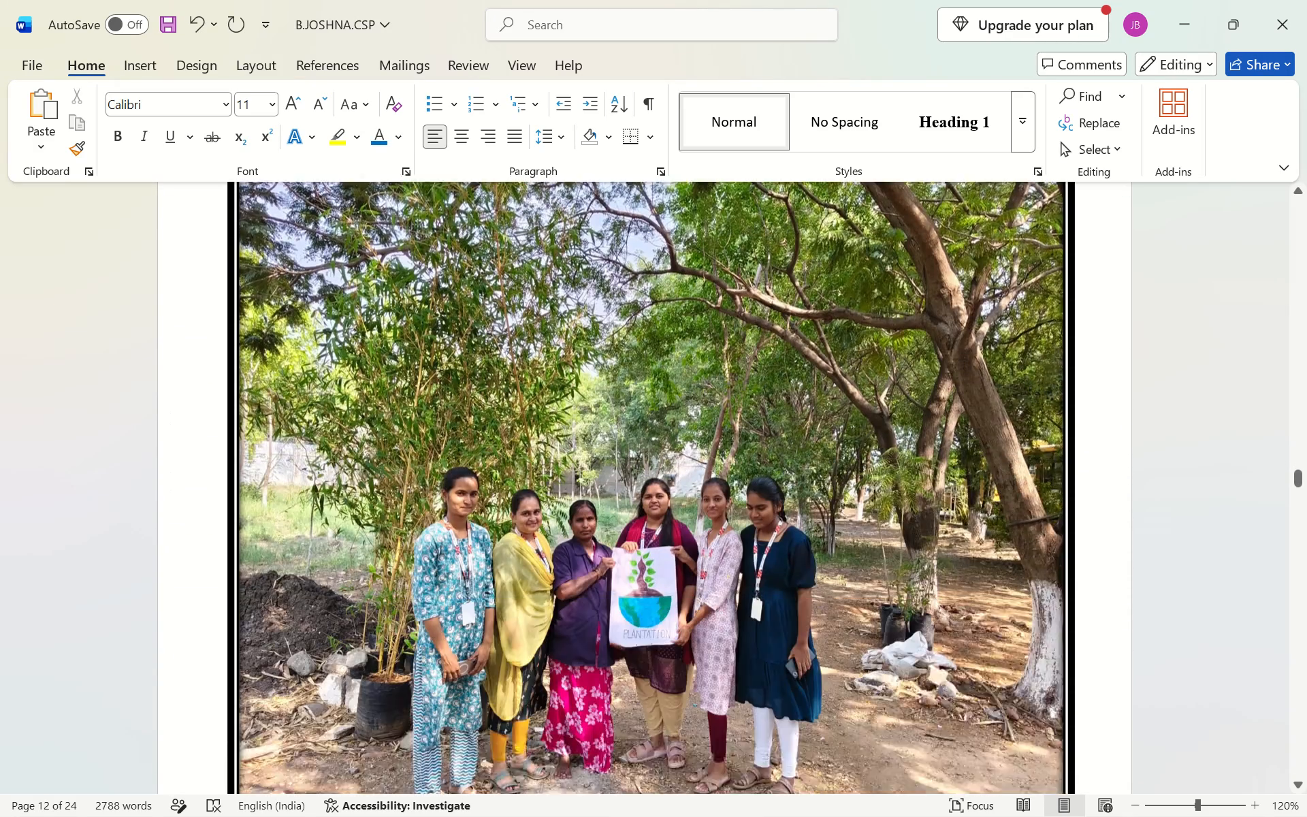
pyautogui.scroll(-3, 732, 673)
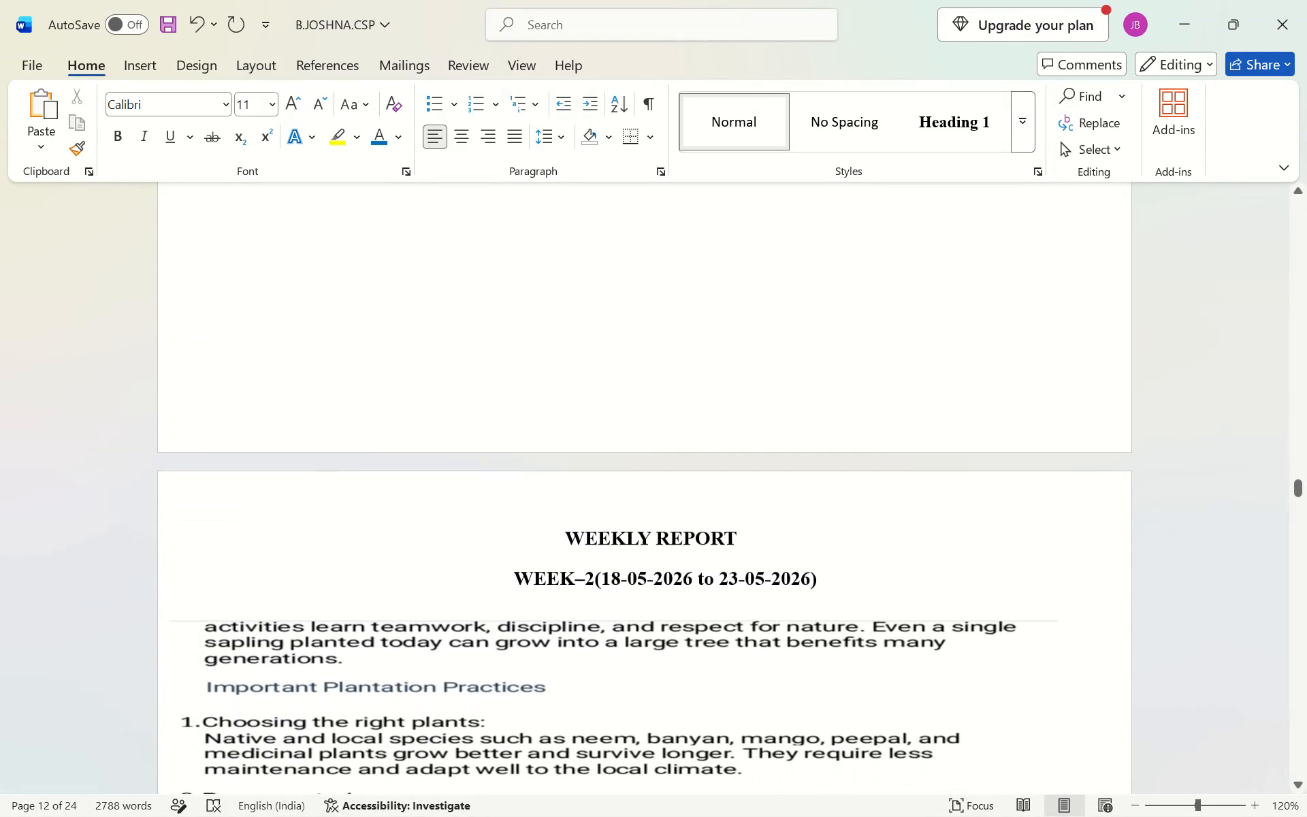
pyautogui.scroll(-4, 732, 673)
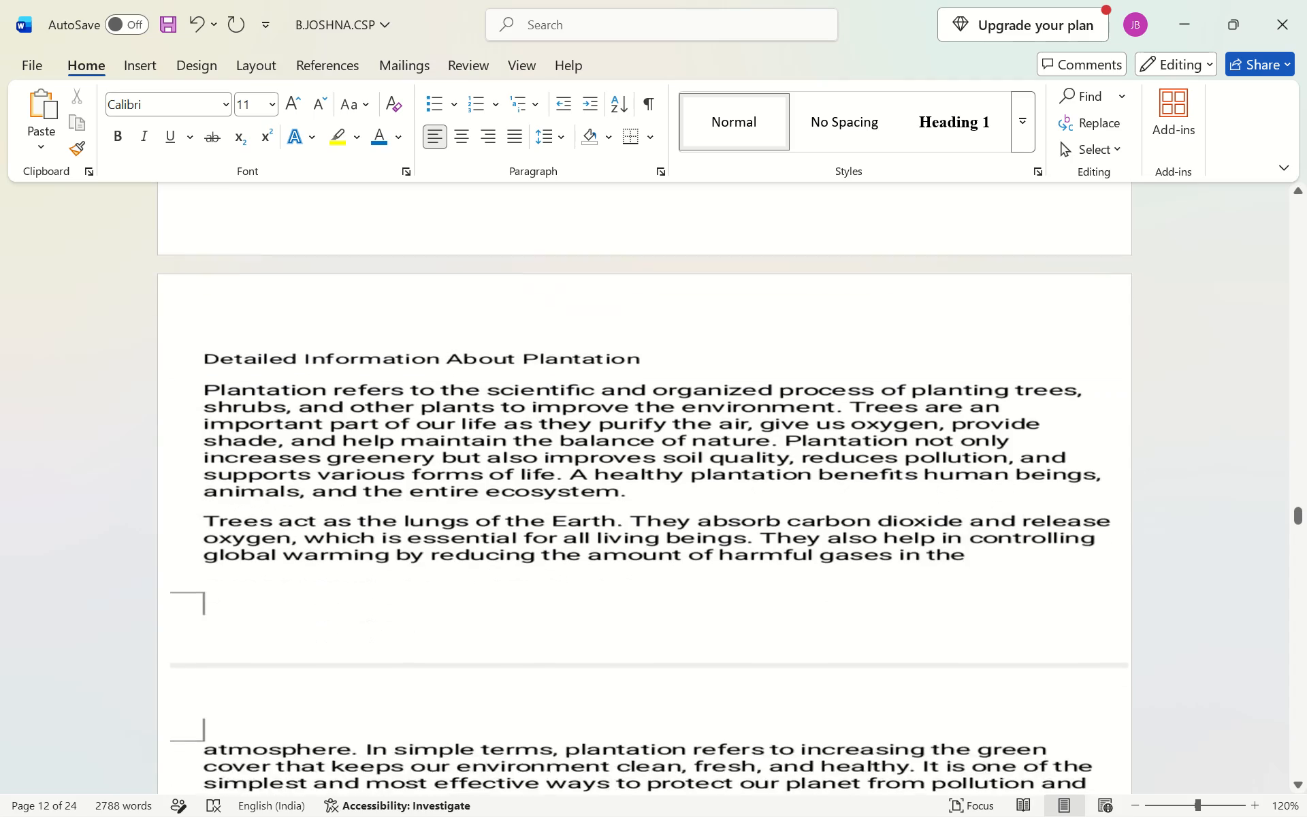
pyautogui.scroll(-4, 732, 673)
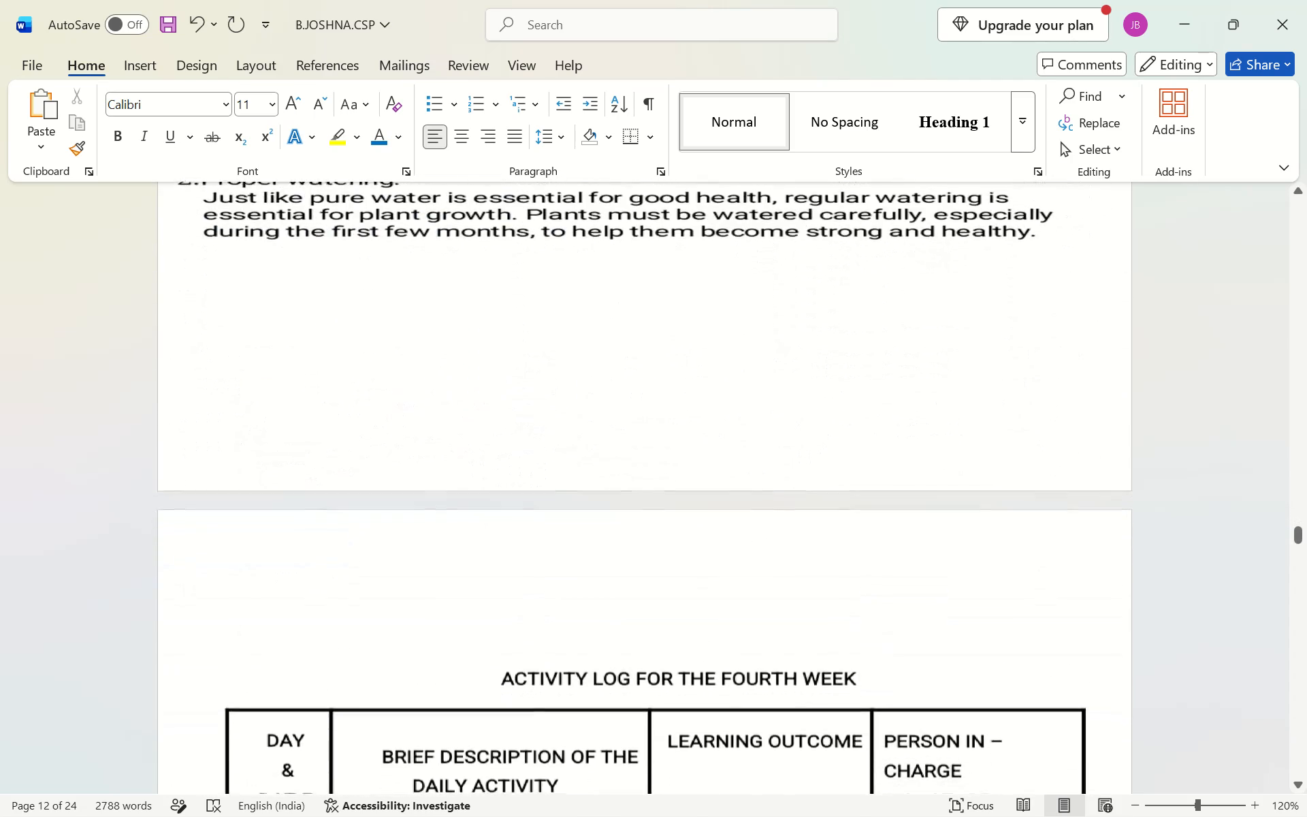
pyautogui.scroll(-4, 732, 673)
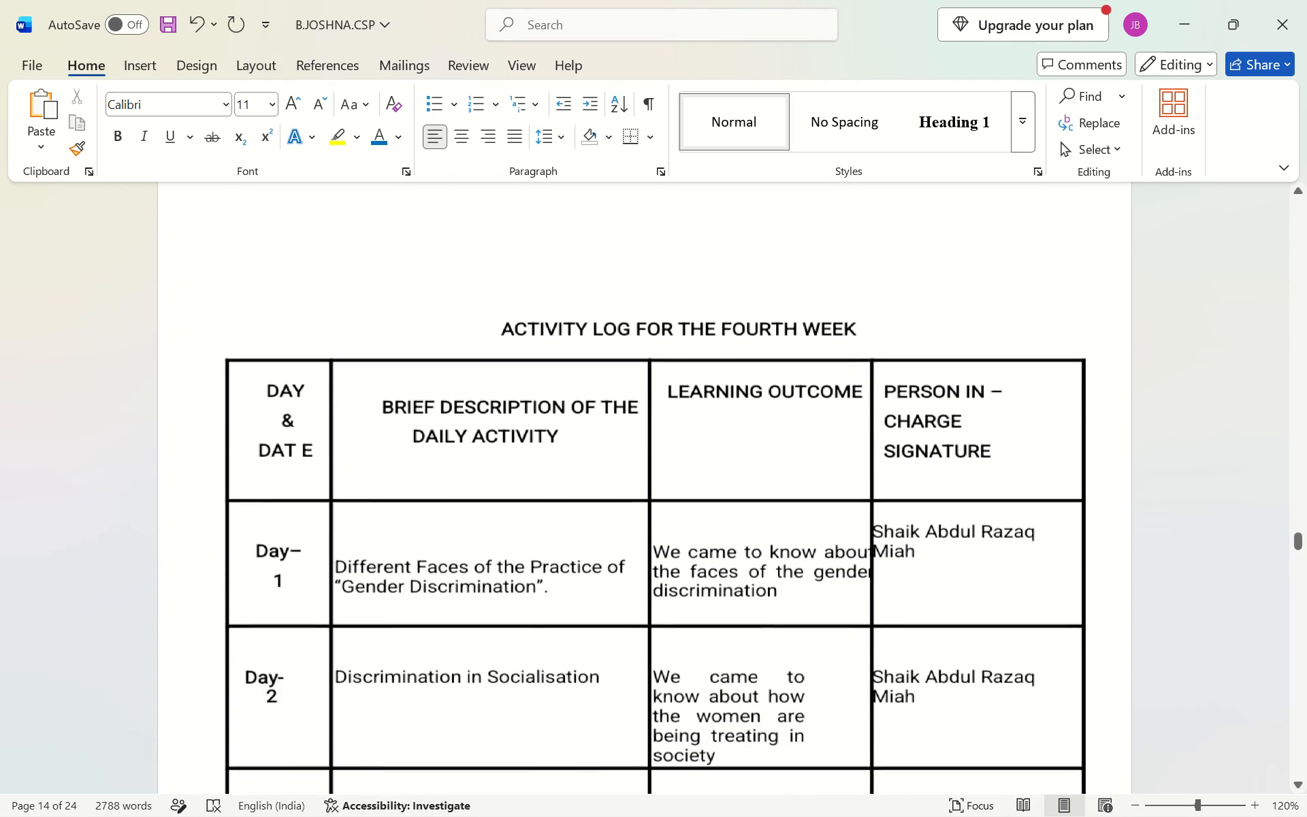
pyautogui.scroll(-1, 732, 673)
pyautogui.click(732, 673)
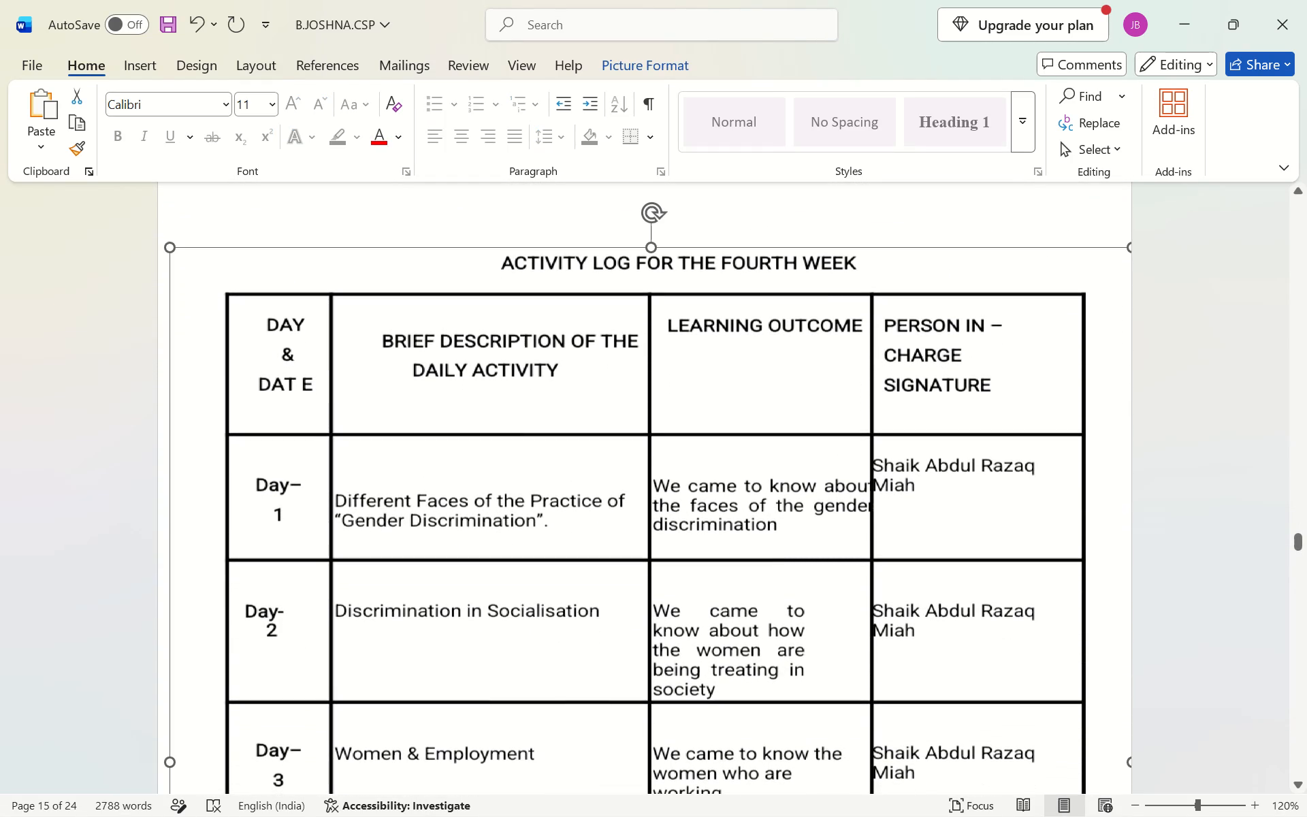
pyautogui.press('BackSpace')
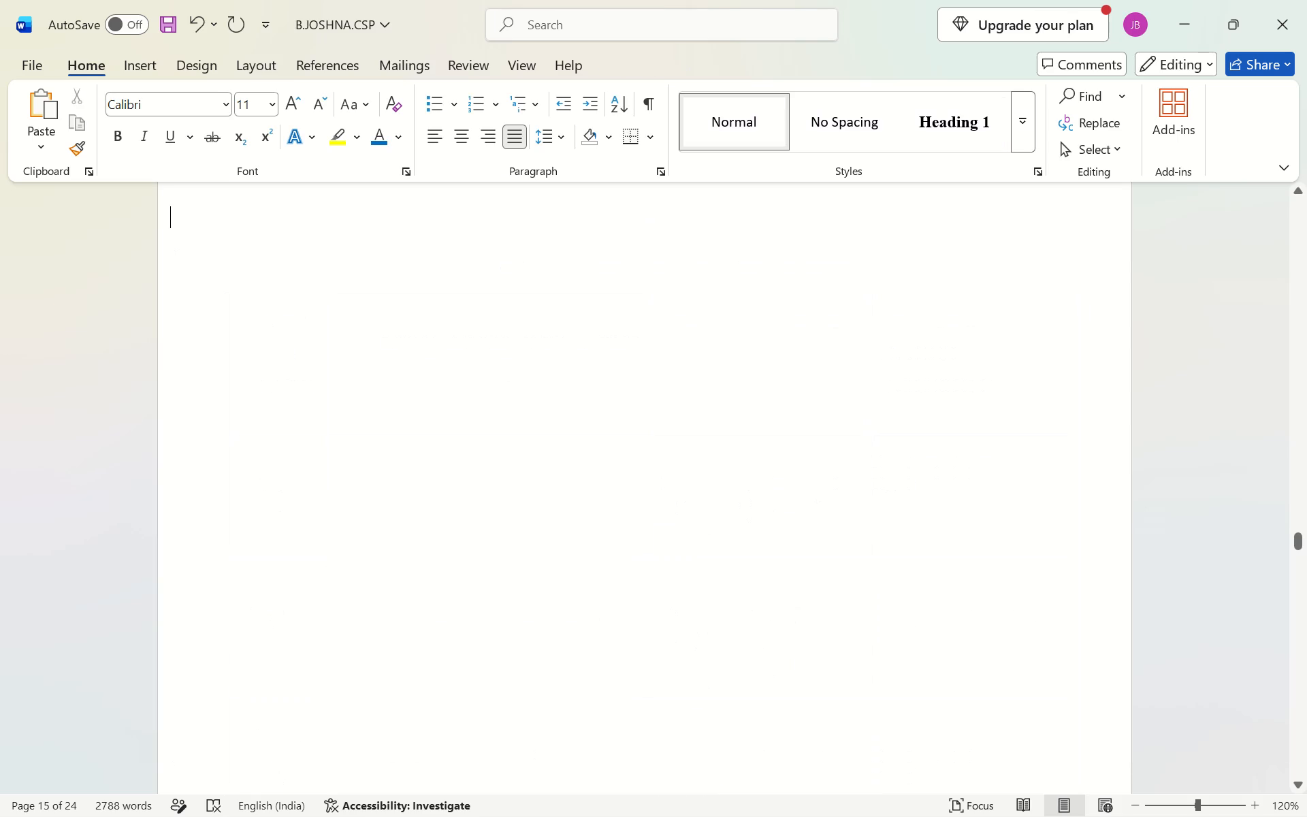
pyautogui.hotkey('ctrl', 'v')
pyautogui.keyDown('ctrl'); pyautogui.click(725, 551); pyautogui.keyUp('ctrl')
# Format the "WEEKLY REPORT" heading above Week 3 with the standard light blue font colour.
pyautogui.scroll(-1, 725, 551)
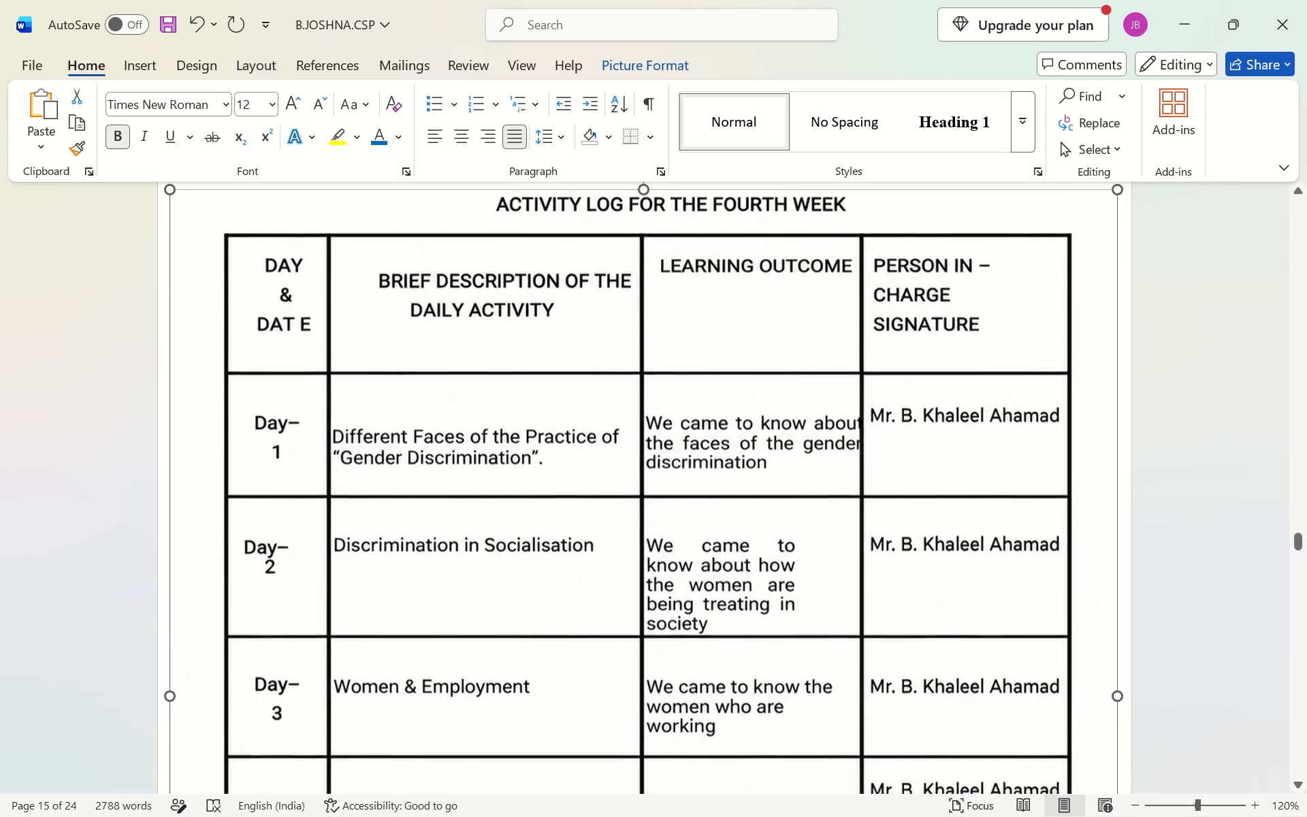
pyautogui.scroll(-4, 725, 551)
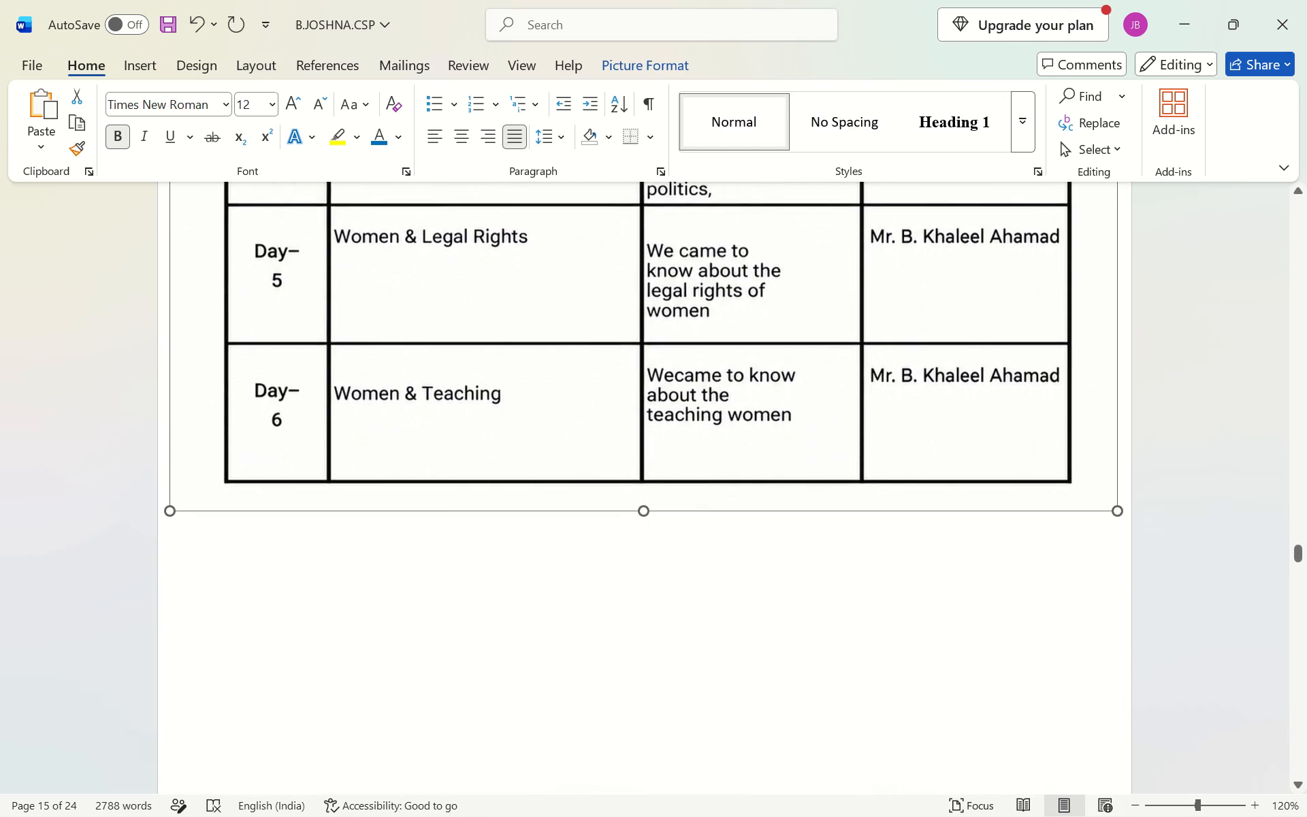
pyautogui.scroll(4, 725, 551)
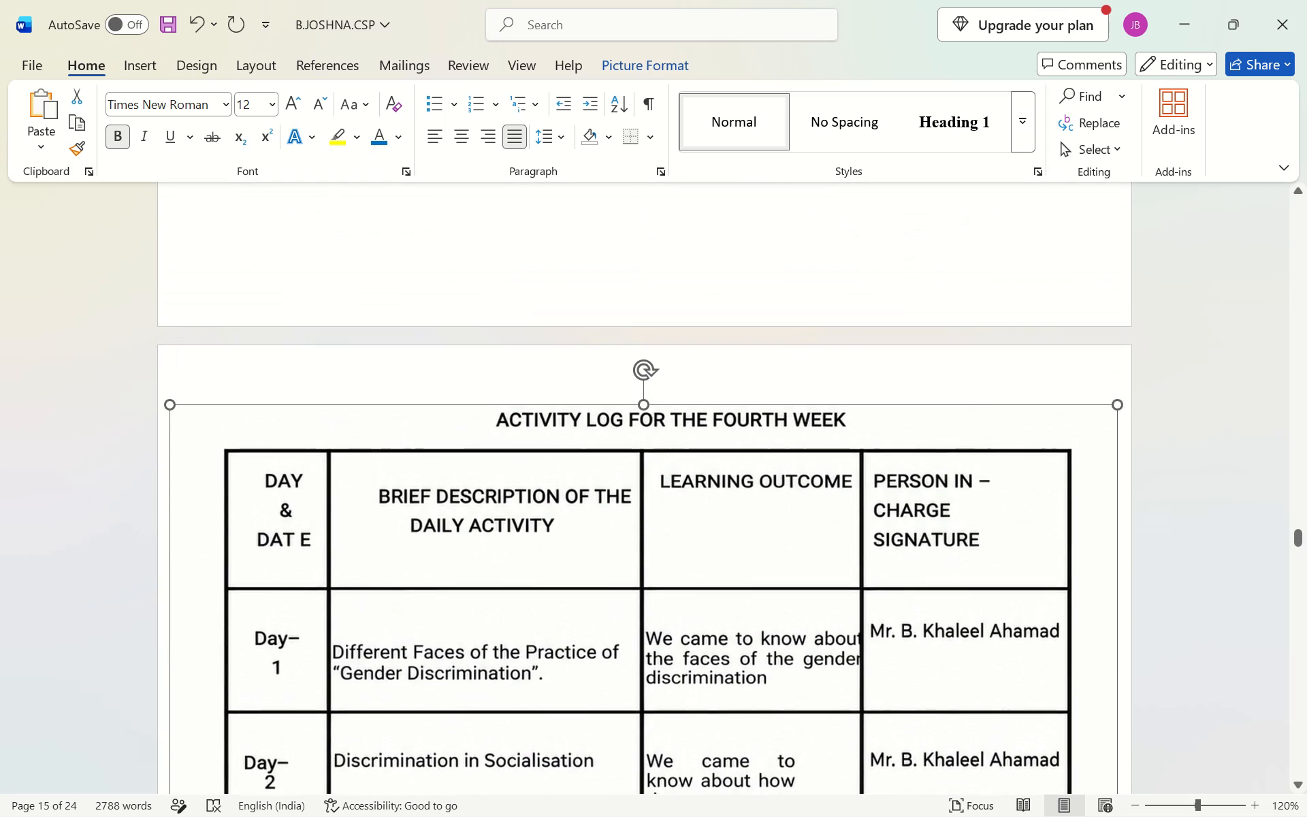
pyautogui.scroll(1, 725, 551)
pyautogui.scroll(-3, 725, 551)
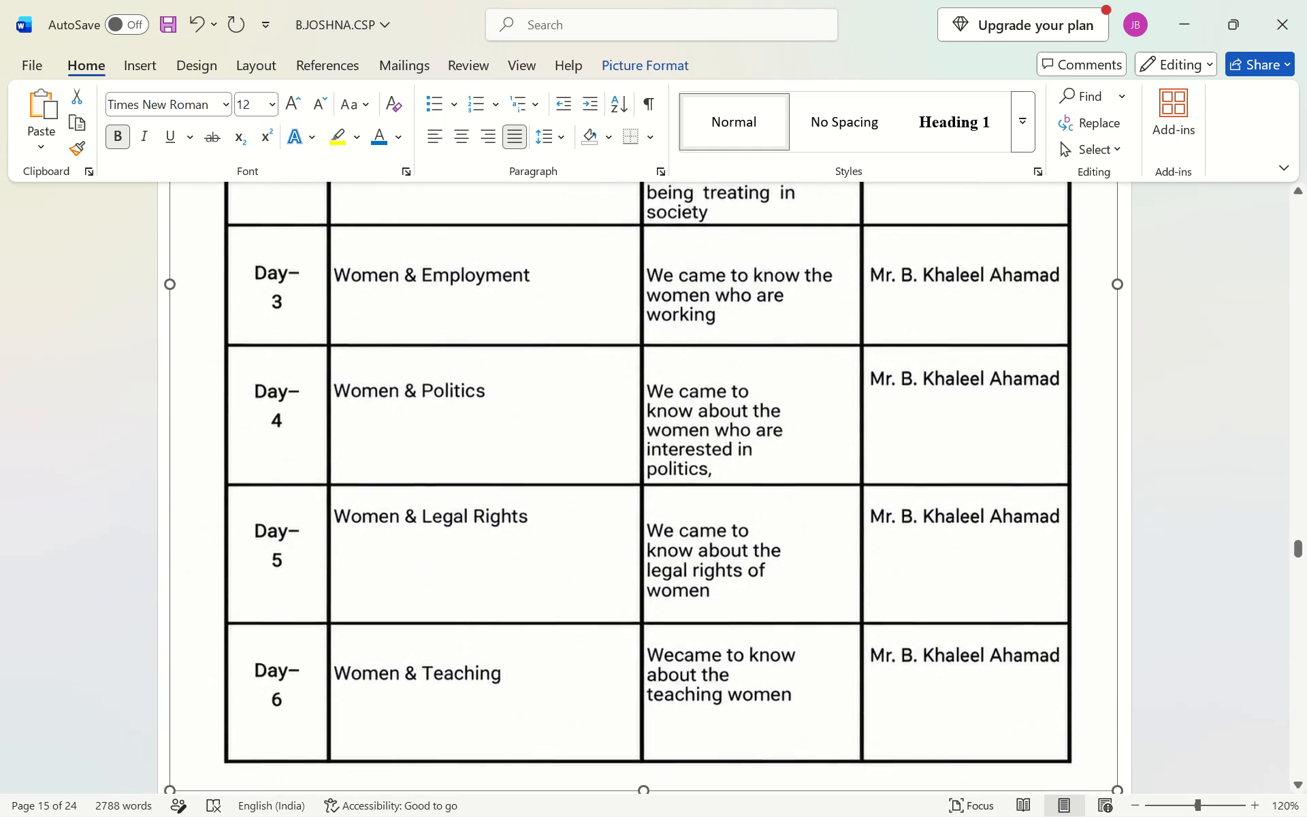
pyautogui.scroll(-3, 725, 551)
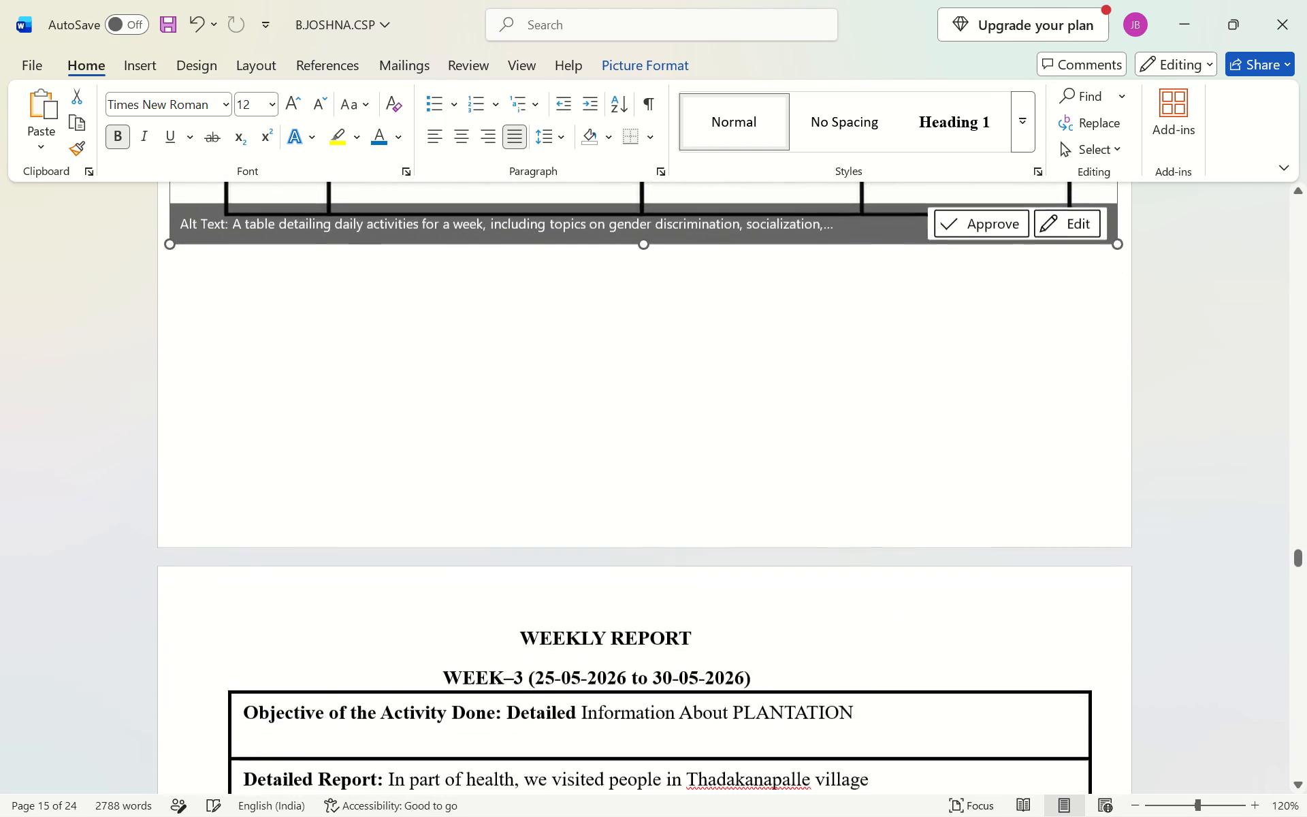
pyautogui.scroll(-1, 725, 551)
pyautogui.moveTo(523, 525); pyautogui.dragTo(688, 519)
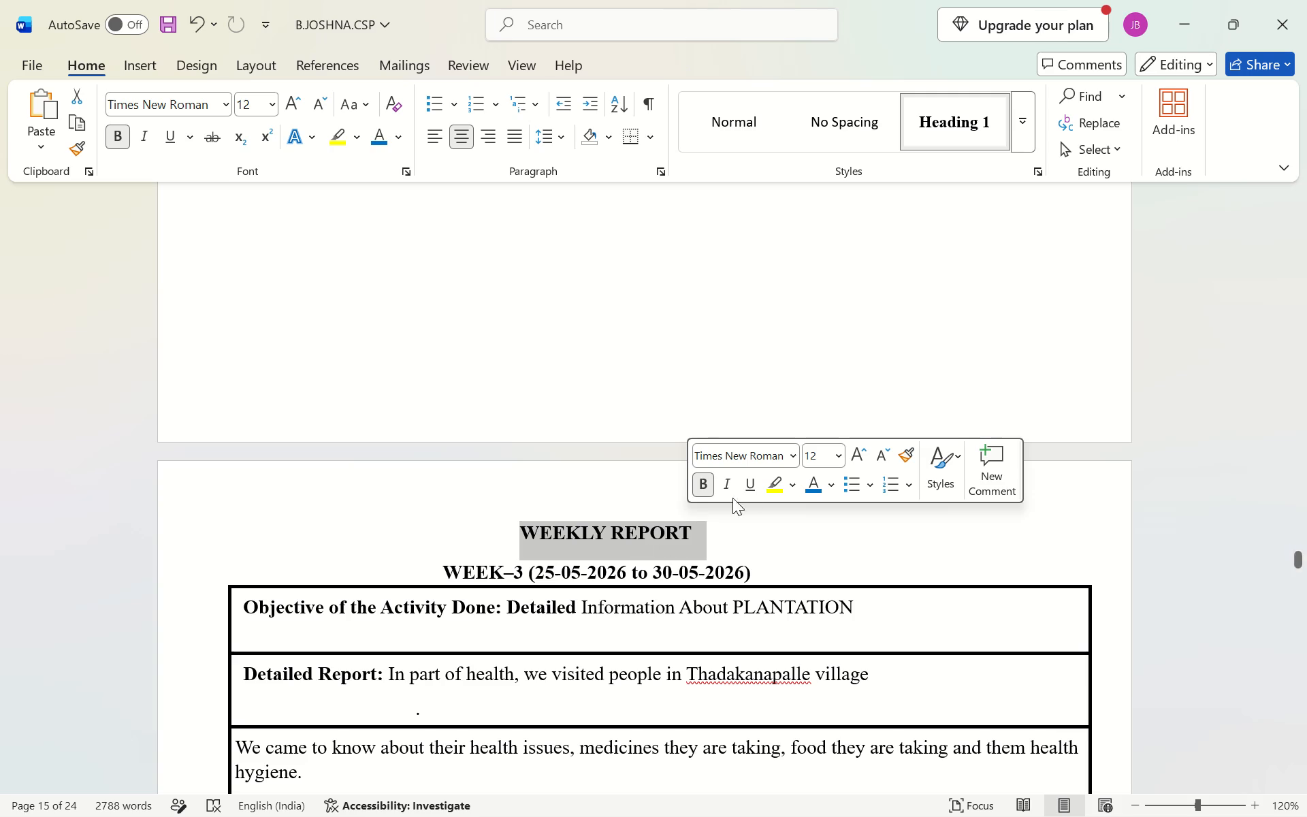
pyautogui.click(824, 481)
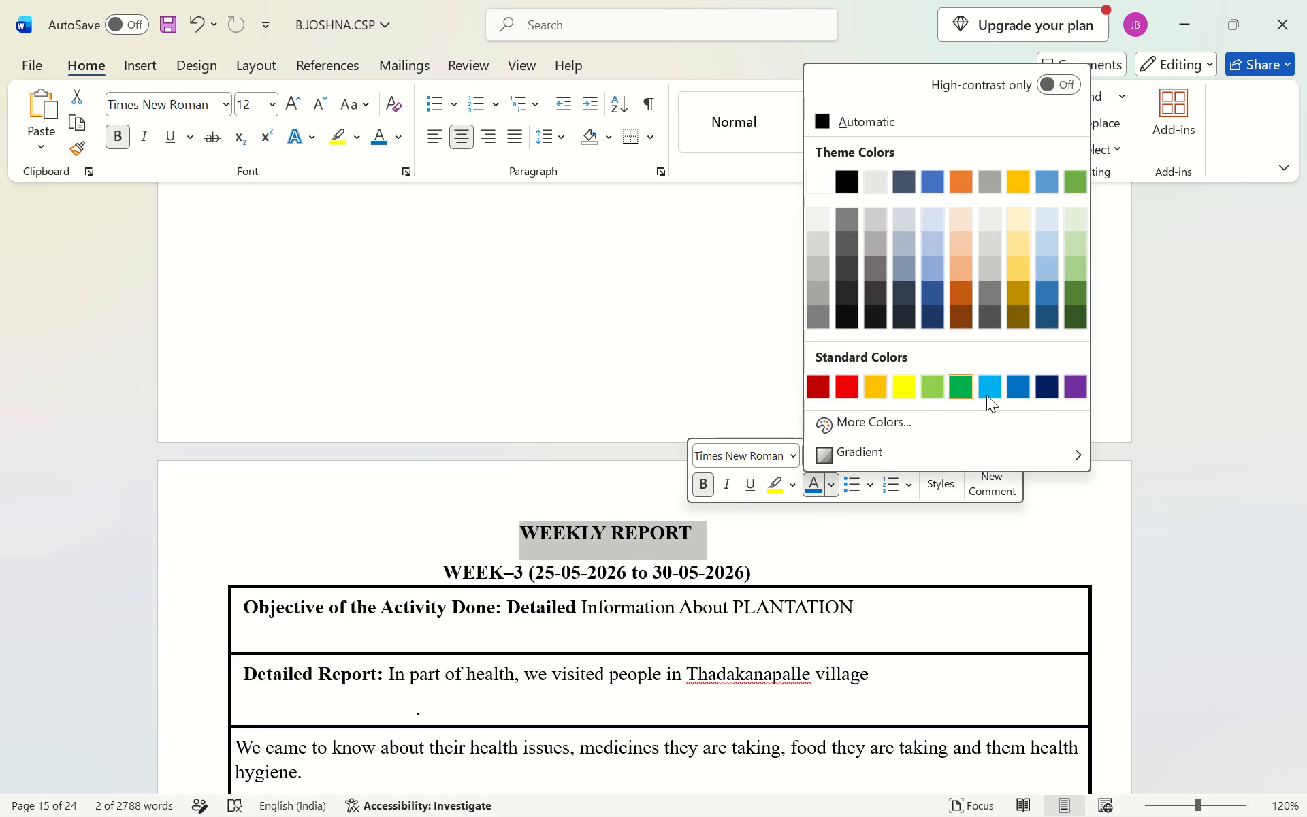
pyautogui.click(992, 389)
pyautogui.click(816, 554)
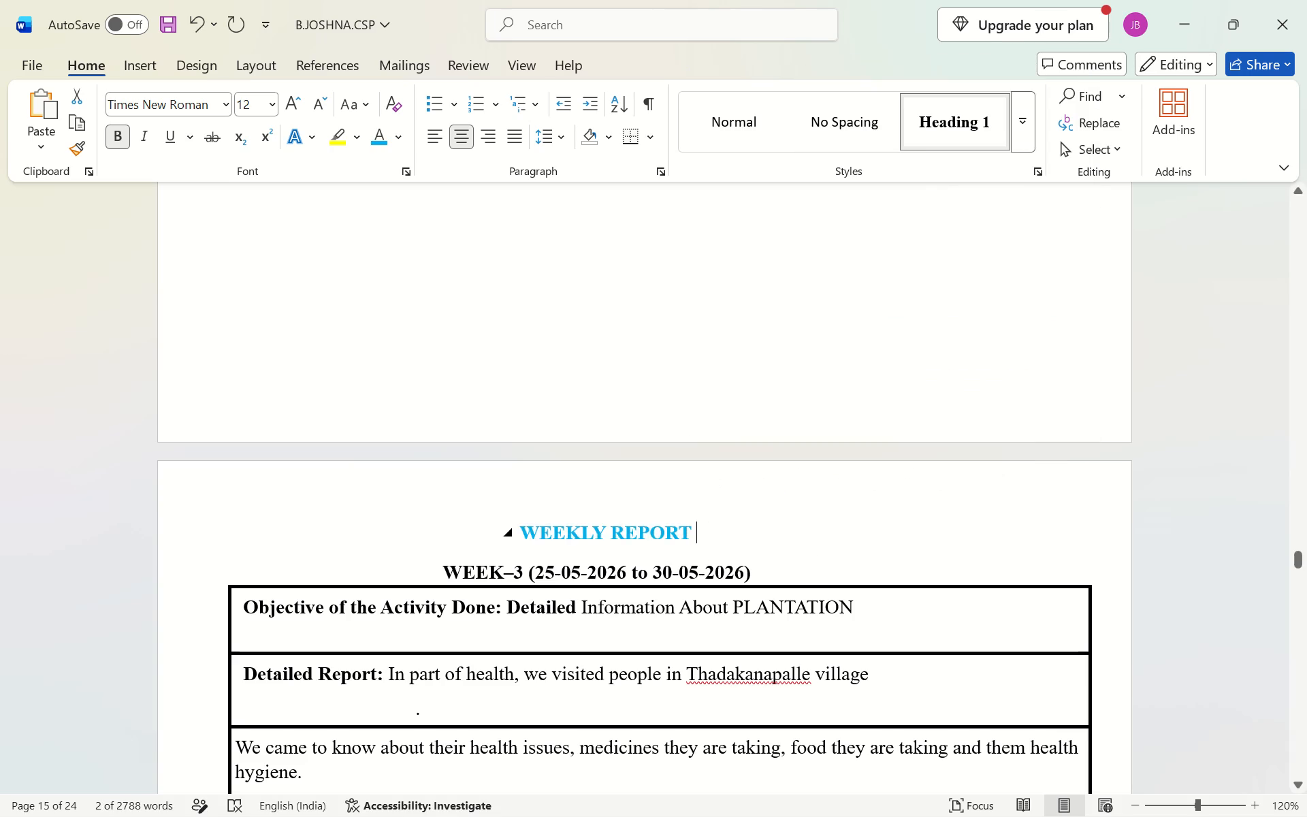
# Examine the Week 3 report table and the fourth-week activity log table after it, including its signature column.
pyautogui.scroll(-4, 816, 554)
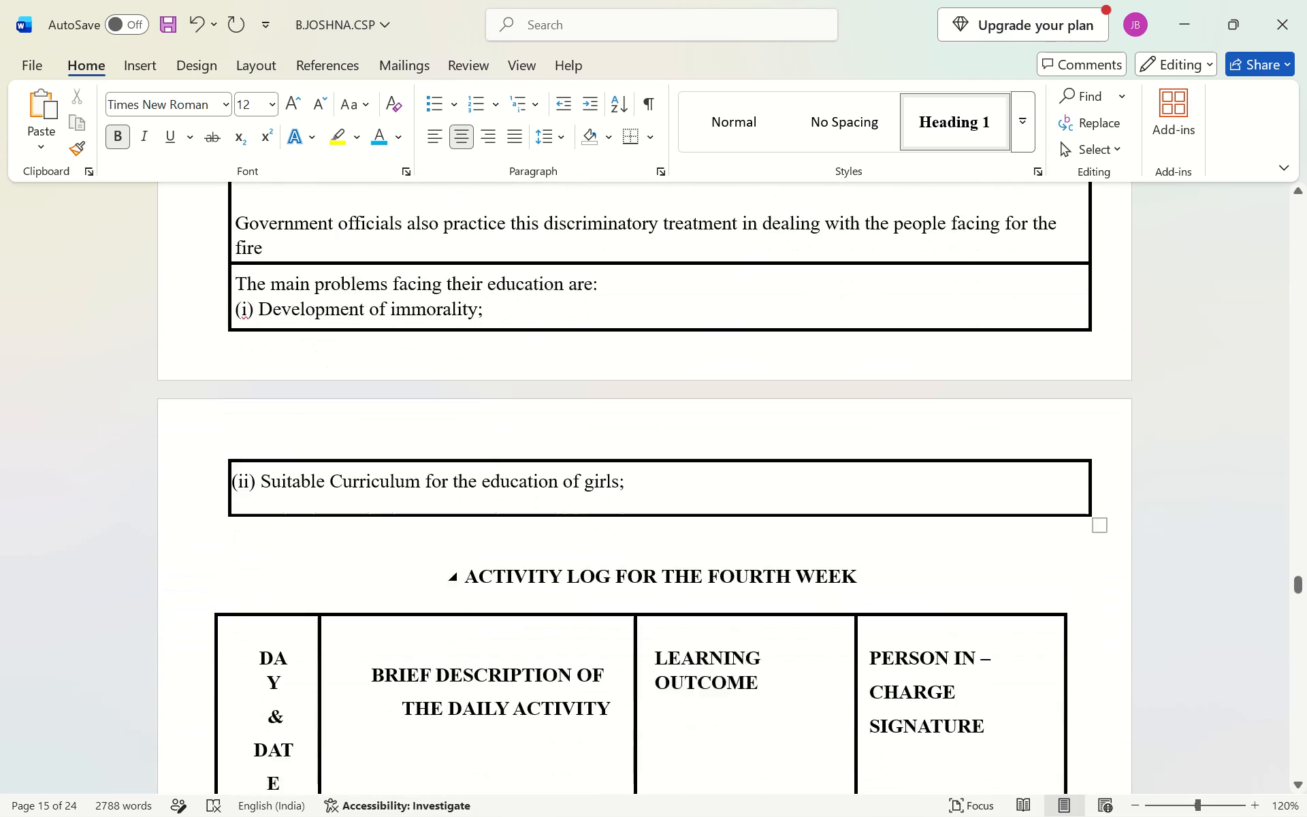
pyautogui.scroll(-2, 816, 554)
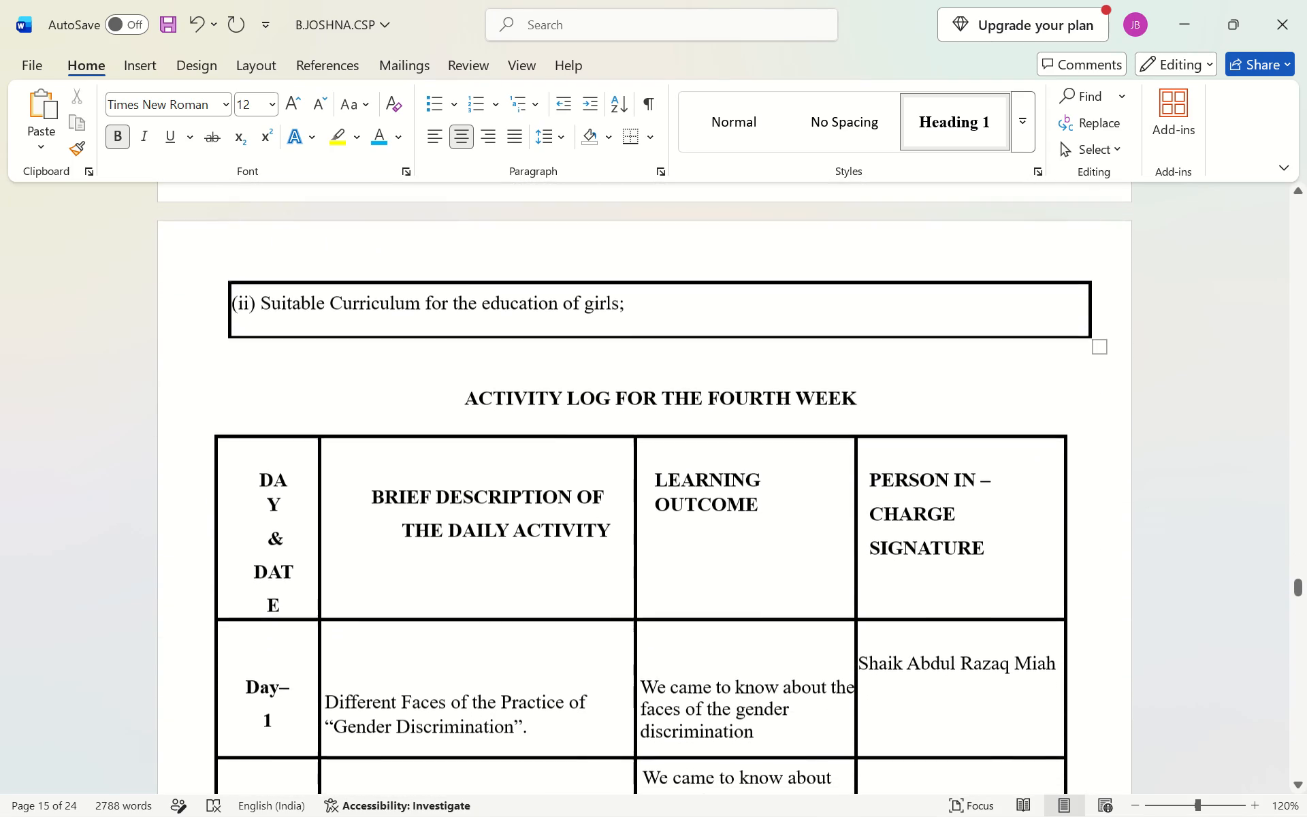
pyautogui.scroll(-2, 816, 554)
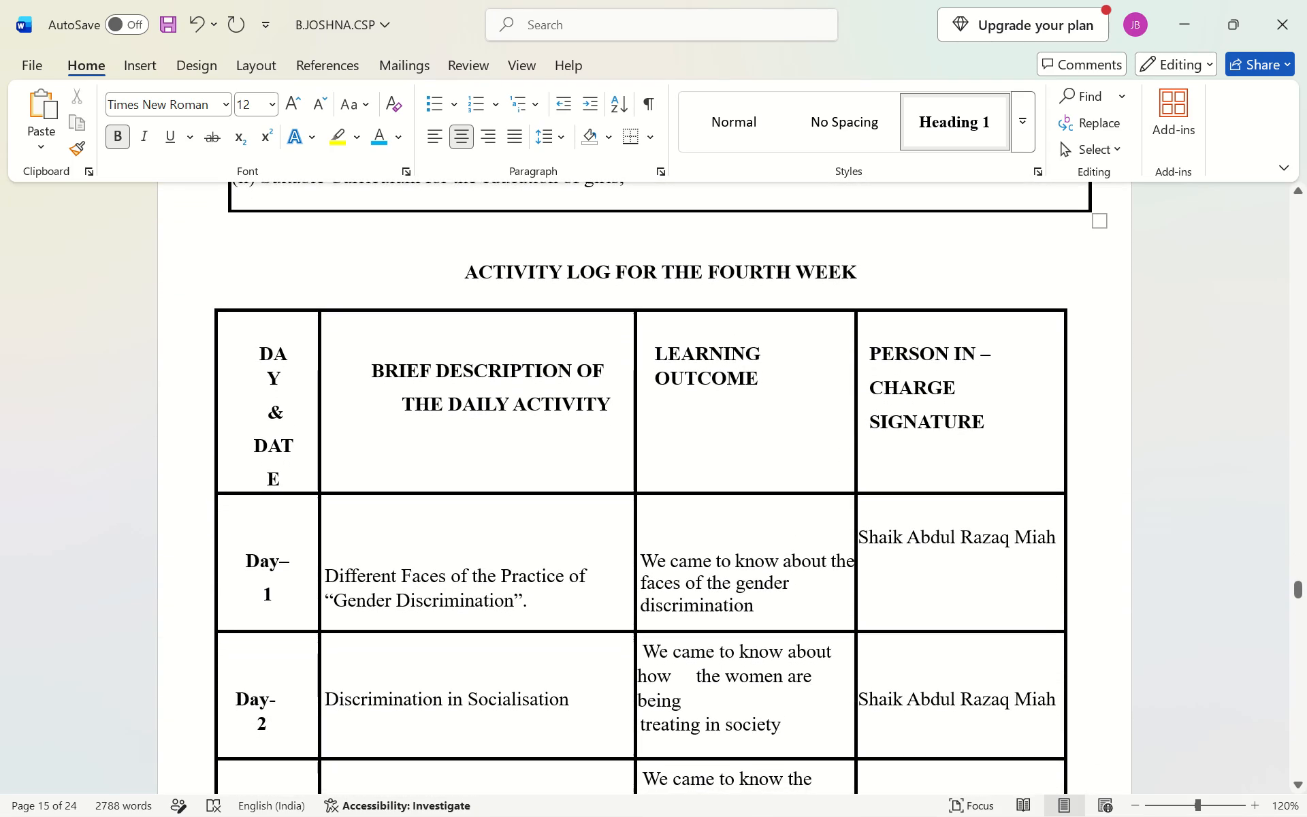
pyautogui.scroll(-3, 816, 554)
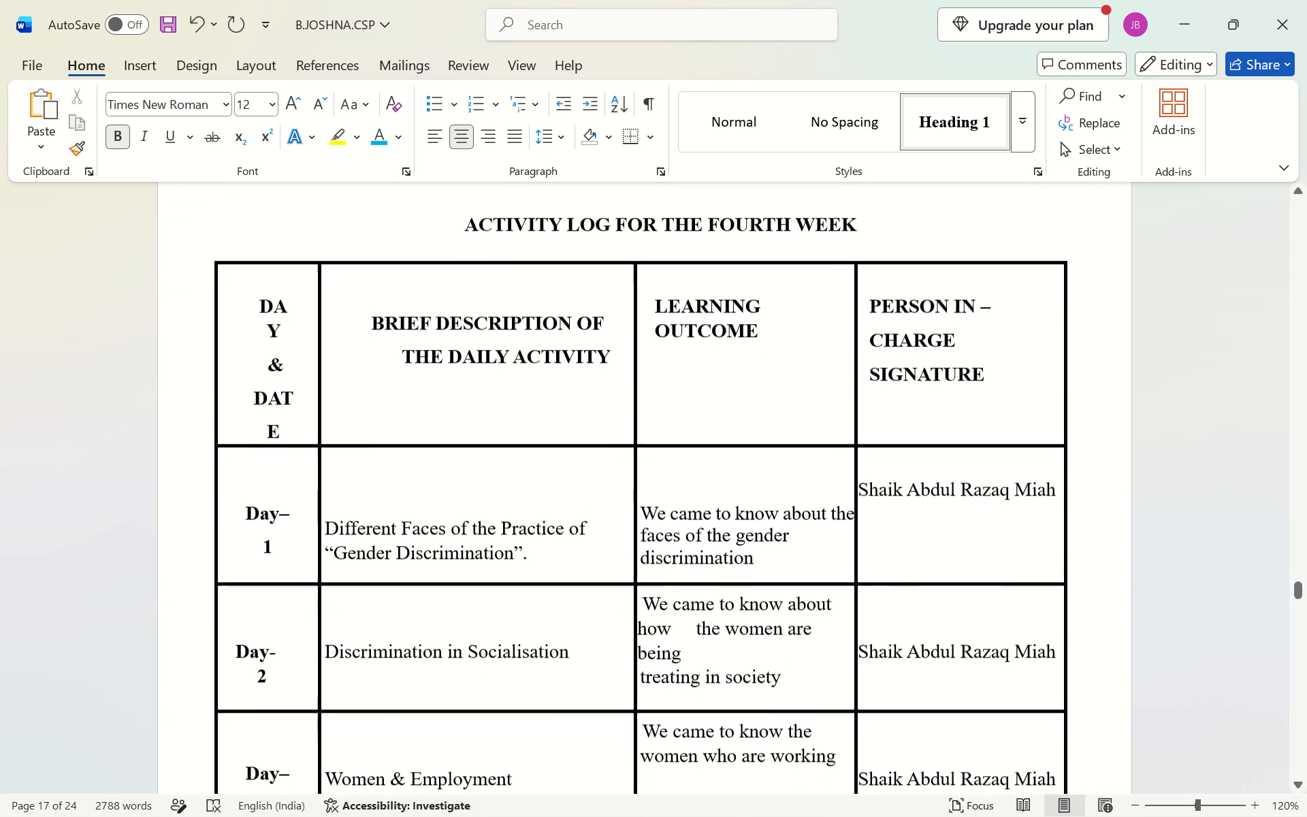
# Compare the signature column of the fourth-week activity log table after Week 3 with the replaced log picture before it.
pyautogui.scroll(-2, 816, 554)
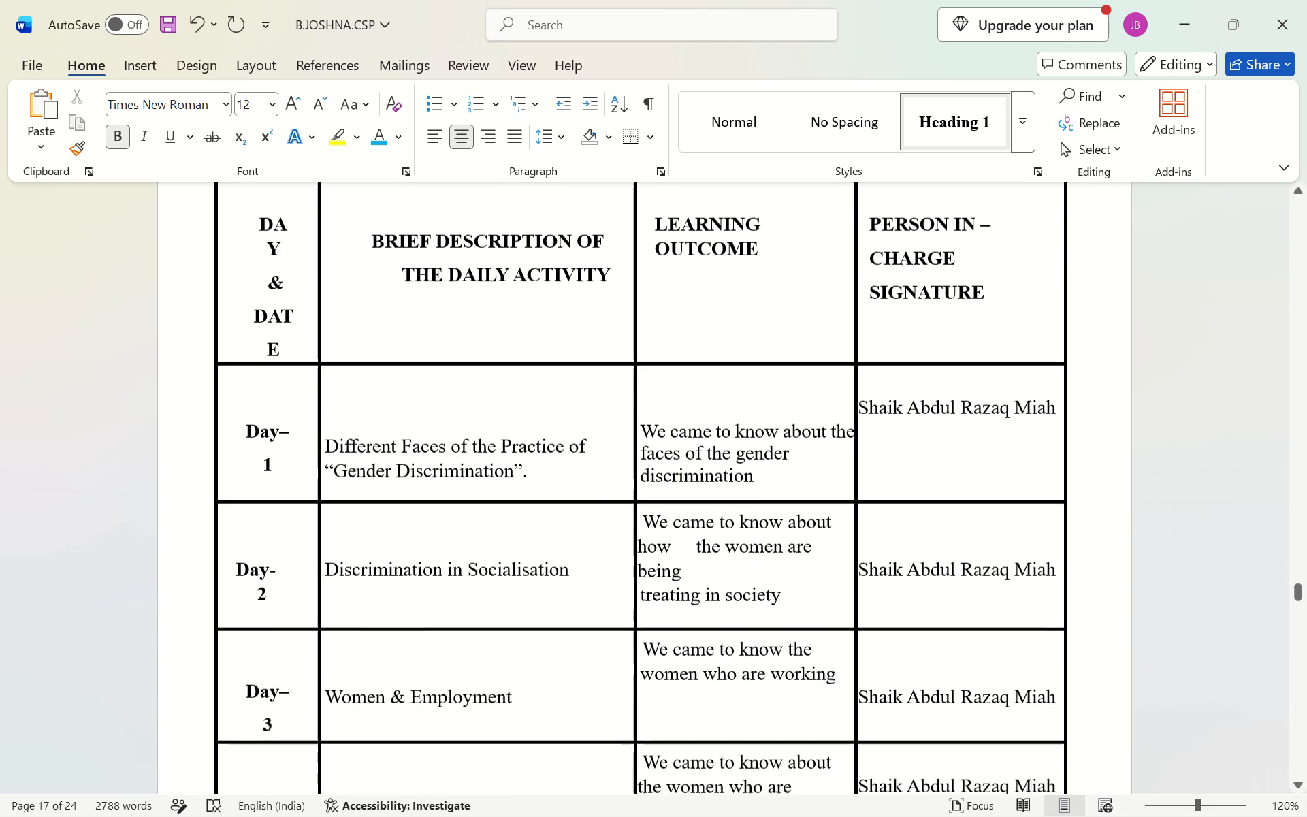
pyautogui.scroll(-3, 816, 554)
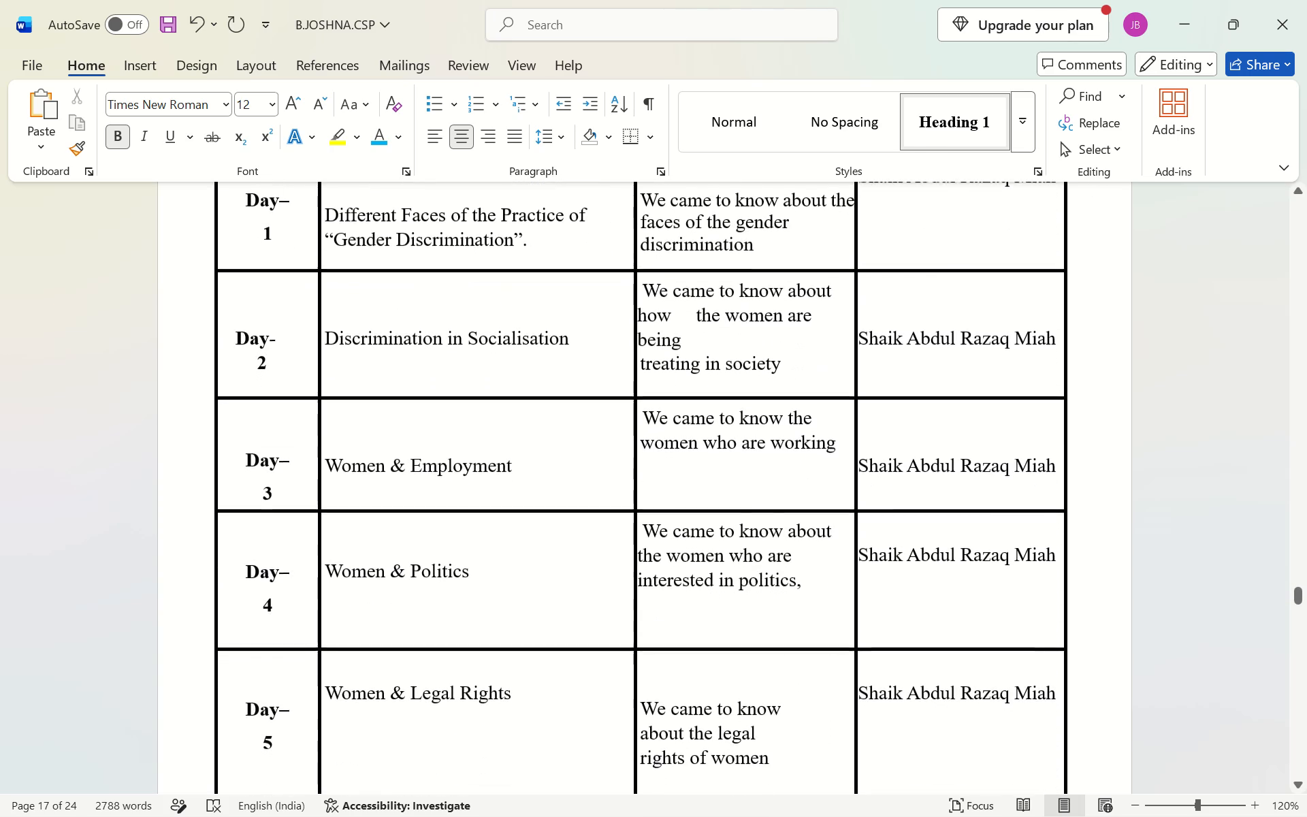
pyautogui.click(816, 554)
pyautogui.scroll(1, 816, 554)
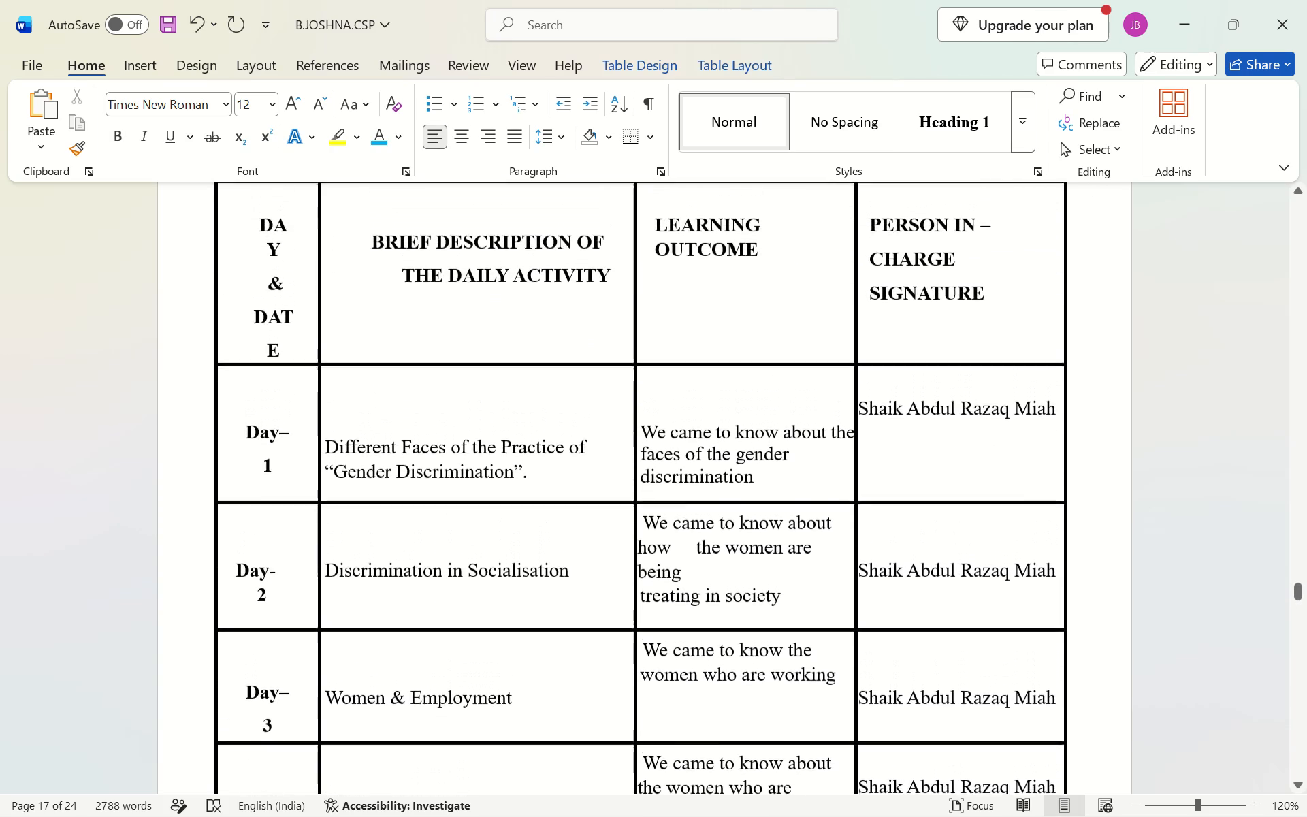
pyautogui.scroll(7, 816, 554)
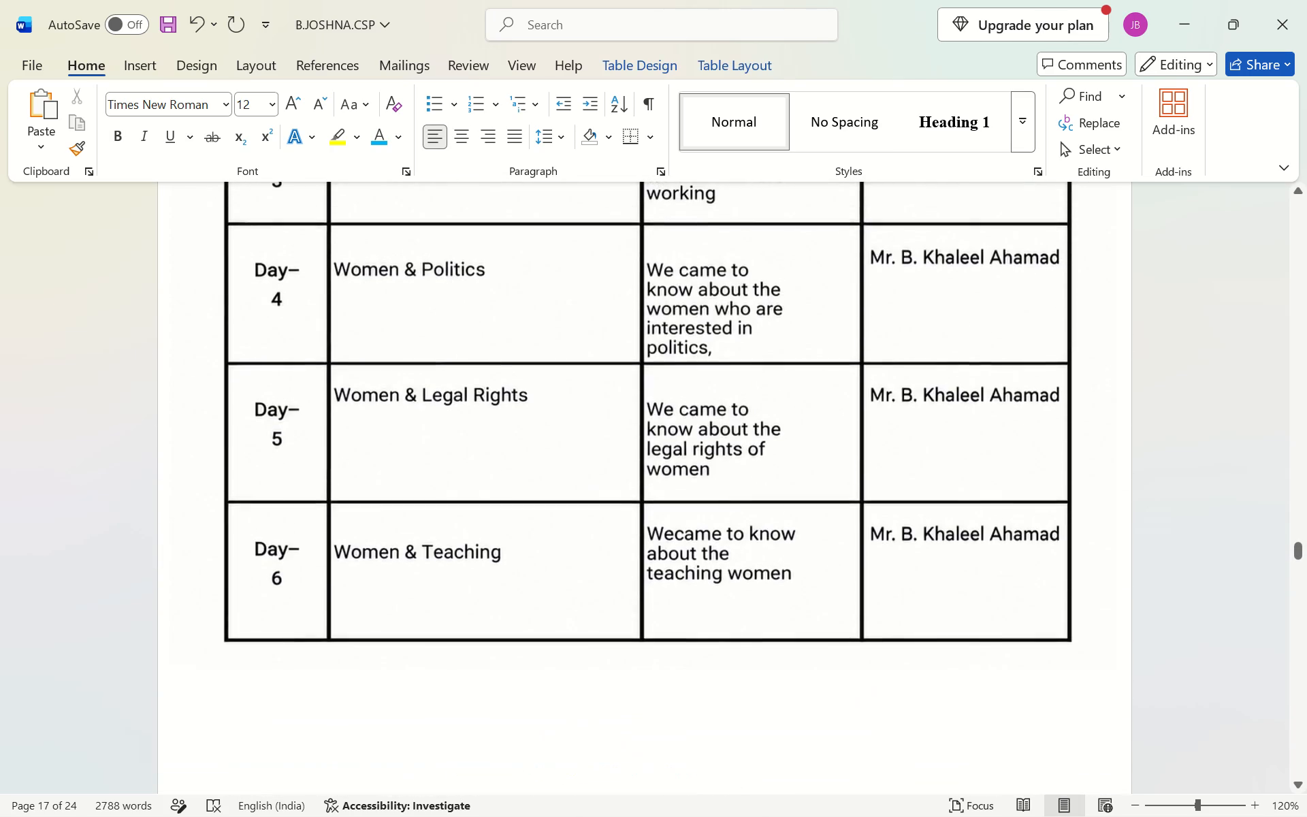
pyautogui.scroll(3, 816, 554)
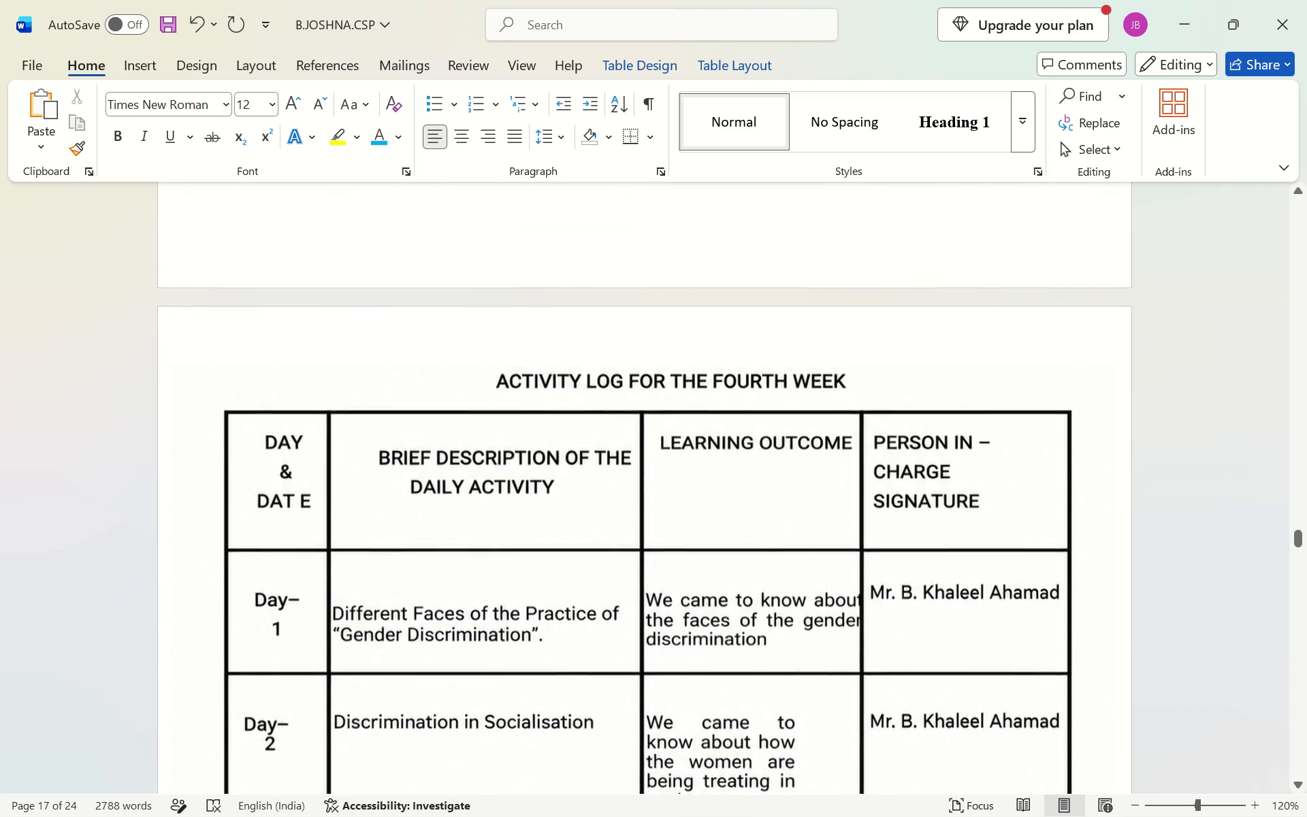
pyautogui.scroll(2, 816, 554)
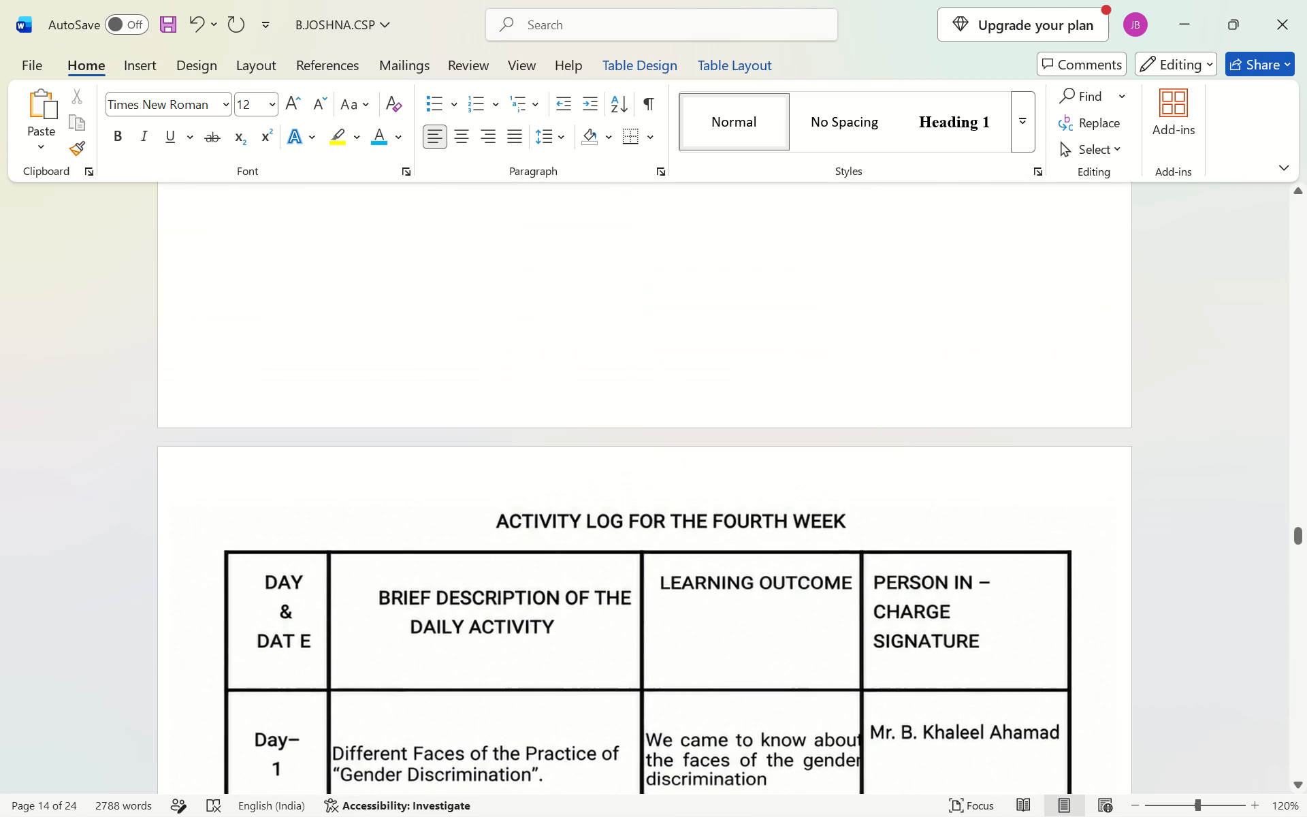
pyautogui.scroll(-2, 816, 554)
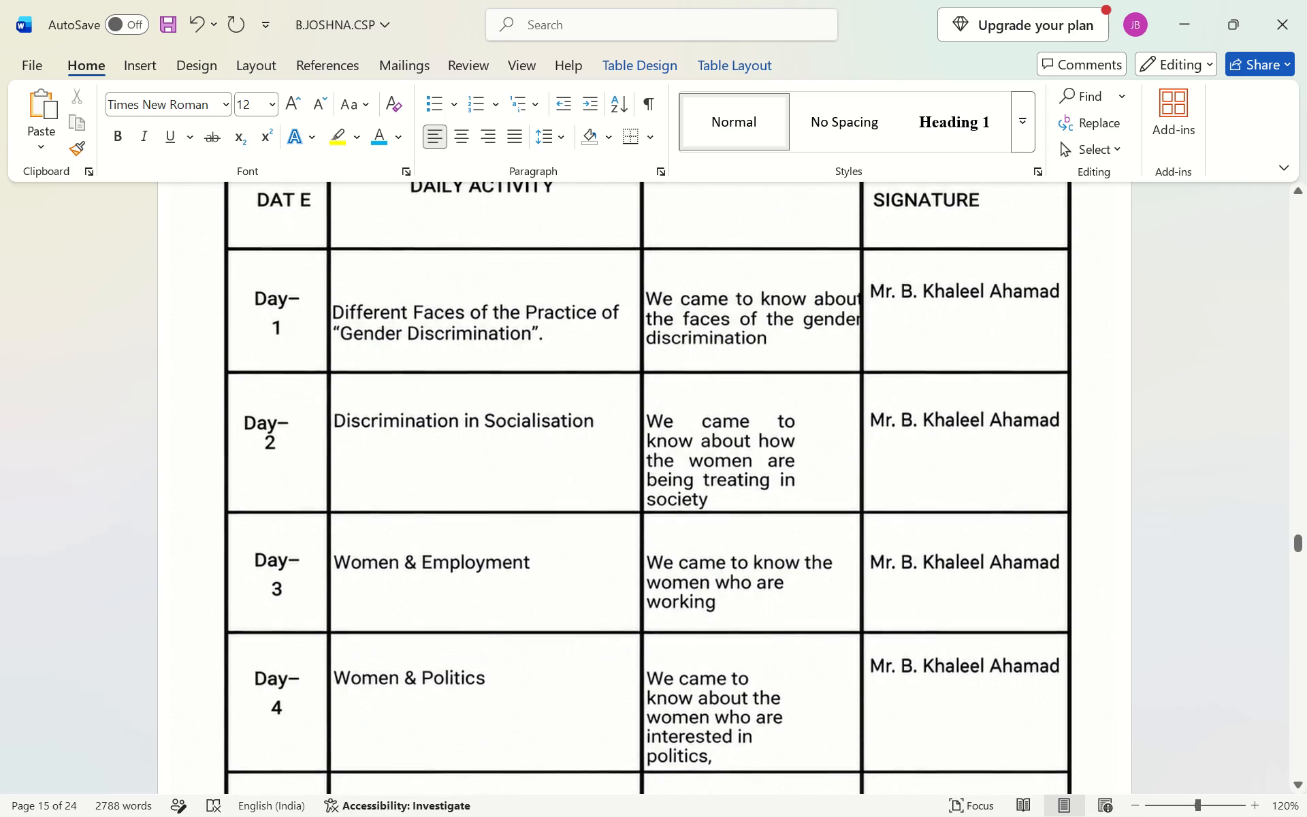
pyautogui.scroll(-1, 816, 554)
pyautogui.rightClick(816, 554)
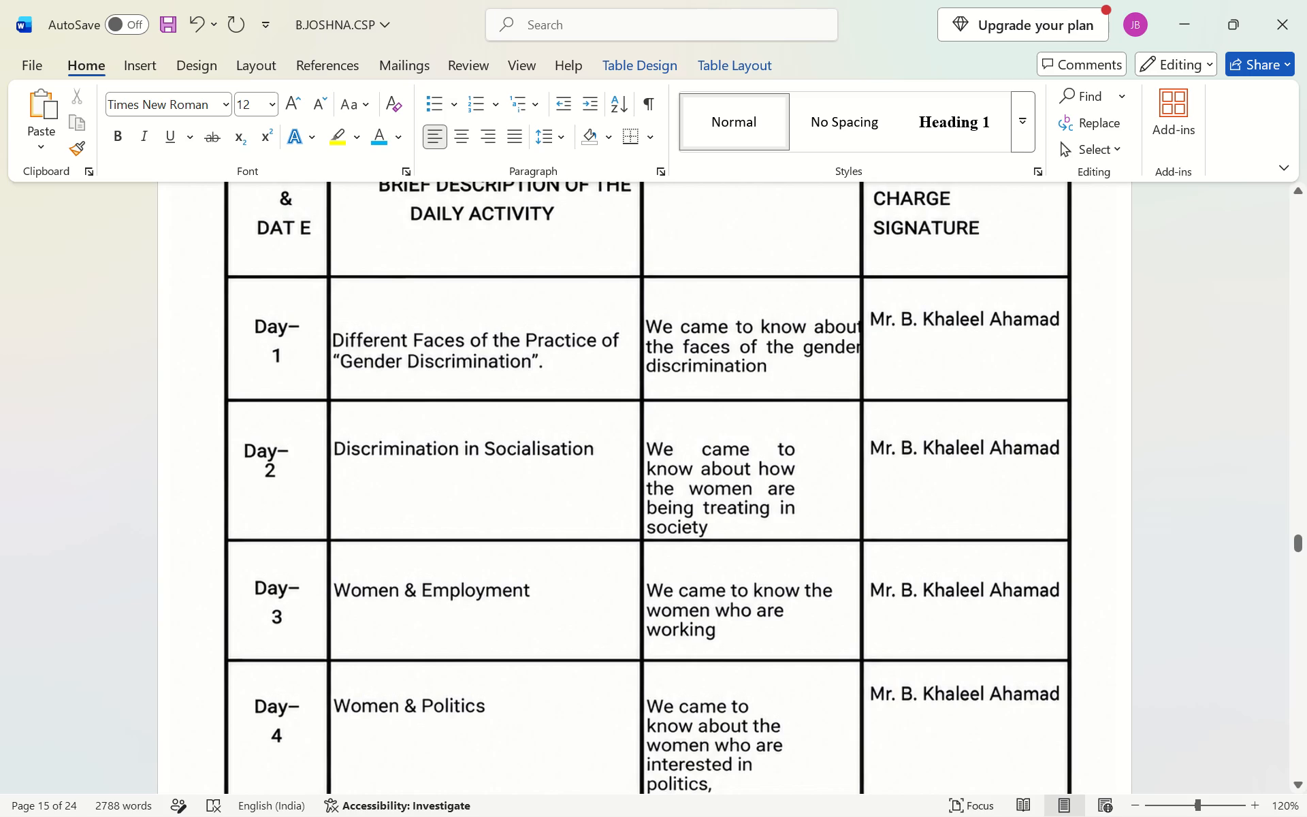
pyautogui.scroll(-1, 816, 554)
pyautogui.click(717, 550)
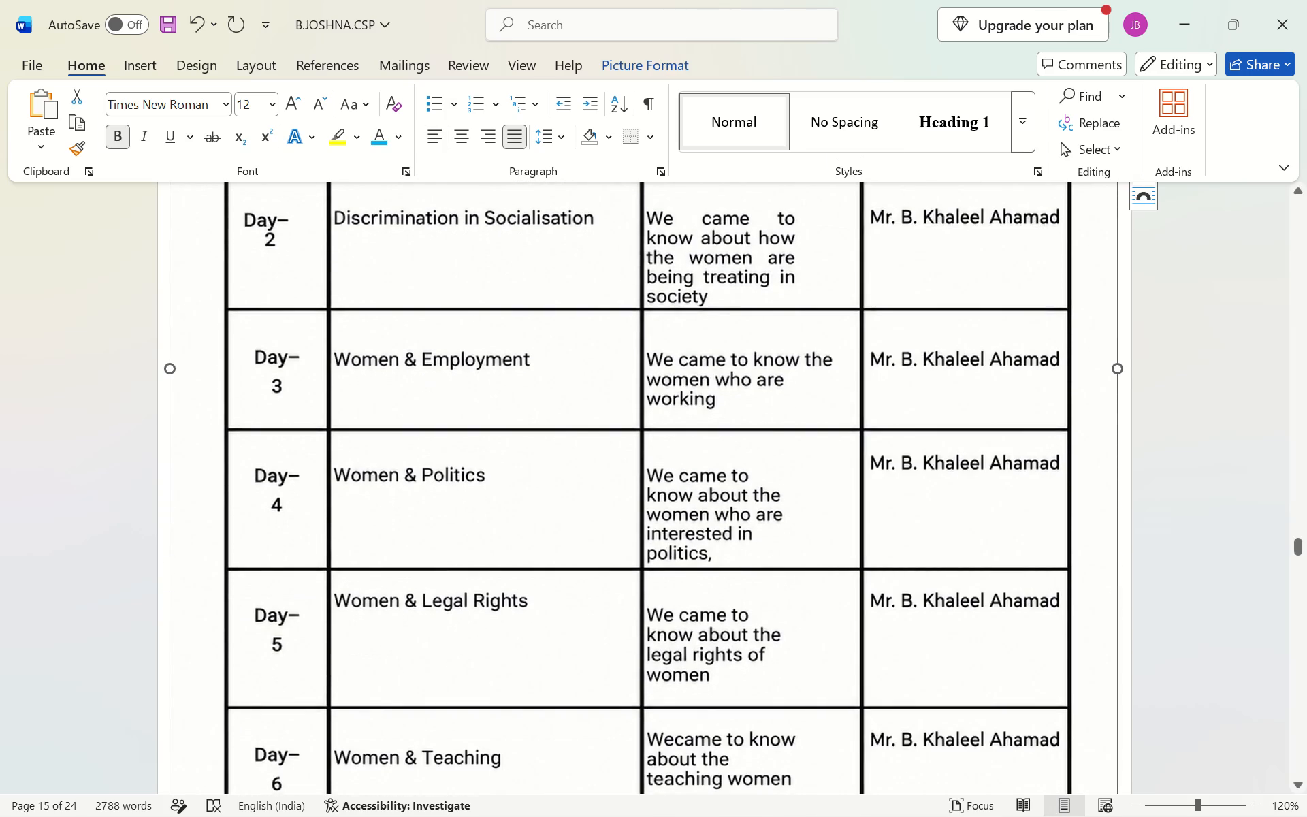
# Review the remaining pages, from the Week 3 report through the survey questions and photos, including the person-in-charge evaluation page.
pyautogui.scroll(-6, 717, 550)
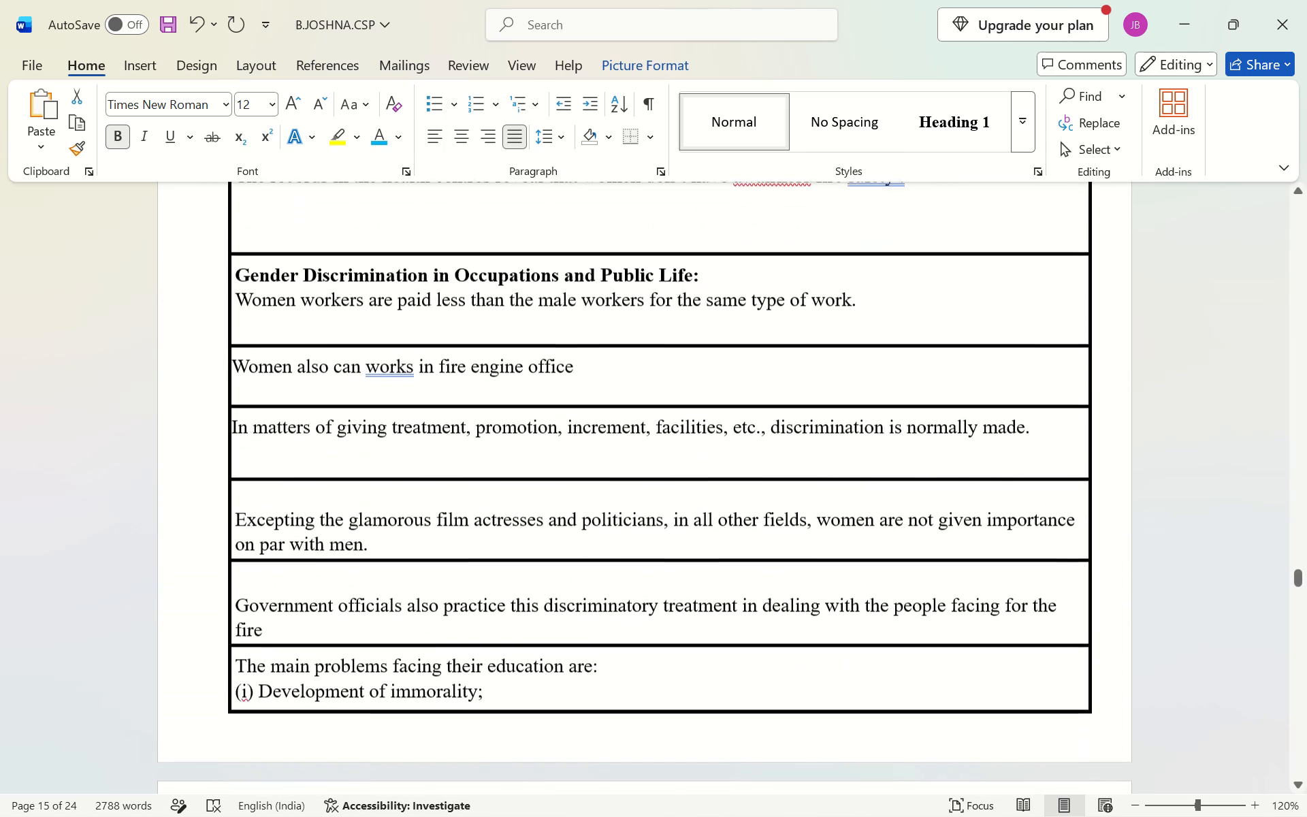
pyautogui.scroll(-5, 717, 550)
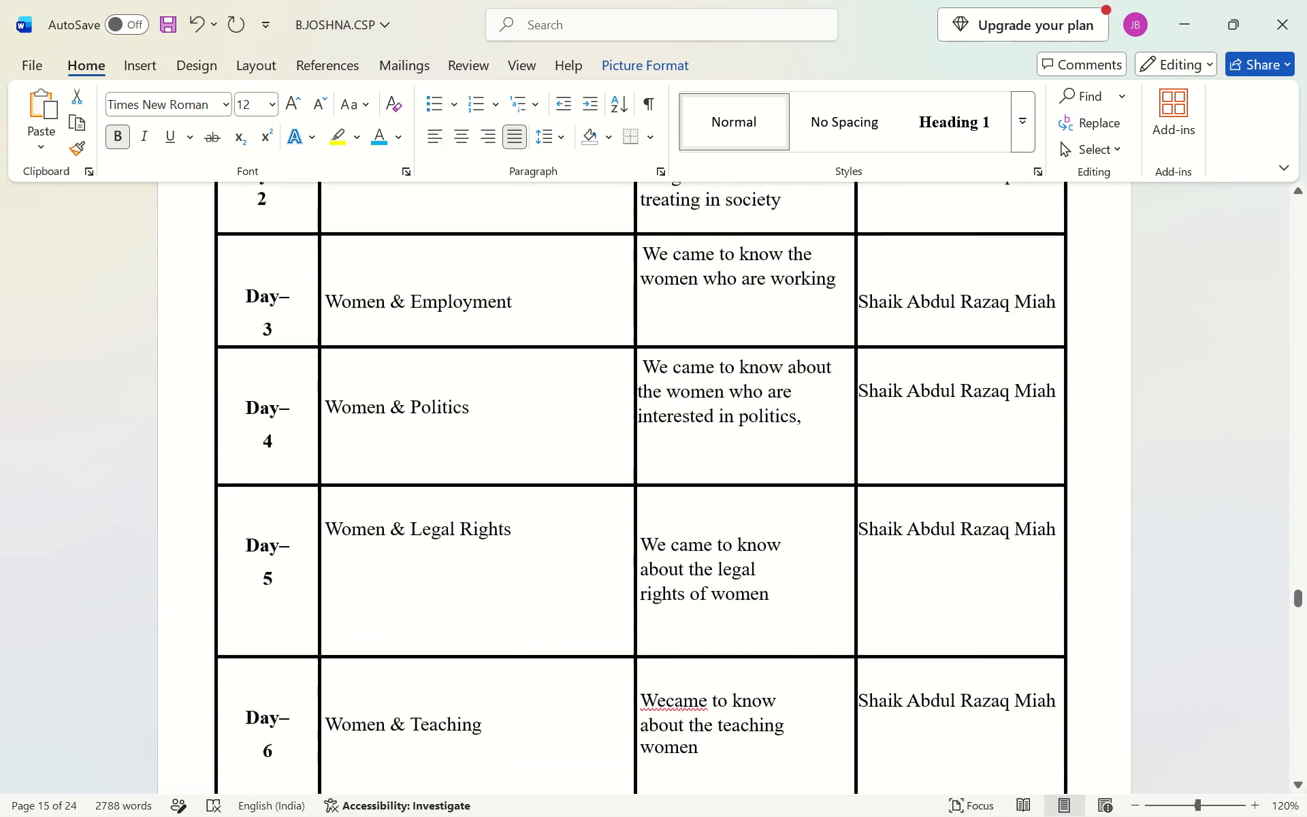
pyautogui.scroll(-3, 717, 550)
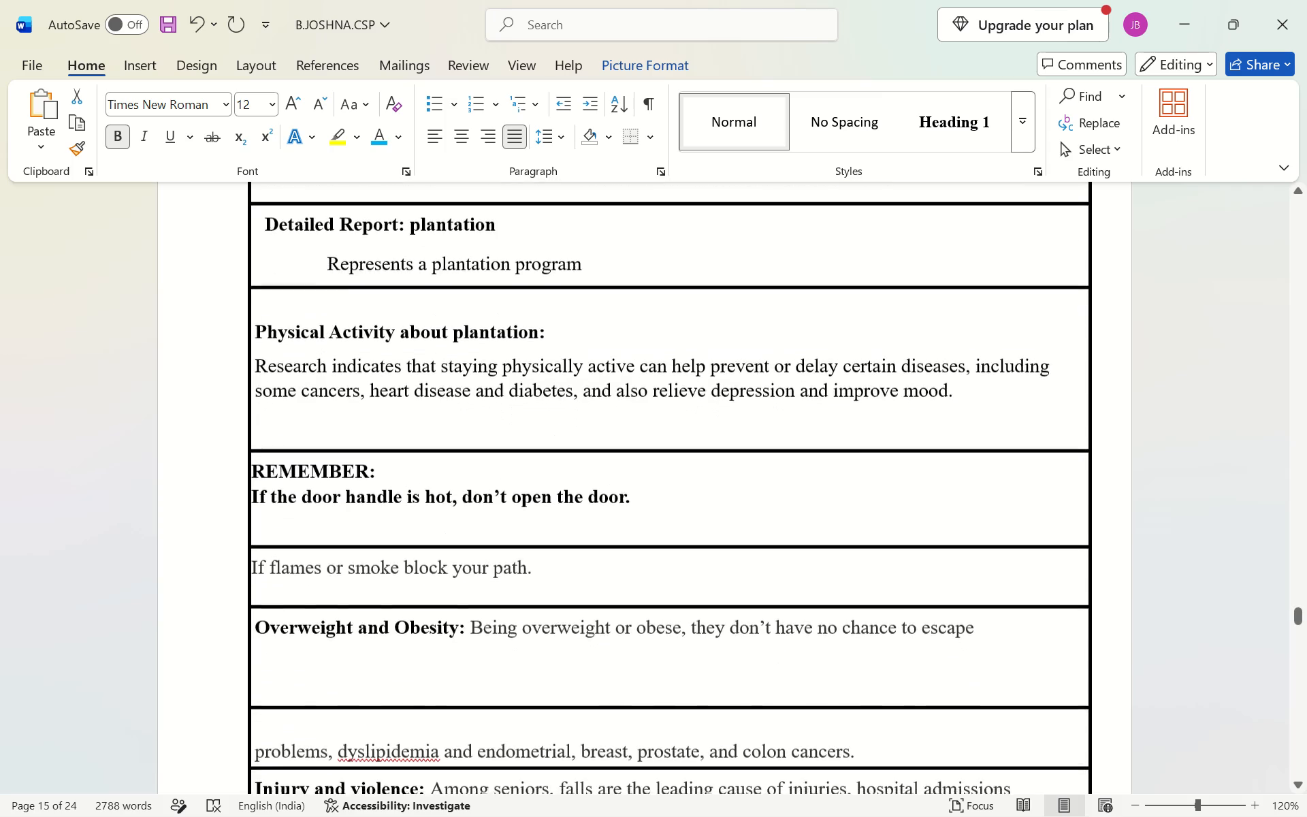
pyautogui.scroll(-5, 717, 550)
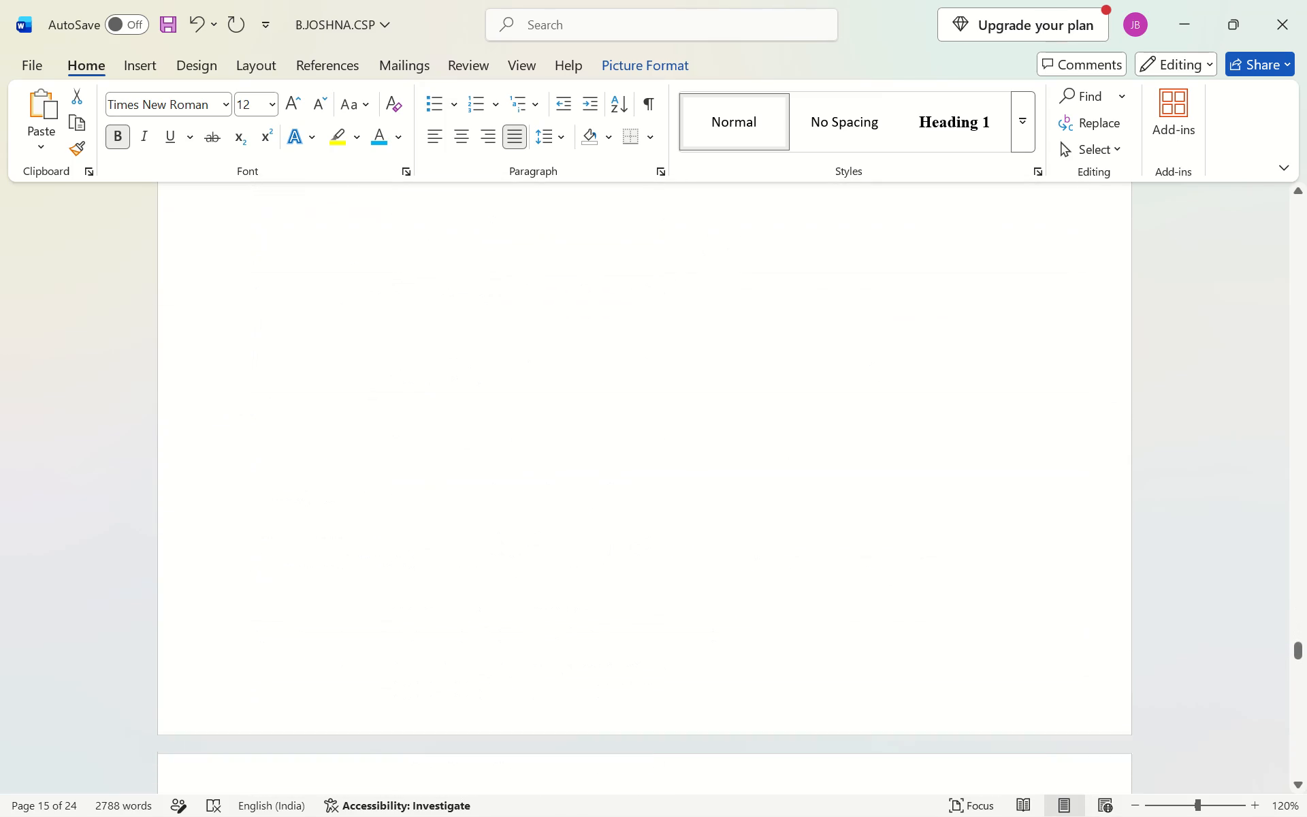
pyautogui.scroll(-6, 717, 550)
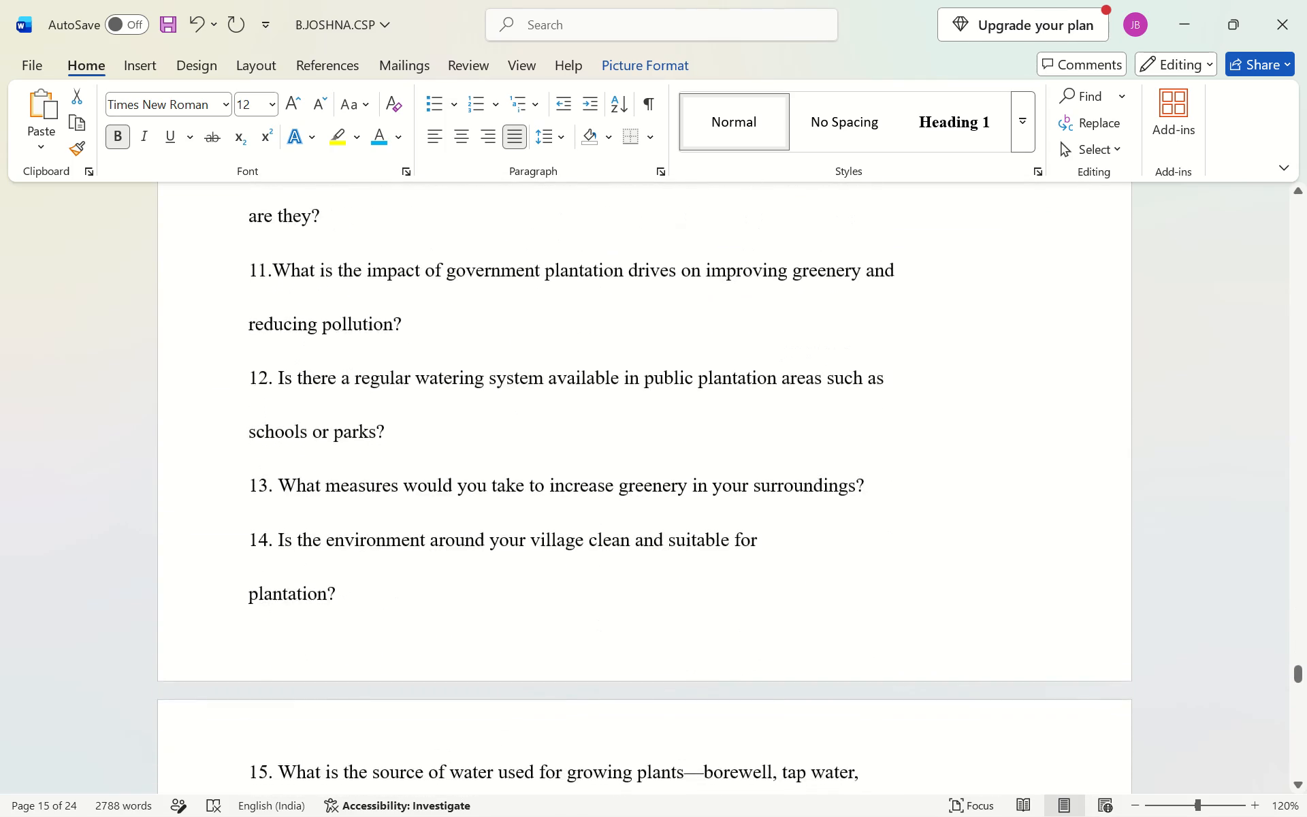
pyautogui.scroll(-6, 717, 550)
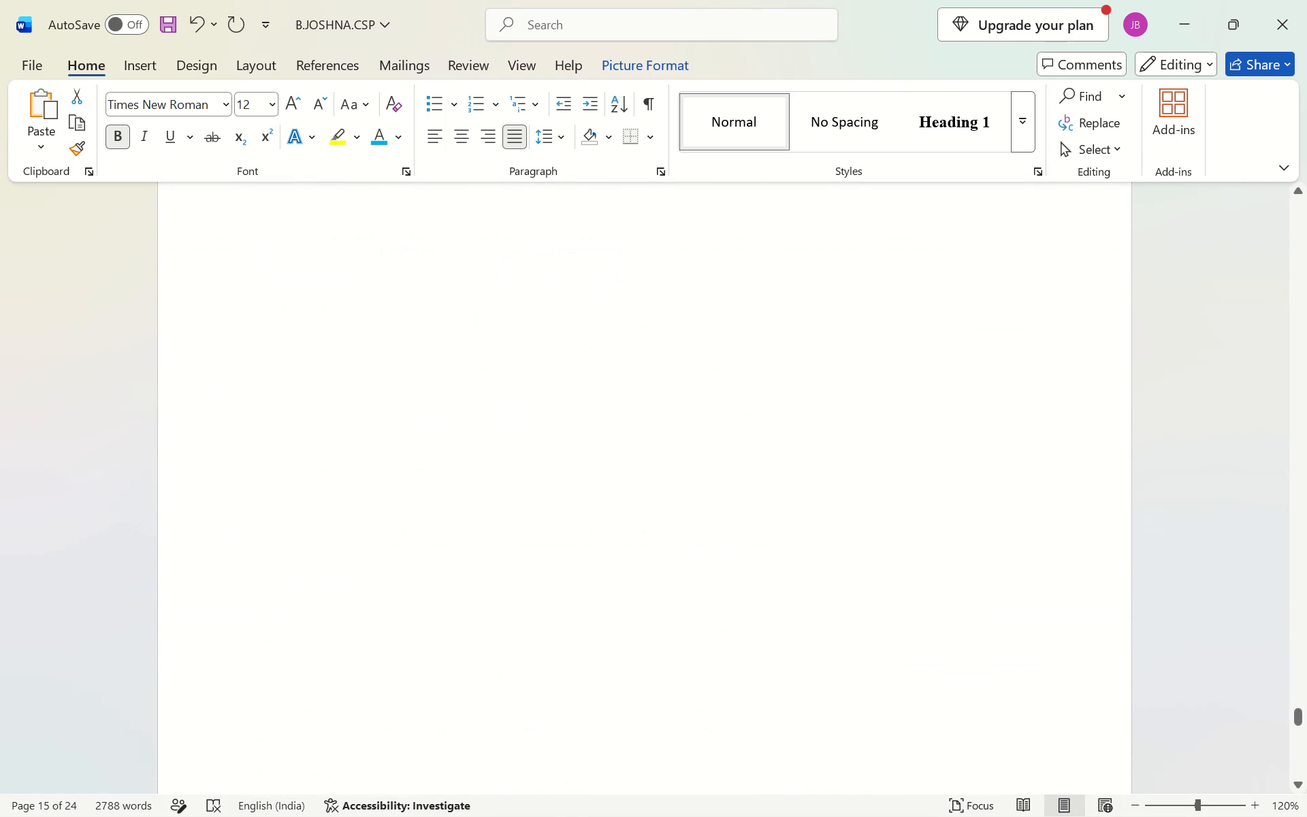
pyautogui.scroll(-3, 717, 550)
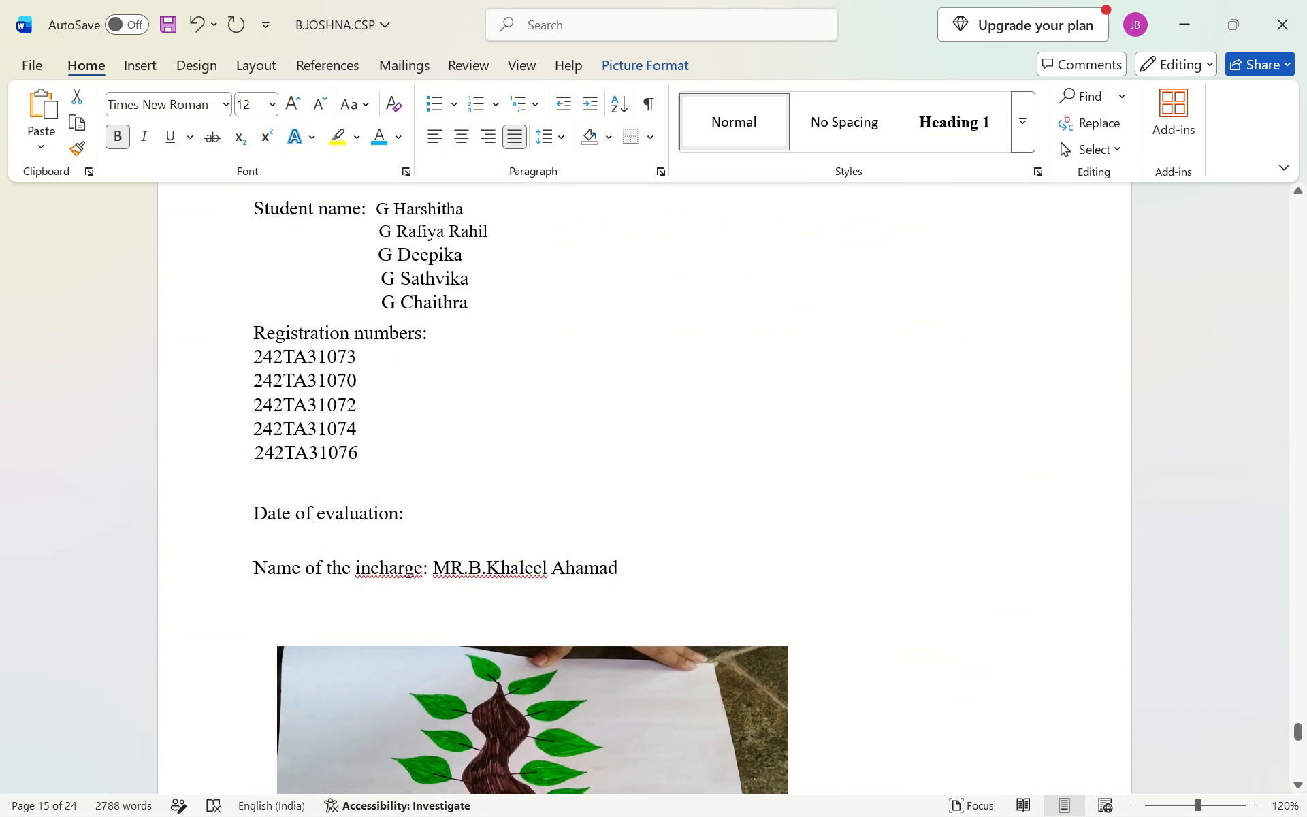
pyautogui.scroll(-2, 717, 550)
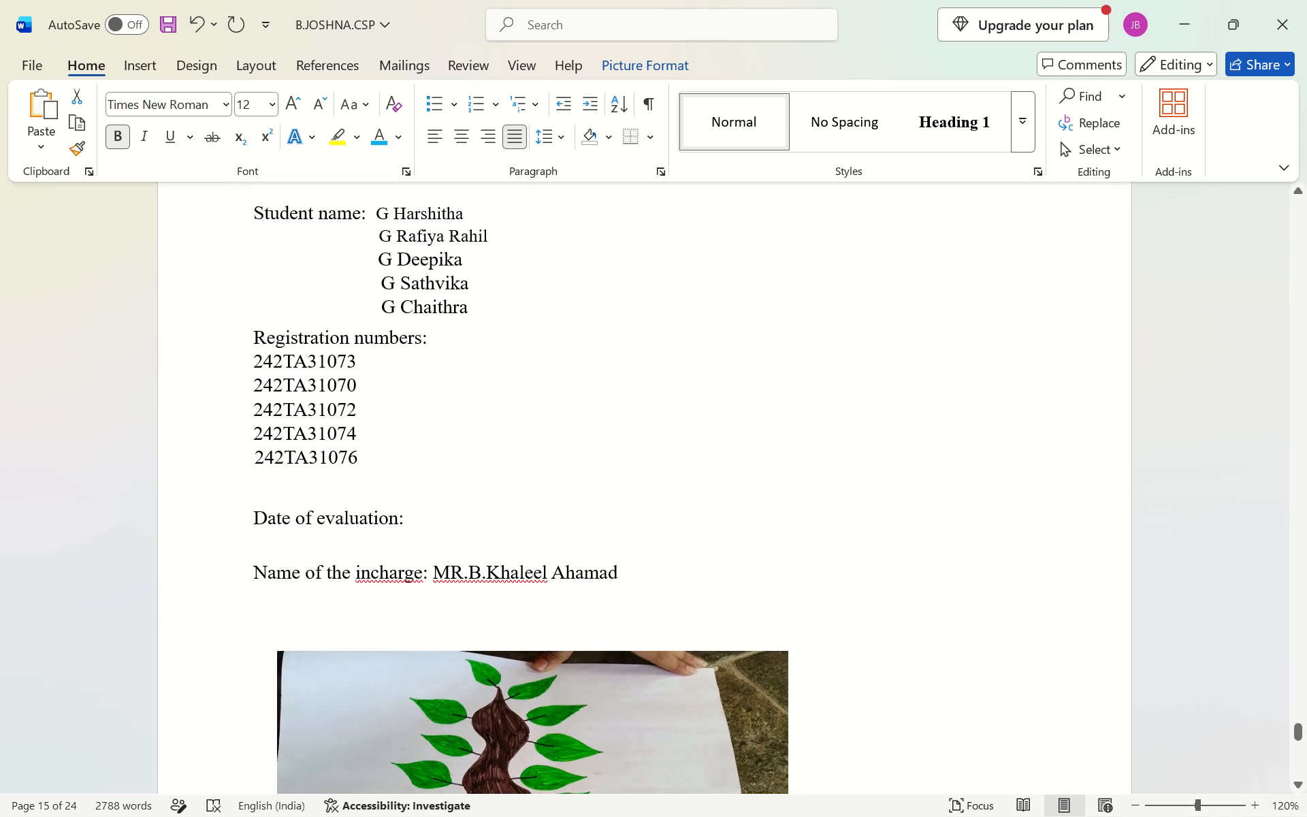
pyautogui.scroll(-6, 646, 556)
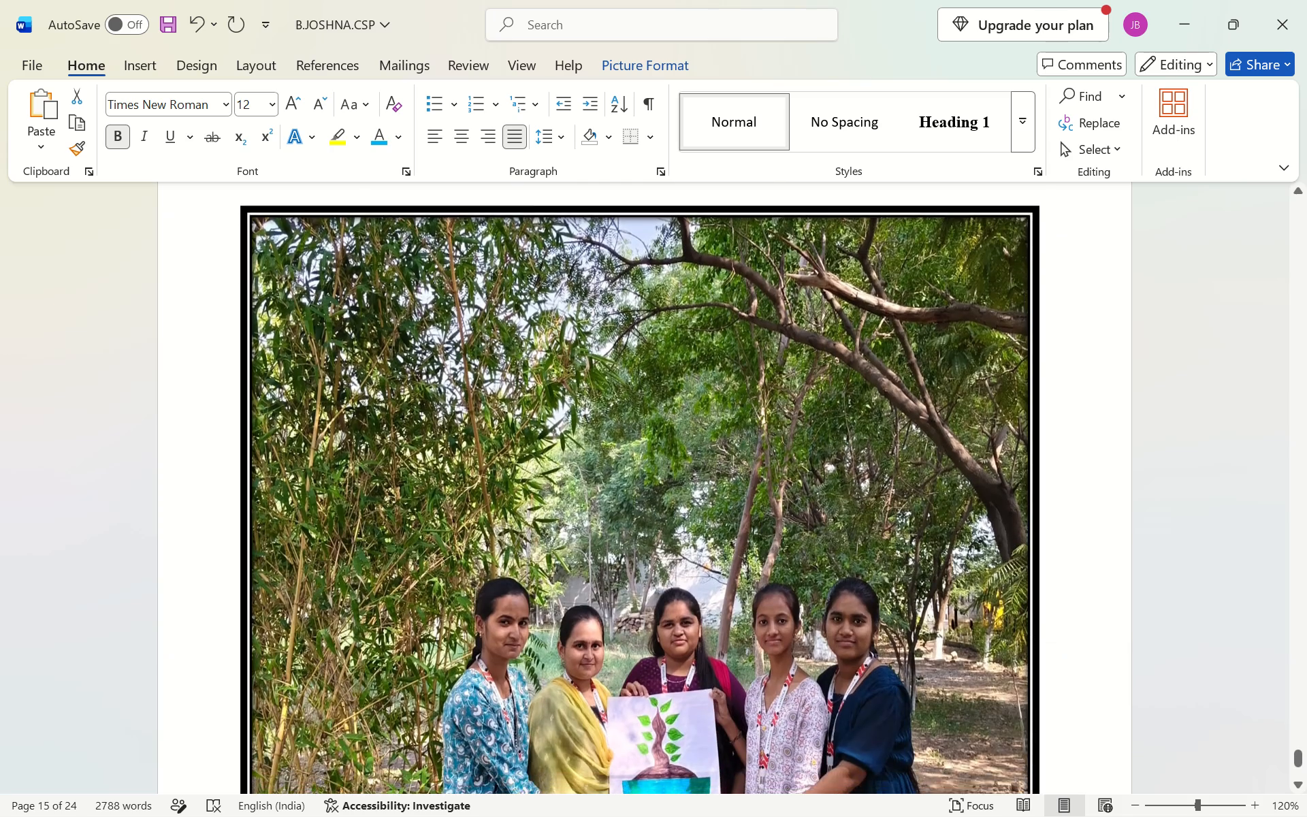
pyautogui.scroll(4, 646, 556)
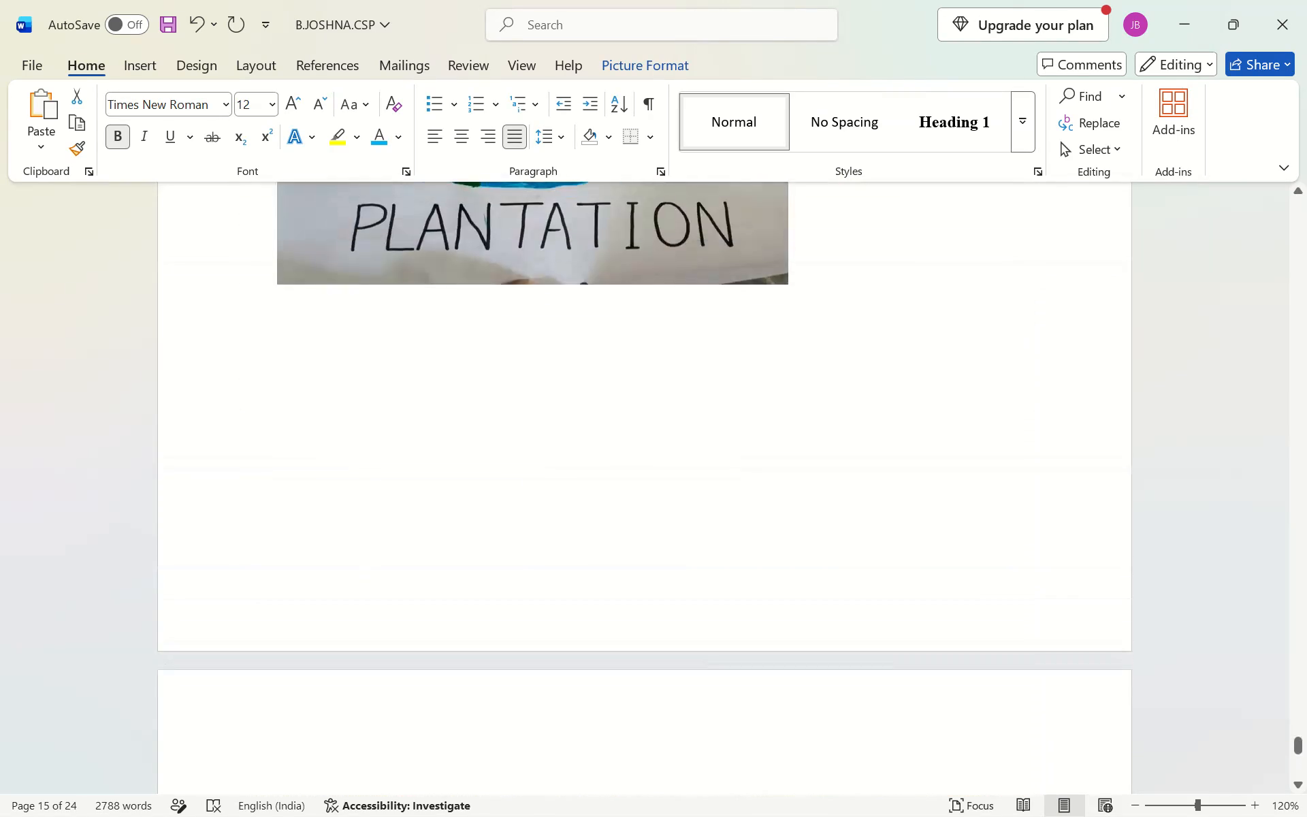
pyautogui.scroll(4, 646, 556)
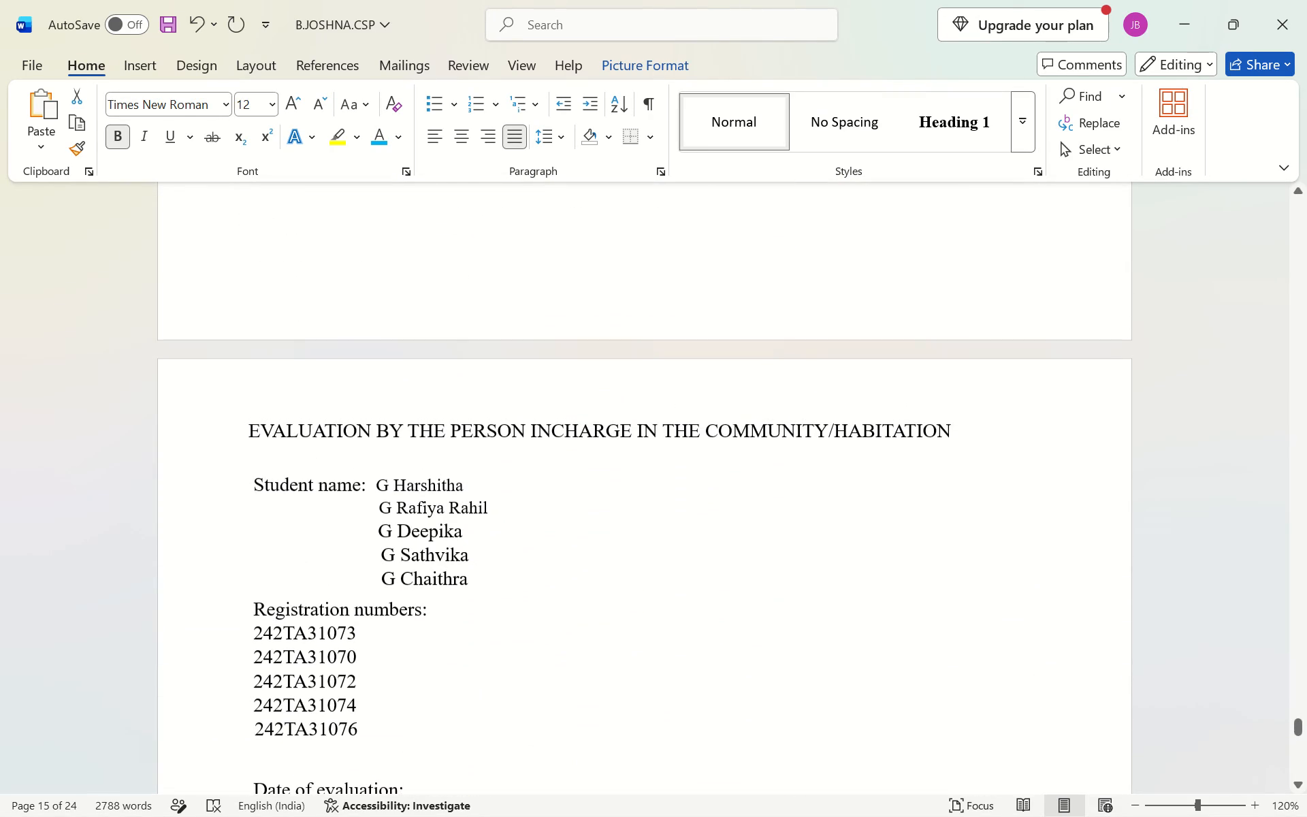
# Replace the first student name on the person-in-charge evaluation page with the first current team member's initial and name in capitals.
pyautogui.moveTo(376, 484); pyautogui.dragTo(396, 483)
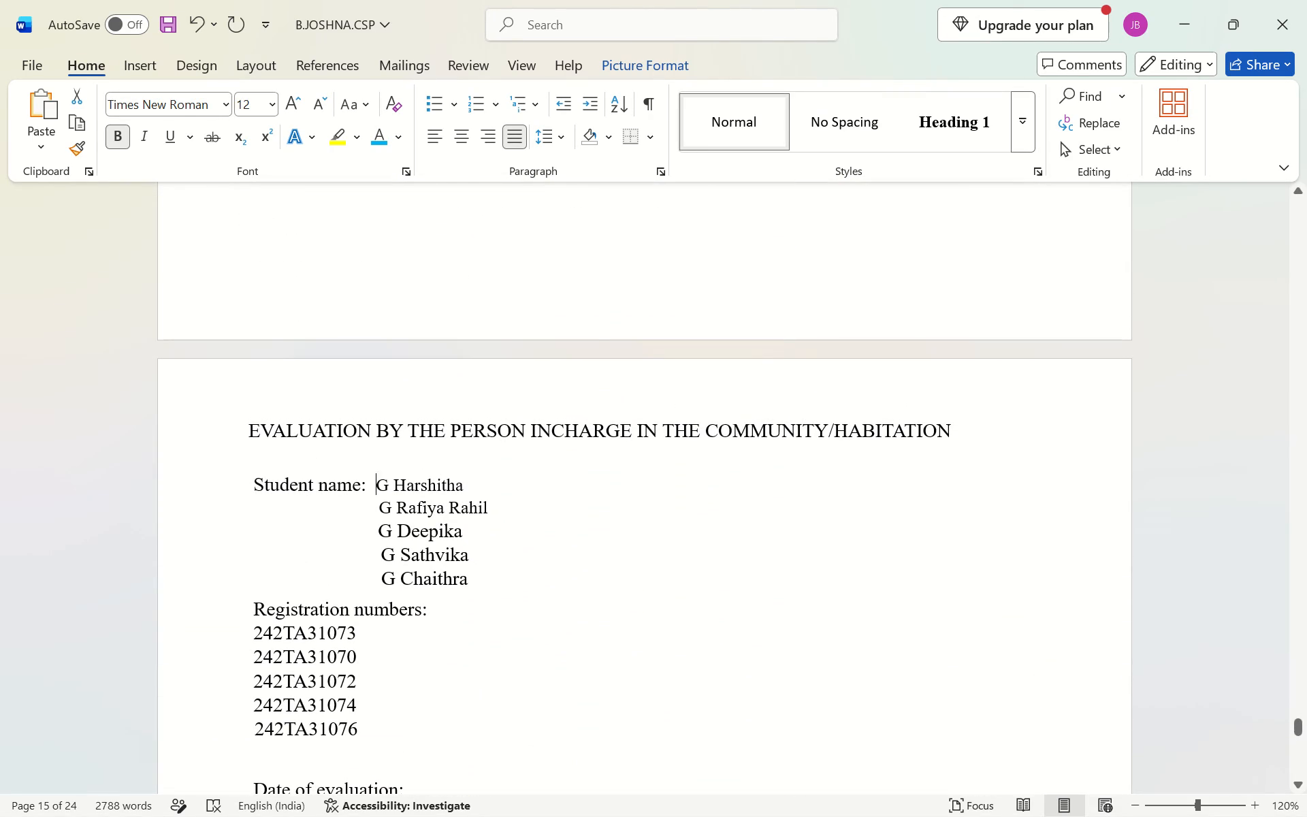
pyautogui.moveTo(396, 483); pyautogui.dragTo(480, 585)
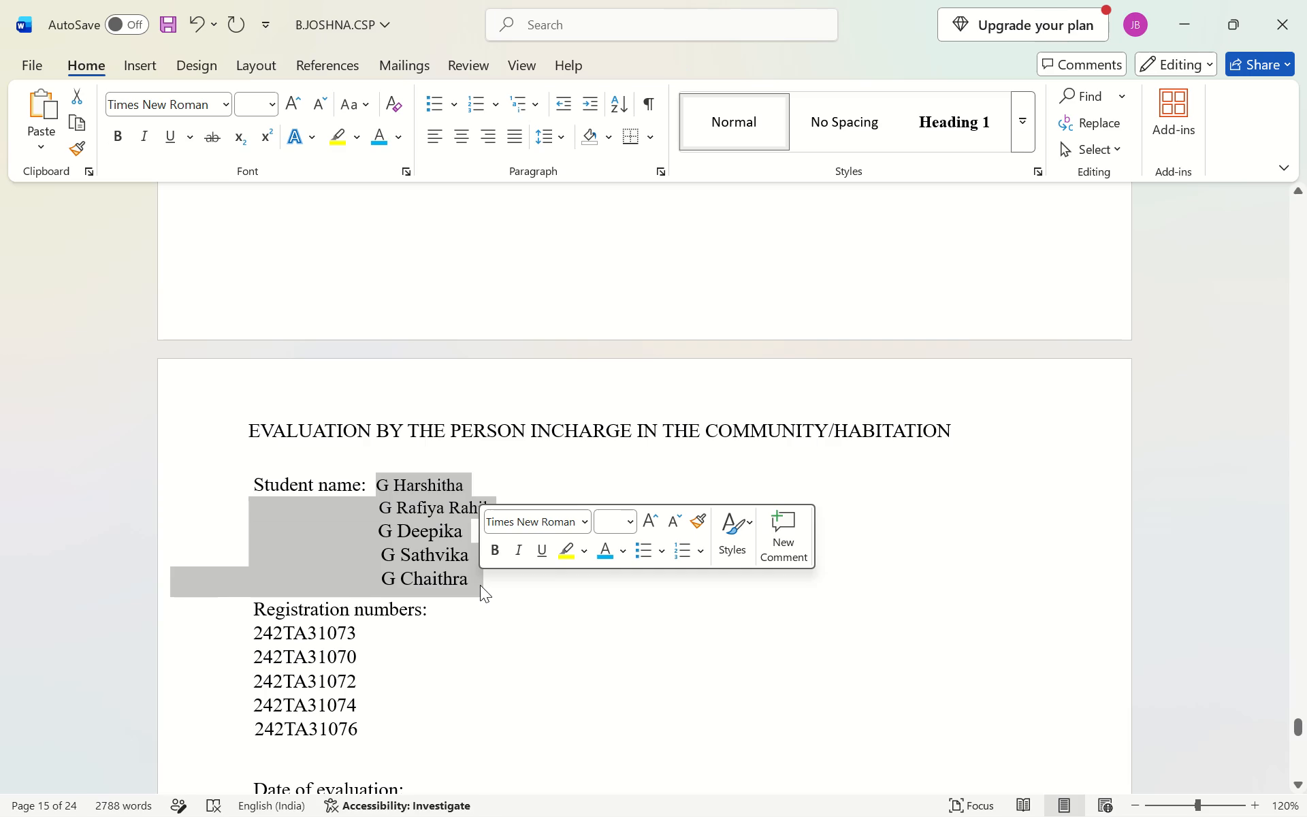
pyautogui.click(481, 606)
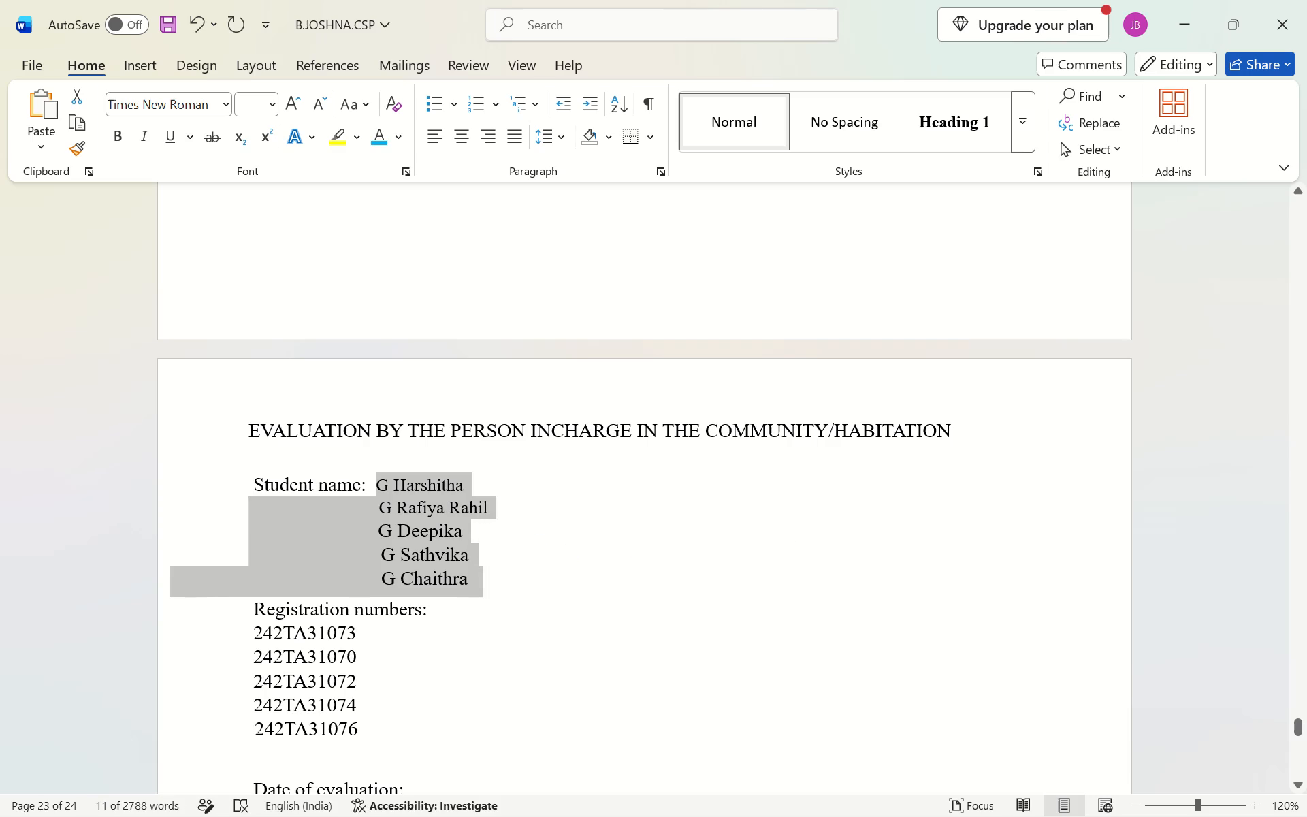
pyautogui.click(472, 488)
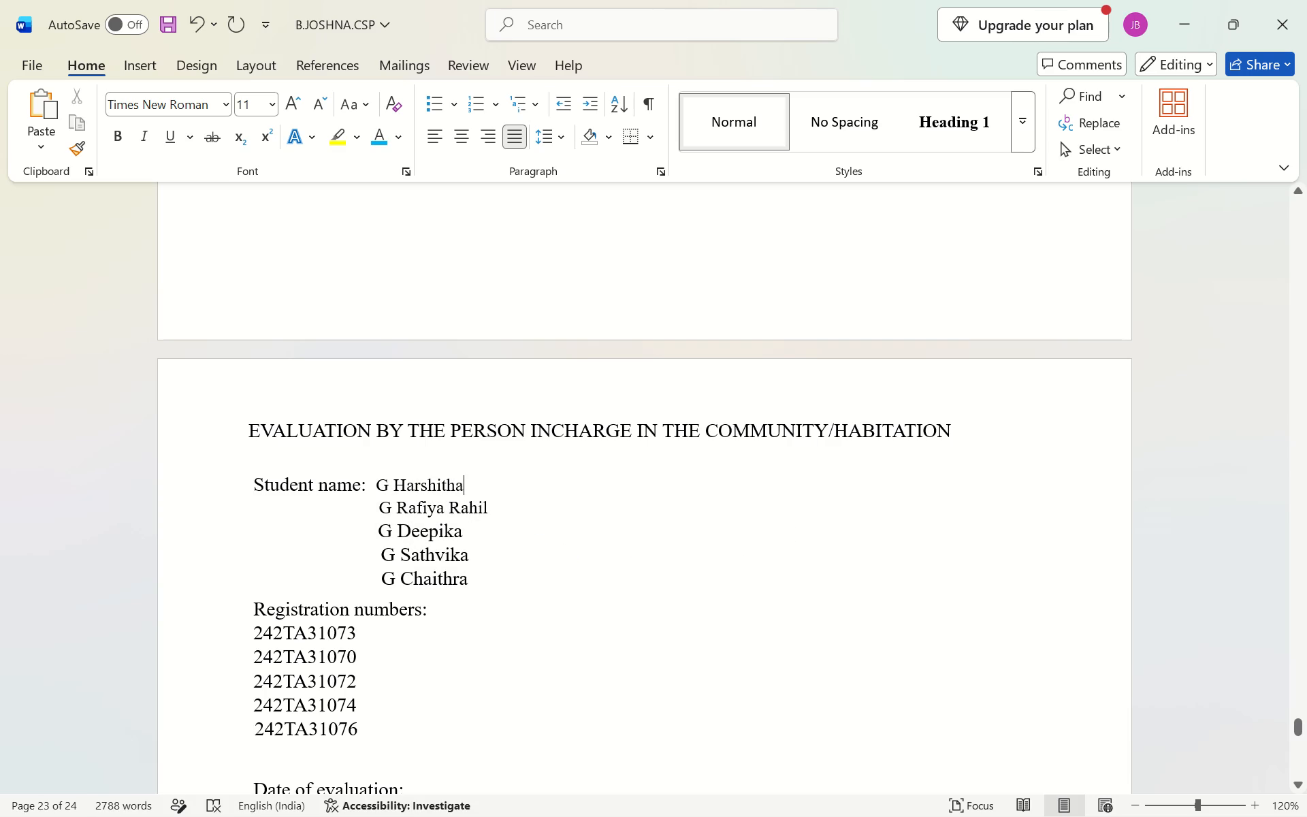
pyautogui.press('BackSpace')
pyautogui.press('BackSpace')
pyautogui.press('BackSpace')
pyautogui.press('BackSpace')
pyautogui.press('BackSpace')
pyautogui.press('BackSpace')
pyautogui.press('BackSpace')
pyautogui.press('BackSpace')
pyautogui.press('BackSpace')
pyautogui.press('BackSpace')
pyautogui.press('BackSpace')
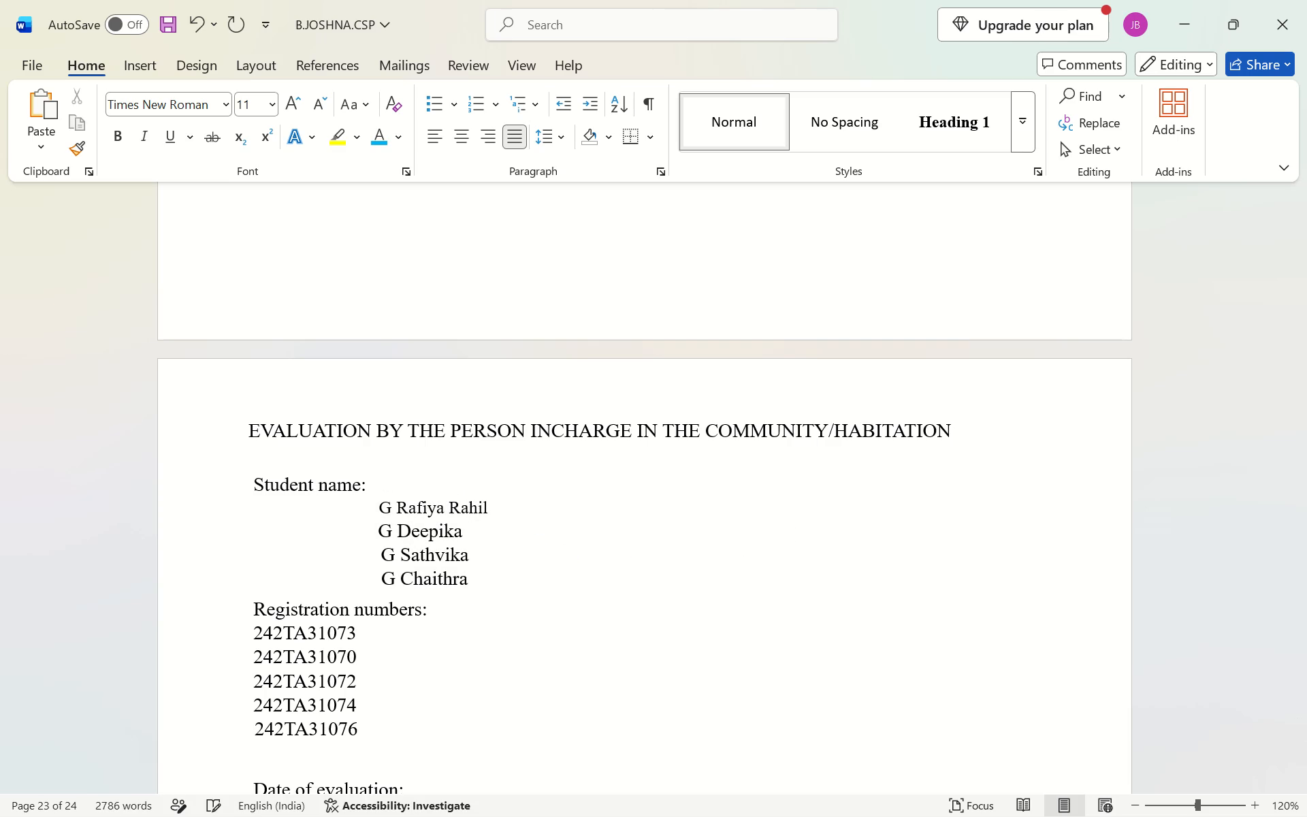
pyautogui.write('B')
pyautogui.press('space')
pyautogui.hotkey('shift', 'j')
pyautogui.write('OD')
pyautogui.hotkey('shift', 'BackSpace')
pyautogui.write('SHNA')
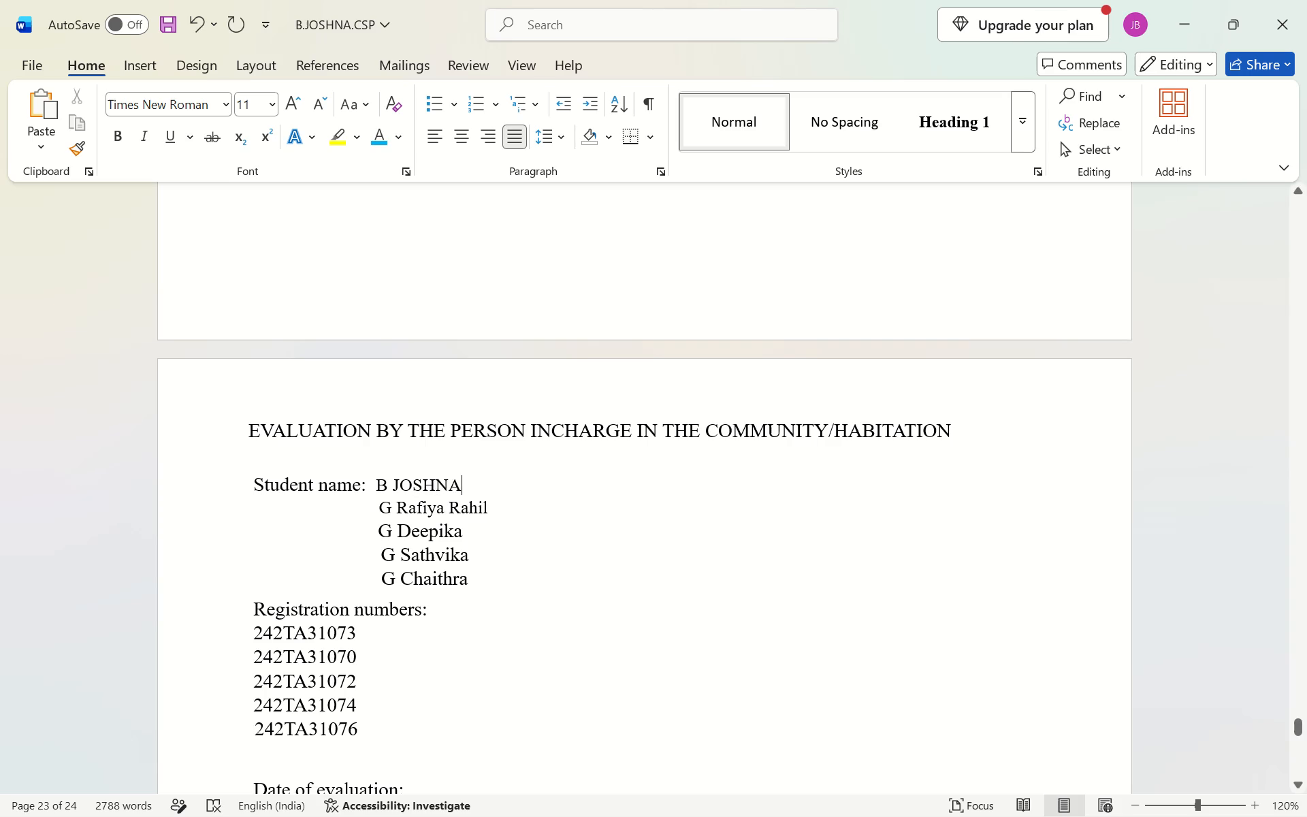
# Replace the second student name in the evaluation page's list with the second current team member's initial and name in capitals.
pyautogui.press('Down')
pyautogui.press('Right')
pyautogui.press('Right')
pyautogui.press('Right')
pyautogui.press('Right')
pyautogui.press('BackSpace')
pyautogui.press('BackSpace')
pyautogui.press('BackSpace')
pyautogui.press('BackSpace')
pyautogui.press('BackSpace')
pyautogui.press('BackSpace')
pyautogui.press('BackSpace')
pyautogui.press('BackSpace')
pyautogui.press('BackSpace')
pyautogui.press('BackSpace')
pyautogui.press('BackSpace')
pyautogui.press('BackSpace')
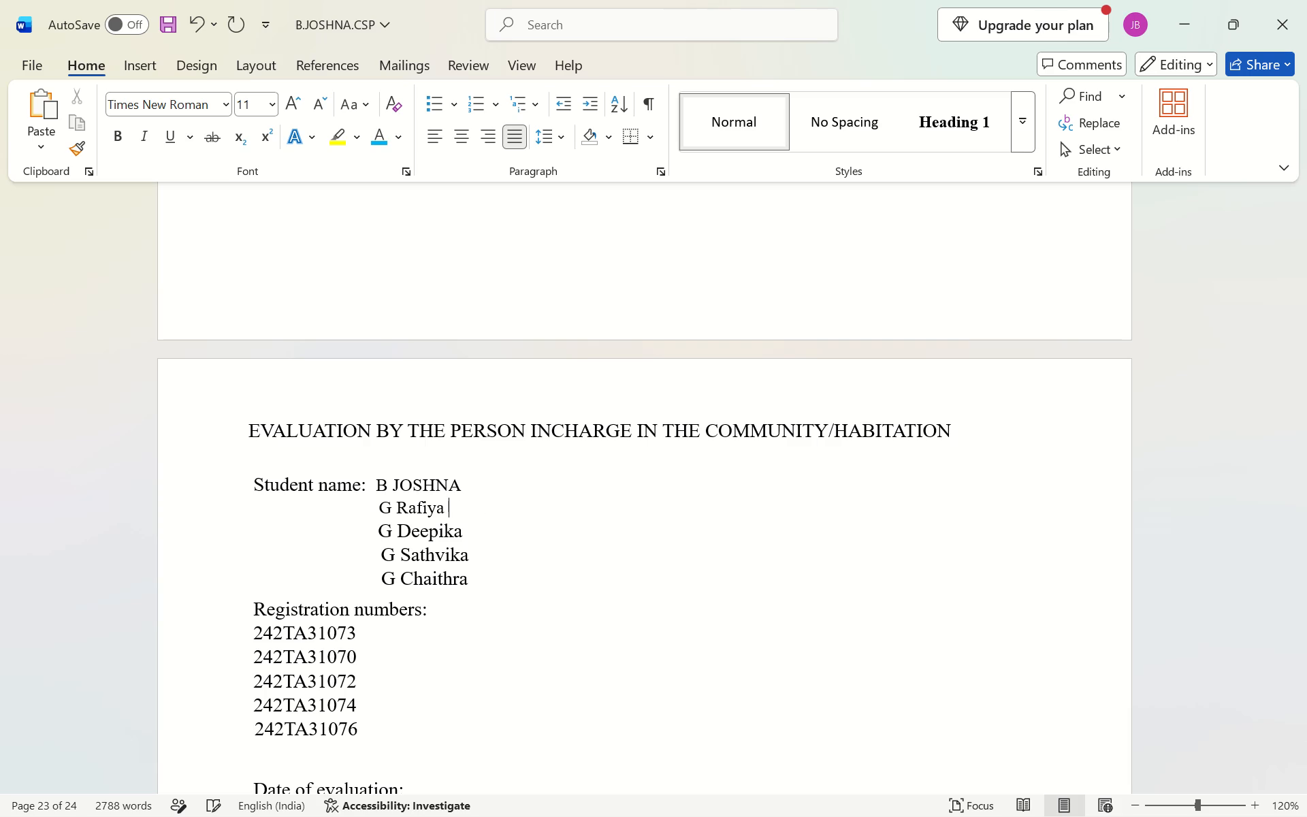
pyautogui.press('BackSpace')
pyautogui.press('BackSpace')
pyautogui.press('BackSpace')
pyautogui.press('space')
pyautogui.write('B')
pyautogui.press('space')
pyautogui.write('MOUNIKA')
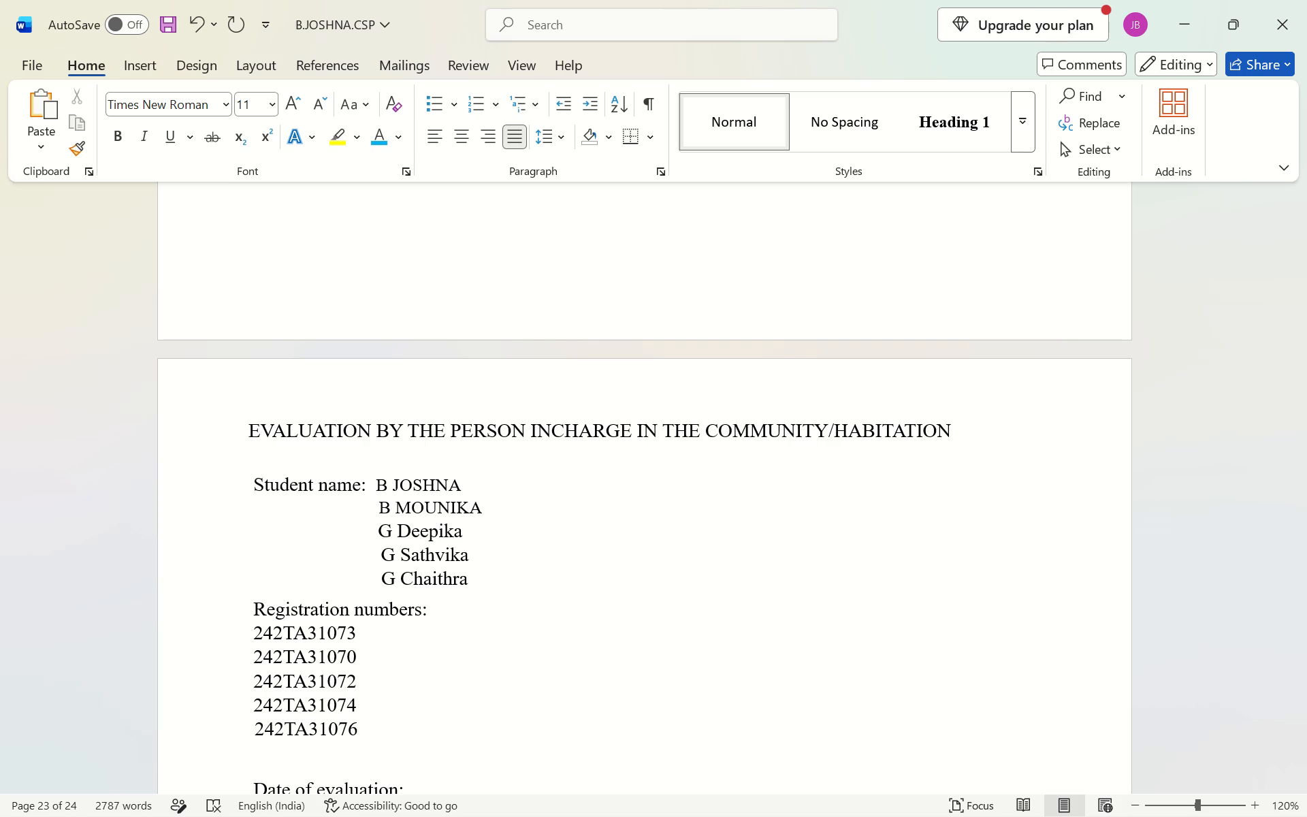
# Replace the third student name on the evaluation page with the third current team member's initial and name in capitals.
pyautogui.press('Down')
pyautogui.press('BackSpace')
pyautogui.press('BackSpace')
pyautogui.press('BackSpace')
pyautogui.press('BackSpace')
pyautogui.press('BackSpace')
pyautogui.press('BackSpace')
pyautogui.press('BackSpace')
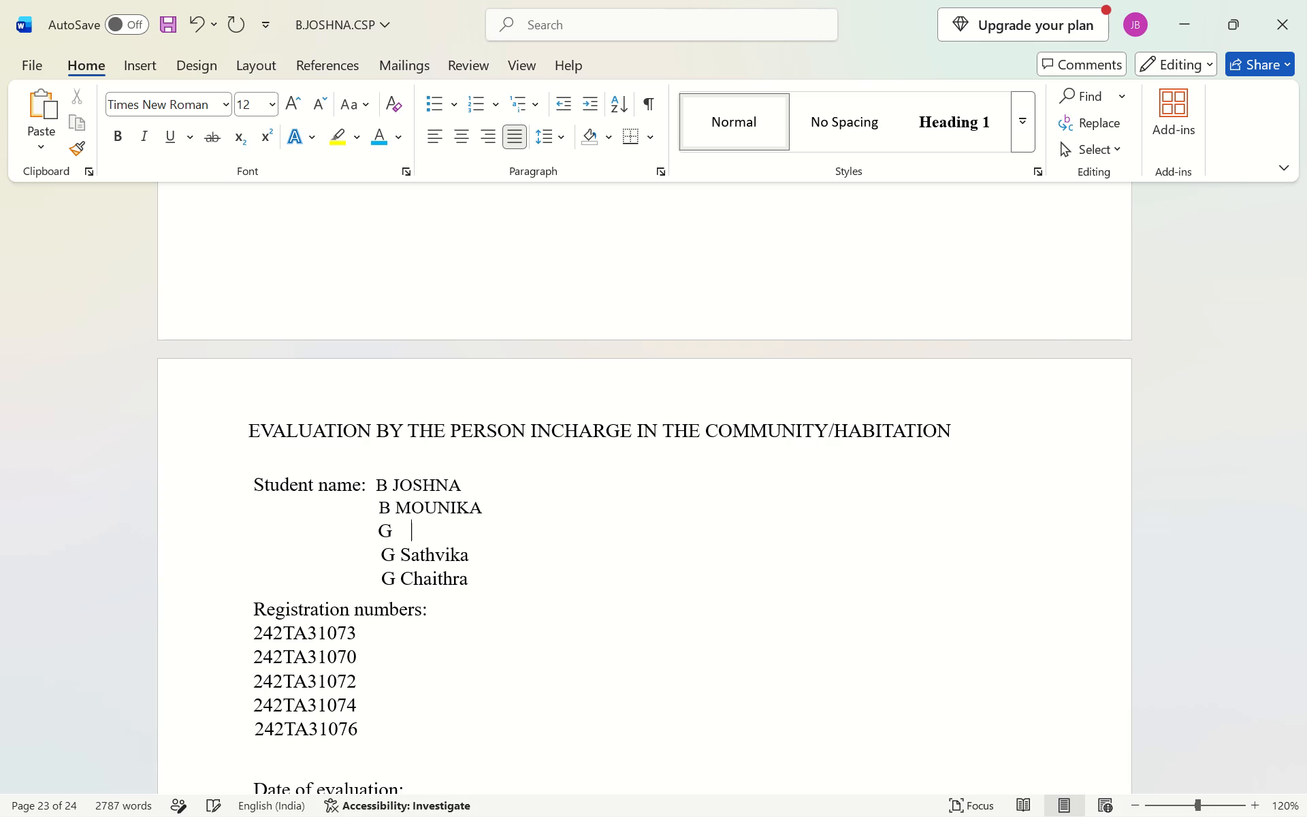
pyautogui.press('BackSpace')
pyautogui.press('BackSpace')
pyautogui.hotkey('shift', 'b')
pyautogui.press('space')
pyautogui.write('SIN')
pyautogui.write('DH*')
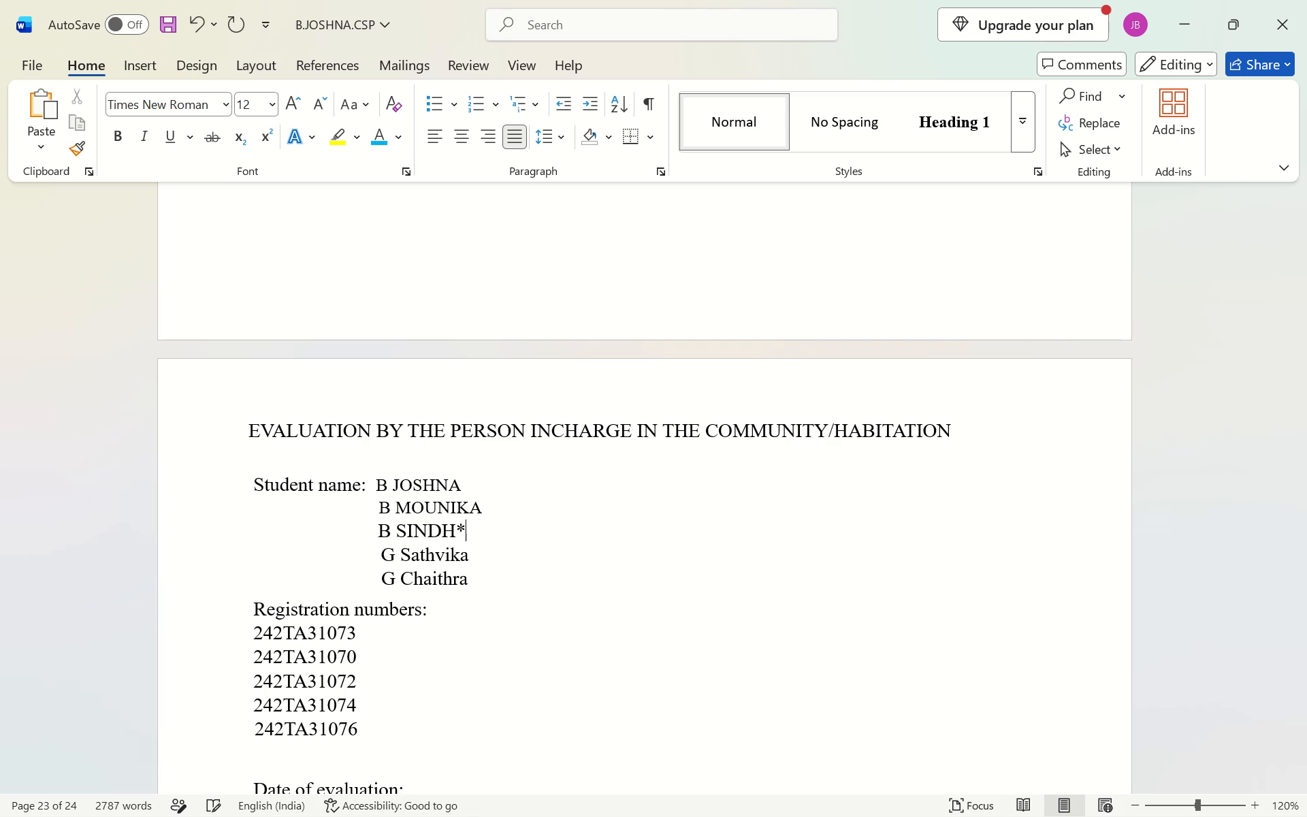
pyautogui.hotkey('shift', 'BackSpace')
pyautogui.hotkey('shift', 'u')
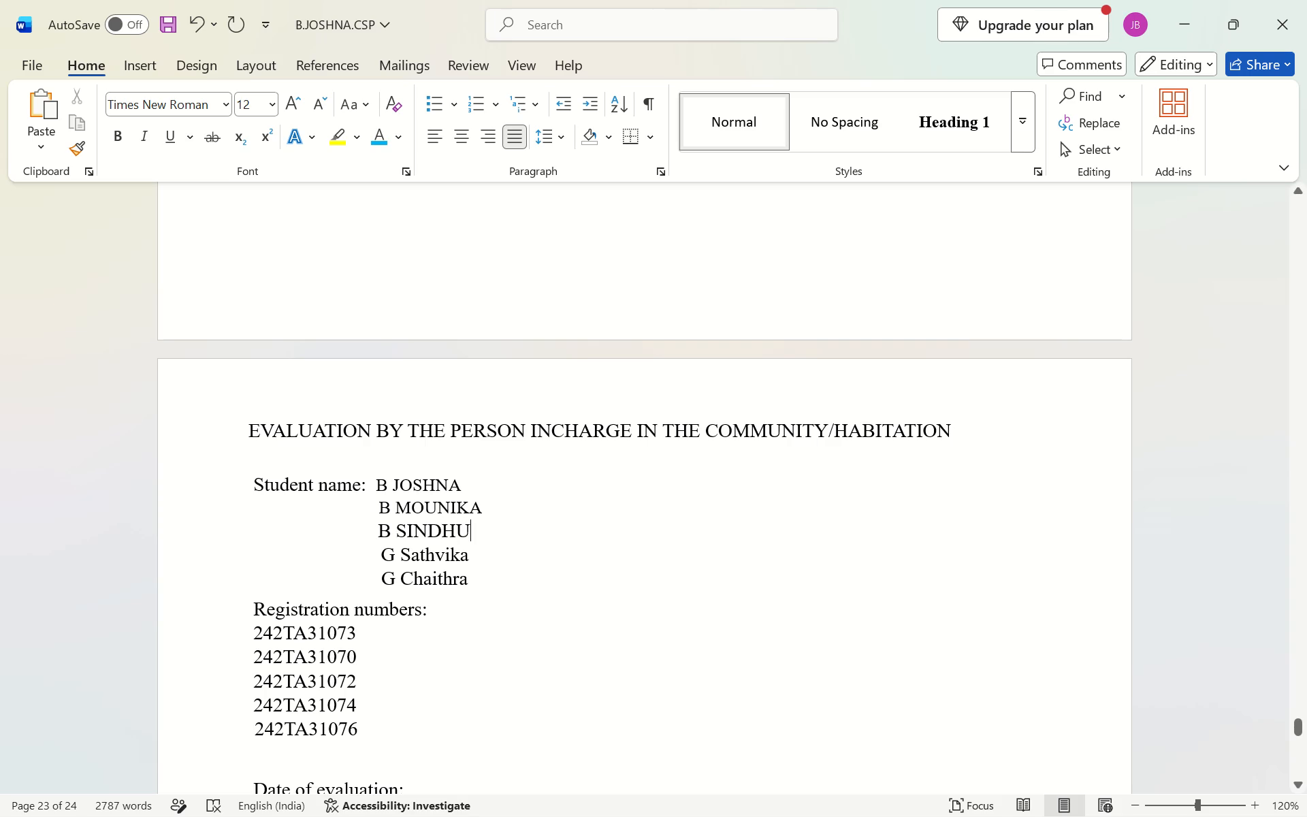
# Replace the fourth student name on the evaluation page with the fourth current team member's initial and name in capitals.
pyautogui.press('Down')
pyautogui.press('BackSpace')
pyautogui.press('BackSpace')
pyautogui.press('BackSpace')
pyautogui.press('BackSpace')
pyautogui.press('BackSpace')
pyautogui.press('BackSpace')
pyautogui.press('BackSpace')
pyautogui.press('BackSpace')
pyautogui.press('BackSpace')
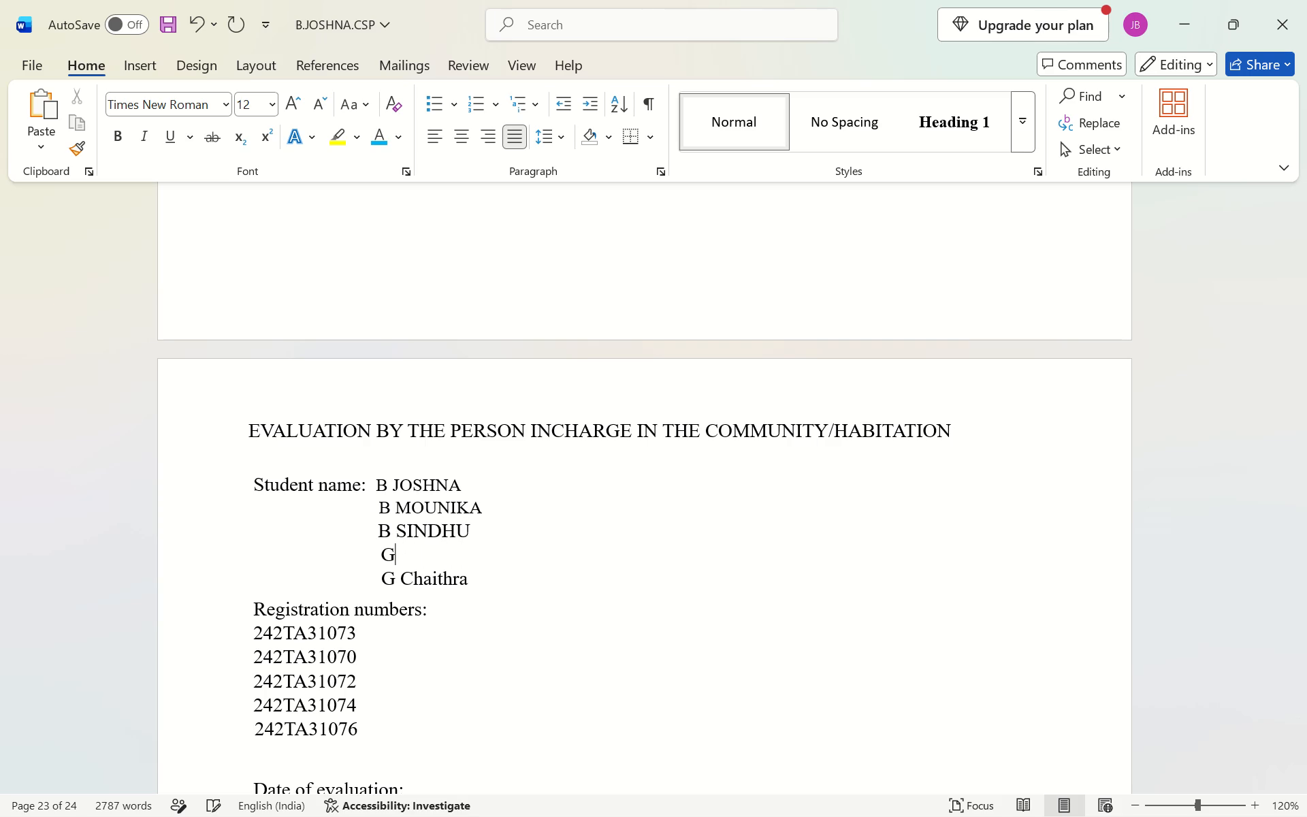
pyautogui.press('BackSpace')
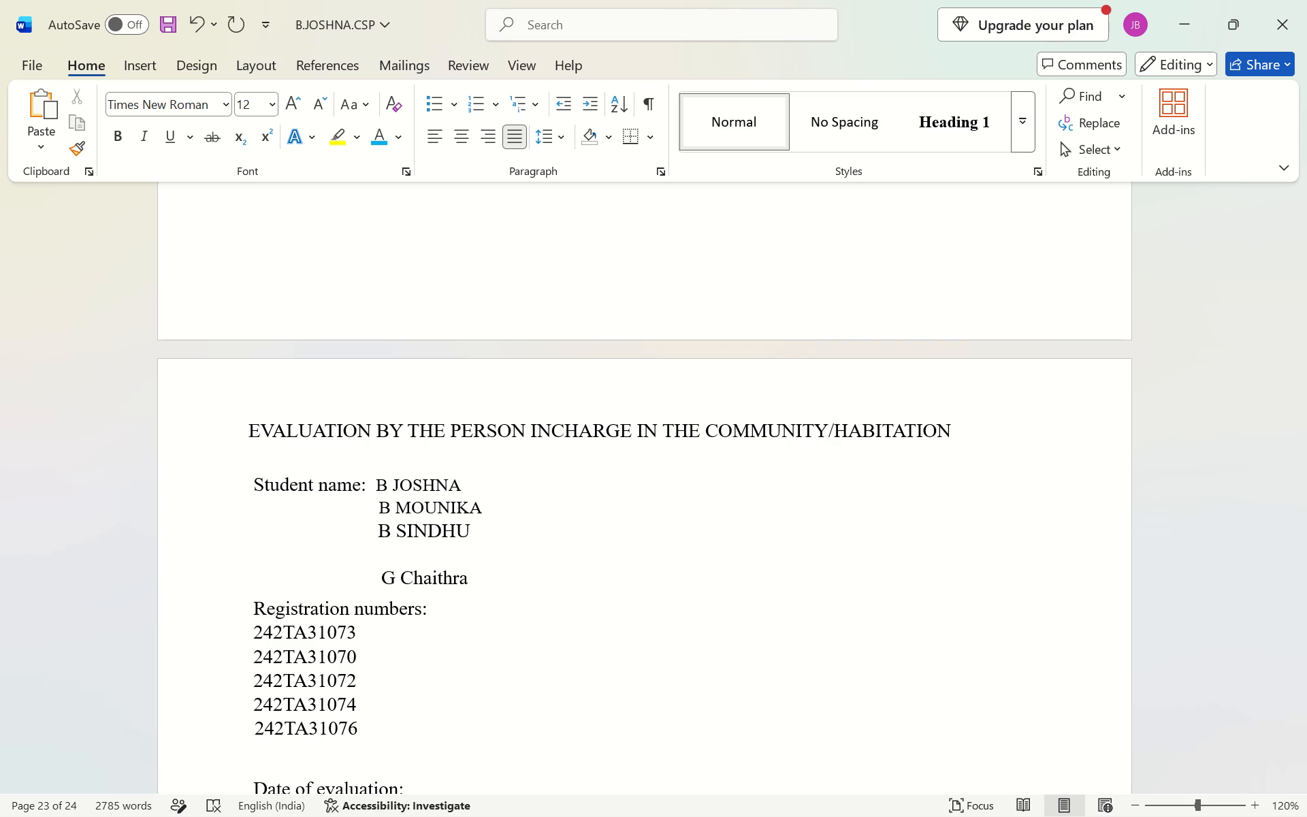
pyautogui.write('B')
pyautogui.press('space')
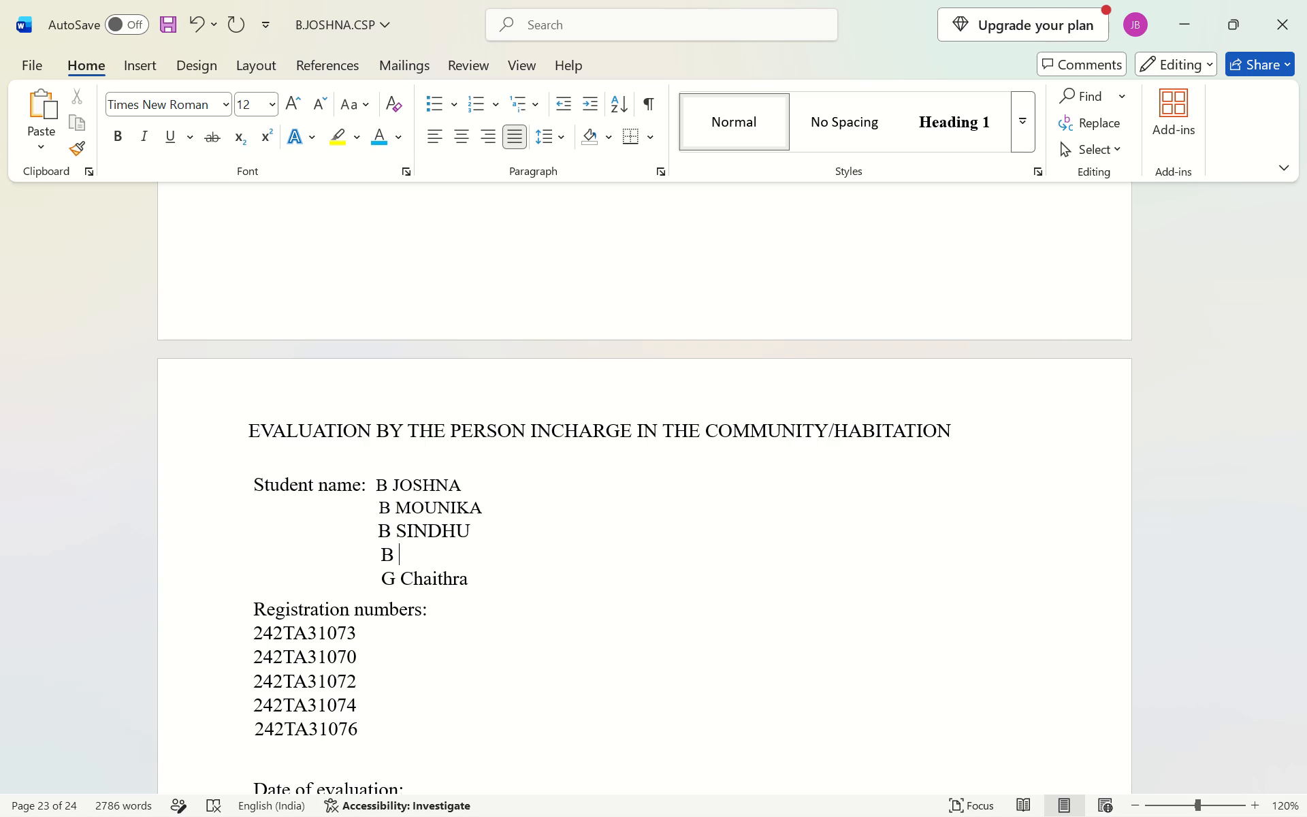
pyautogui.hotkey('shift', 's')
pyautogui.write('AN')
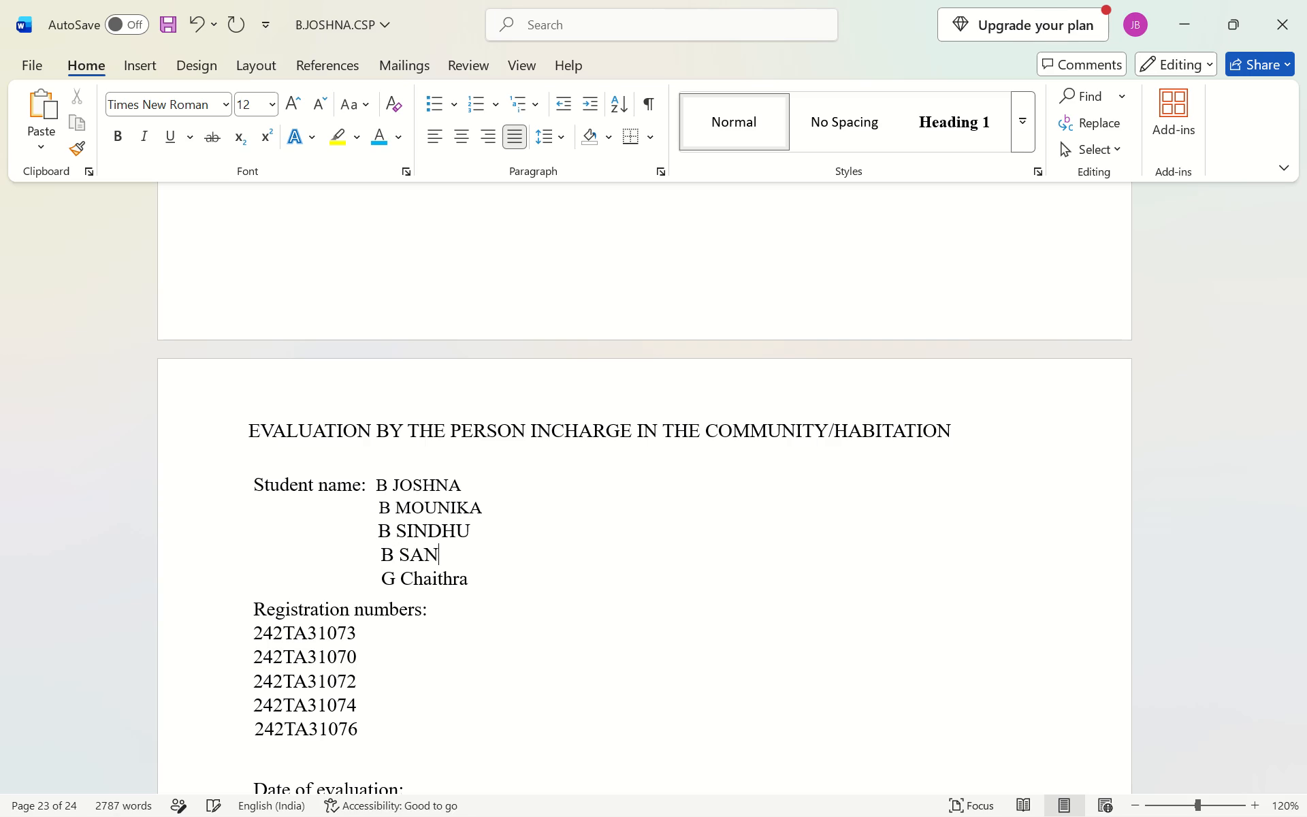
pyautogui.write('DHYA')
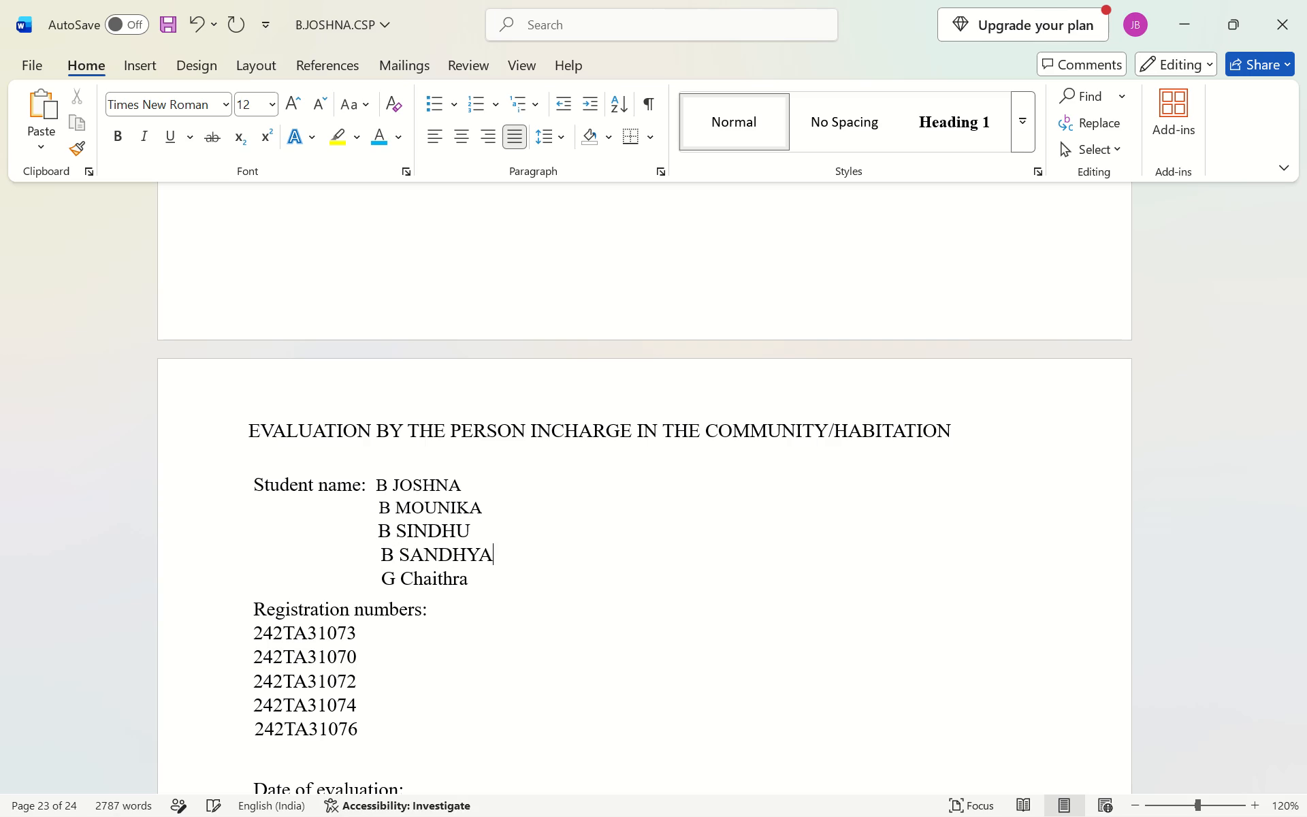
# Replace the fifth student name on the evaluation page with the fifth current team member's initial and name in capitals.
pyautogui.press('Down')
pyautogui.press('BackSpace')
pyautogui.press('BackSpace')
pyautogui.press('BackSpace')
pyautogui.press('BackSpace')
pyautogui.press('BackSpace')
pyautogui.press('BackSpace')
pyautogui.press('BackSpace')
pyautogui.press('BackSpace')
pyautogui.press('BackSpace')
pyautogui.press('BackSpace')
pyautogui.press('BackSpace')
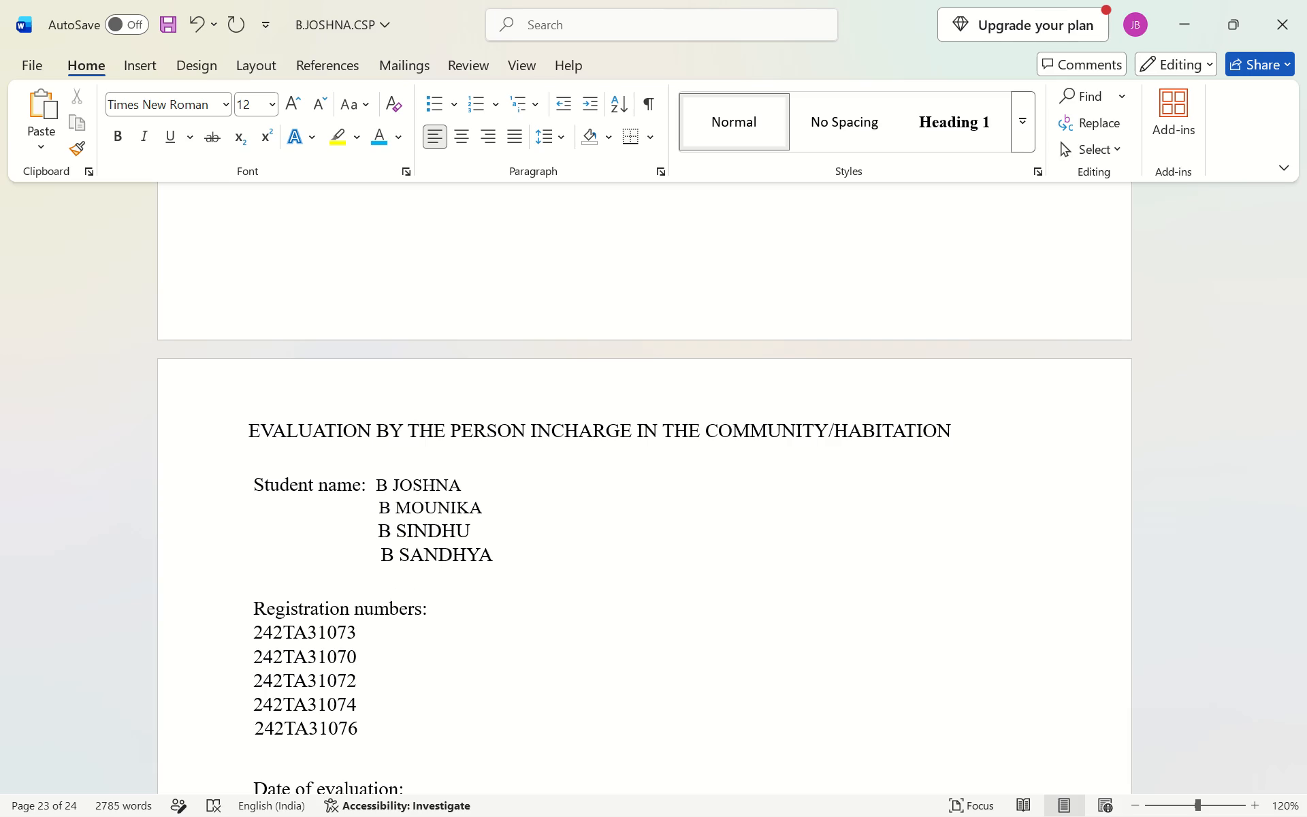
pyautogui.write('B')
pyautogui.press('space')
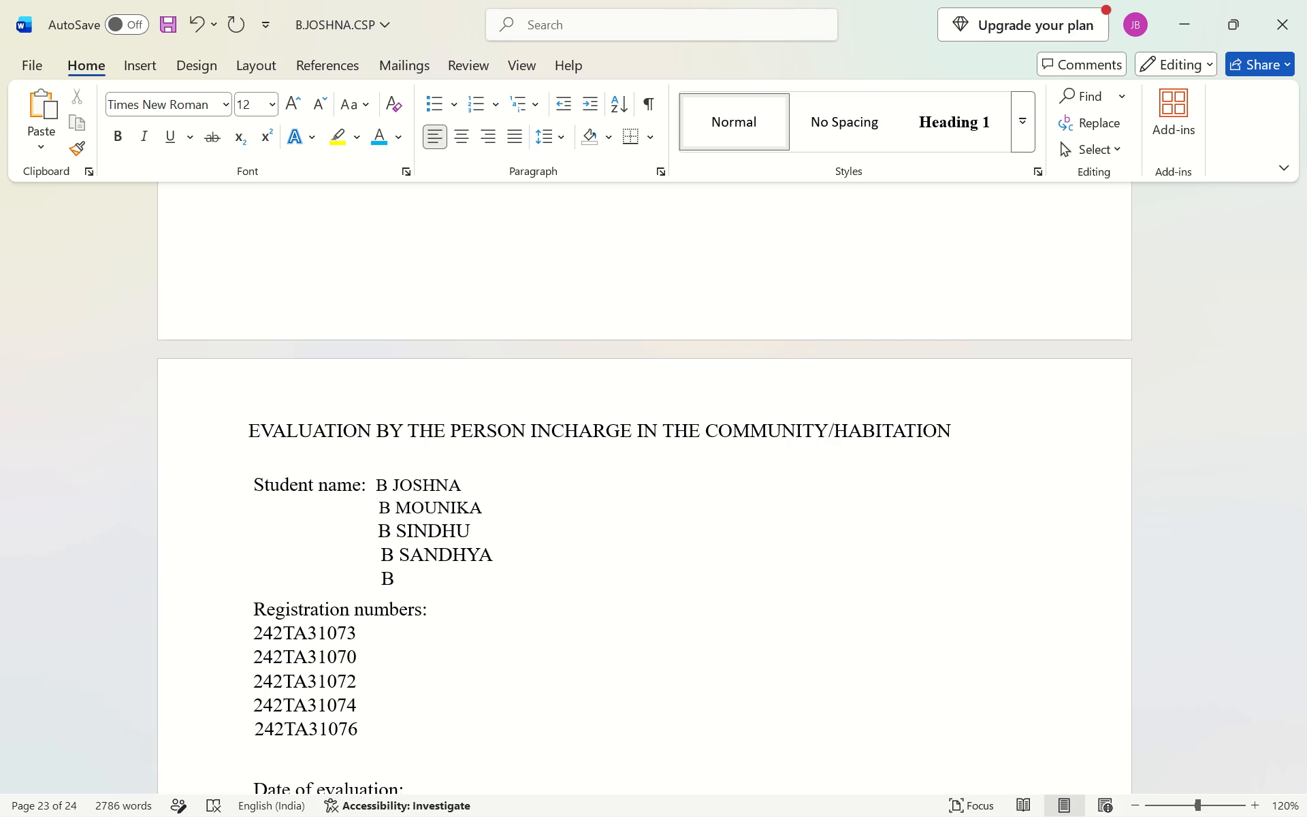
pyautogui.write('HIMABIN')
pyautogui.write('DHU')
# Replace the last five digits of the first registration number with those of the first team member.
pyautogui.scroll(-1, 475, 559)
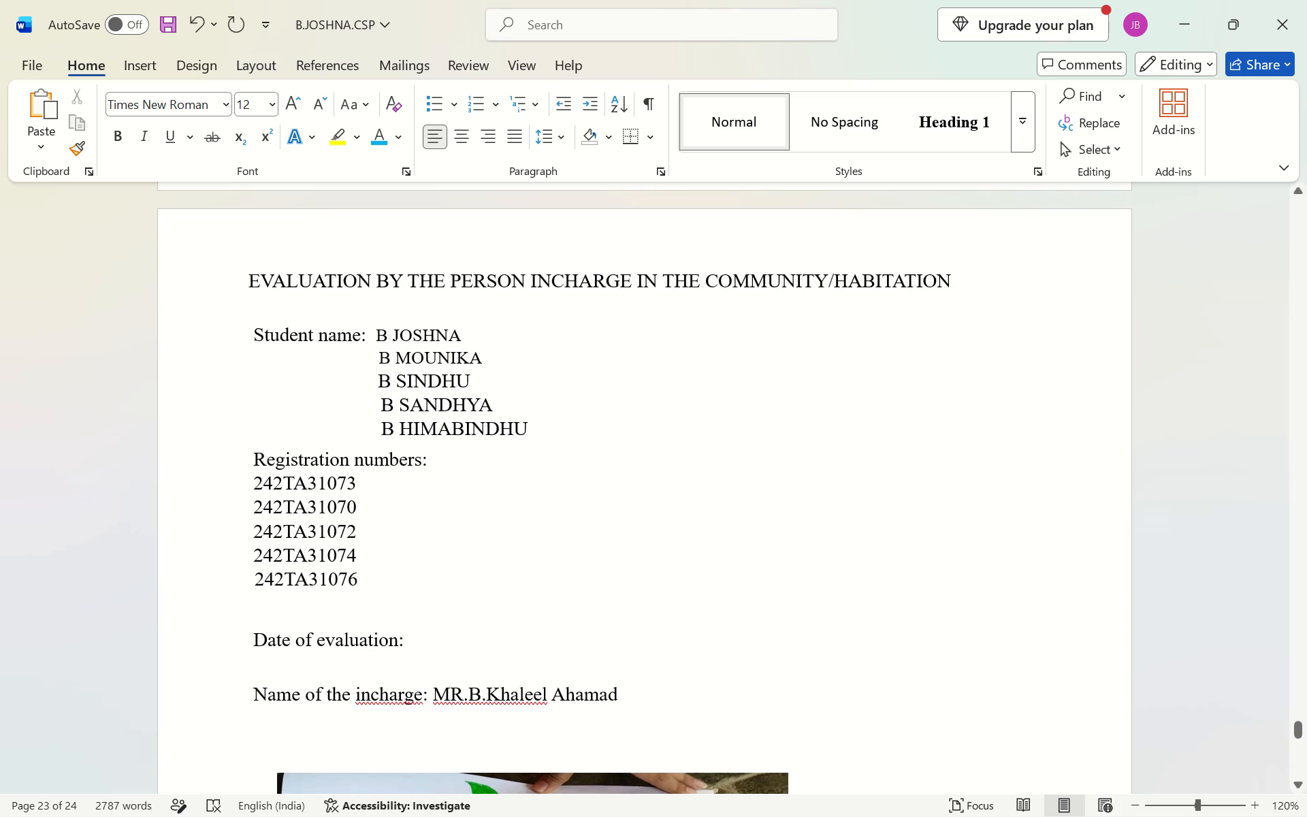
pyautogui.click(355, 480)
pyautogui.press('BackSpace')
pyautogui.press('BackSpace')
pyautogui.press('BackSpace')
pyautogui.press('BackSpace')
pyautogui.press('BackSpace')
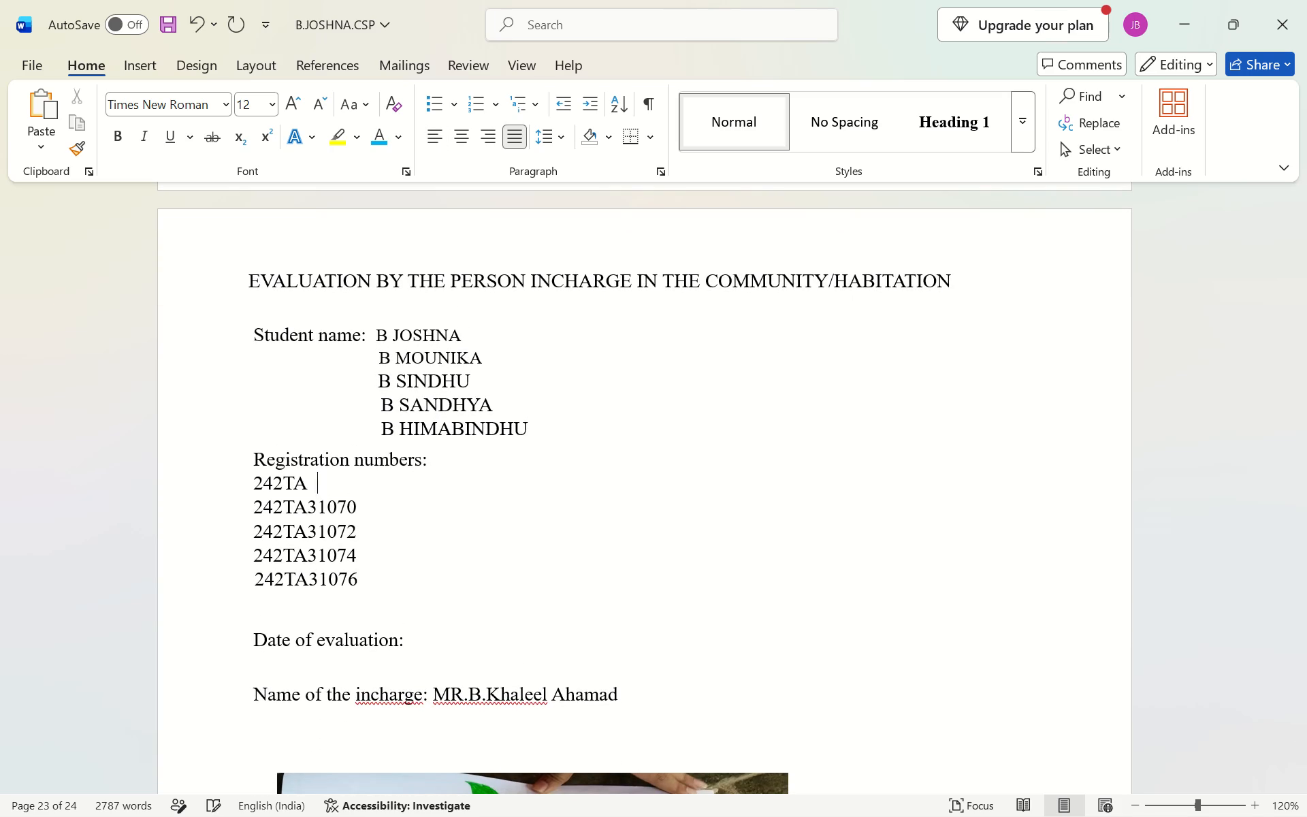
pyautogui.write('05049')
# Replace the last five digits of the second registration number with those of the second team member.
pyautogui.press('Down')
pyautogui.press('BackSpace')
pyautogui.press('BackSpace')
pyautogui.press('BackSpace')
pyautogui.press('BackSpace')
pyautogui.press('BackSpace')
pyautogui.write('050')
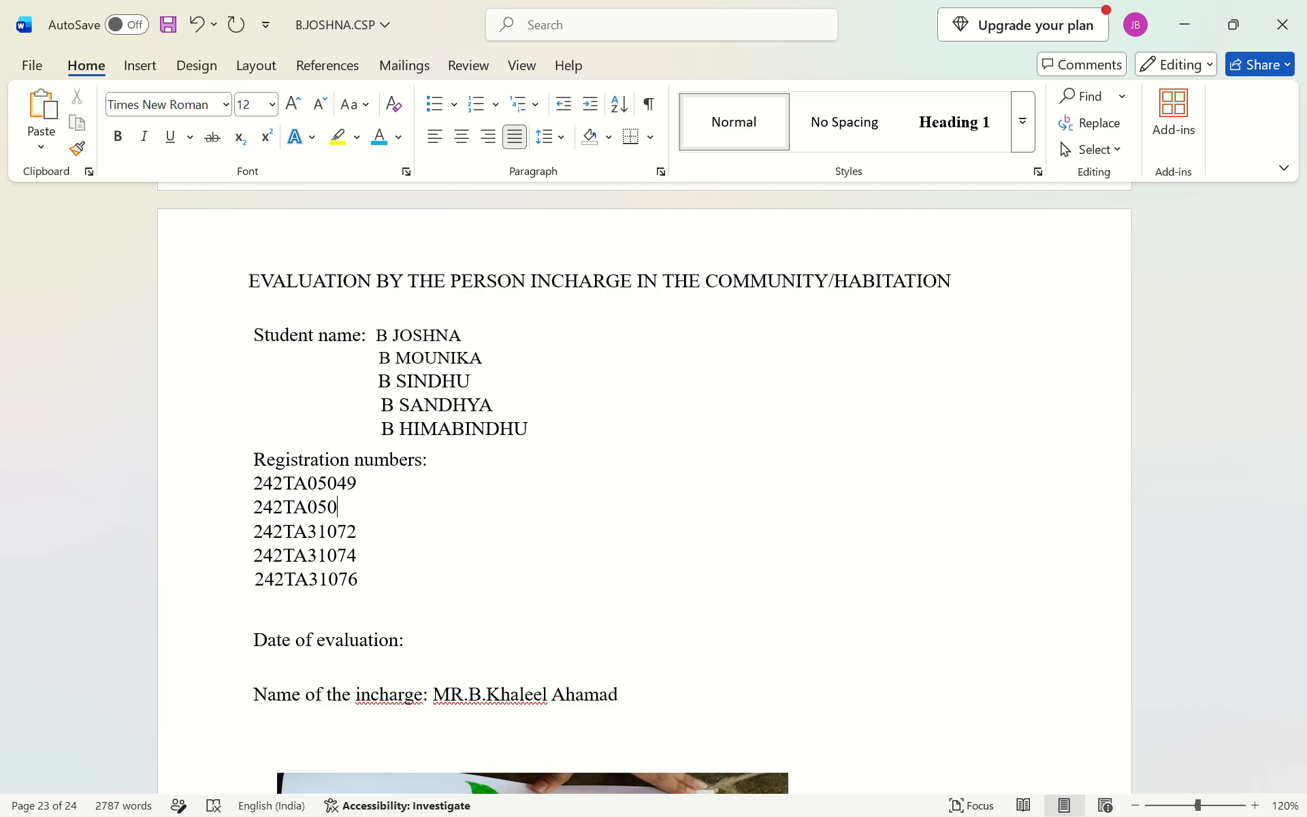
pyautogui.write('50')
# Replace the last five digits of the third registration number with those of the third team member.
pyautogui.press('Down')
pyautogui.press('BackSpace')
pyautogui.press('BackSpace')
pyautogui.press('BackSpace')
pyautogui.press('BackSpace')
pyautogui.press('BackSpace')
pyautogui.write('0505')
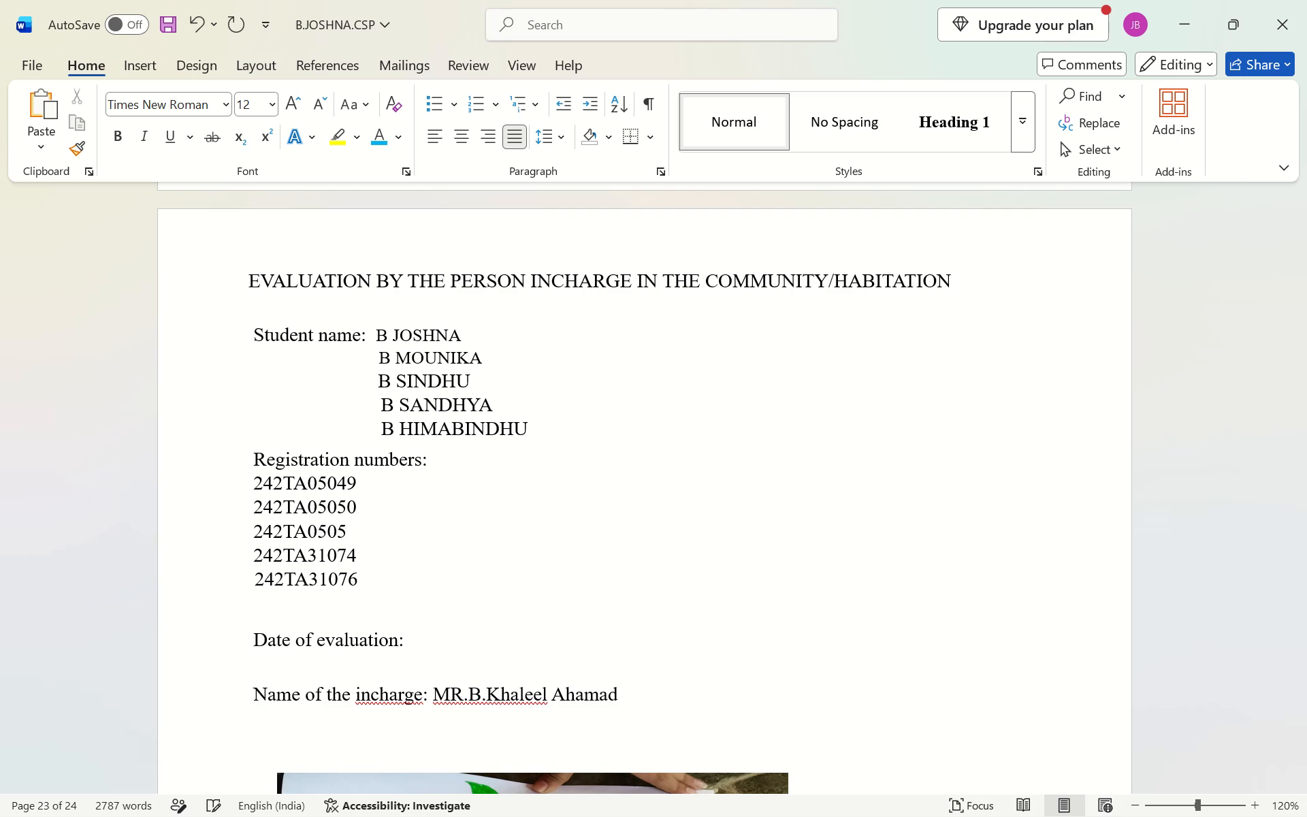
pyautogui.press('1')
# Replace the last five digits of the fourth registration number with those of the fourth team member.
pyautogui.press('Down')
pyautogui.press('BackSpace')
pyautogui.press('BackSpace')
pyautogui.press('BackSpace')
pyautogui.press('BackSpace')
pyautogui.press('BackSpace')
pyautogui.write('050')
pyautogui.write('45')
# Replace the last five digits of the fifth registration number with those of the fifth team member.
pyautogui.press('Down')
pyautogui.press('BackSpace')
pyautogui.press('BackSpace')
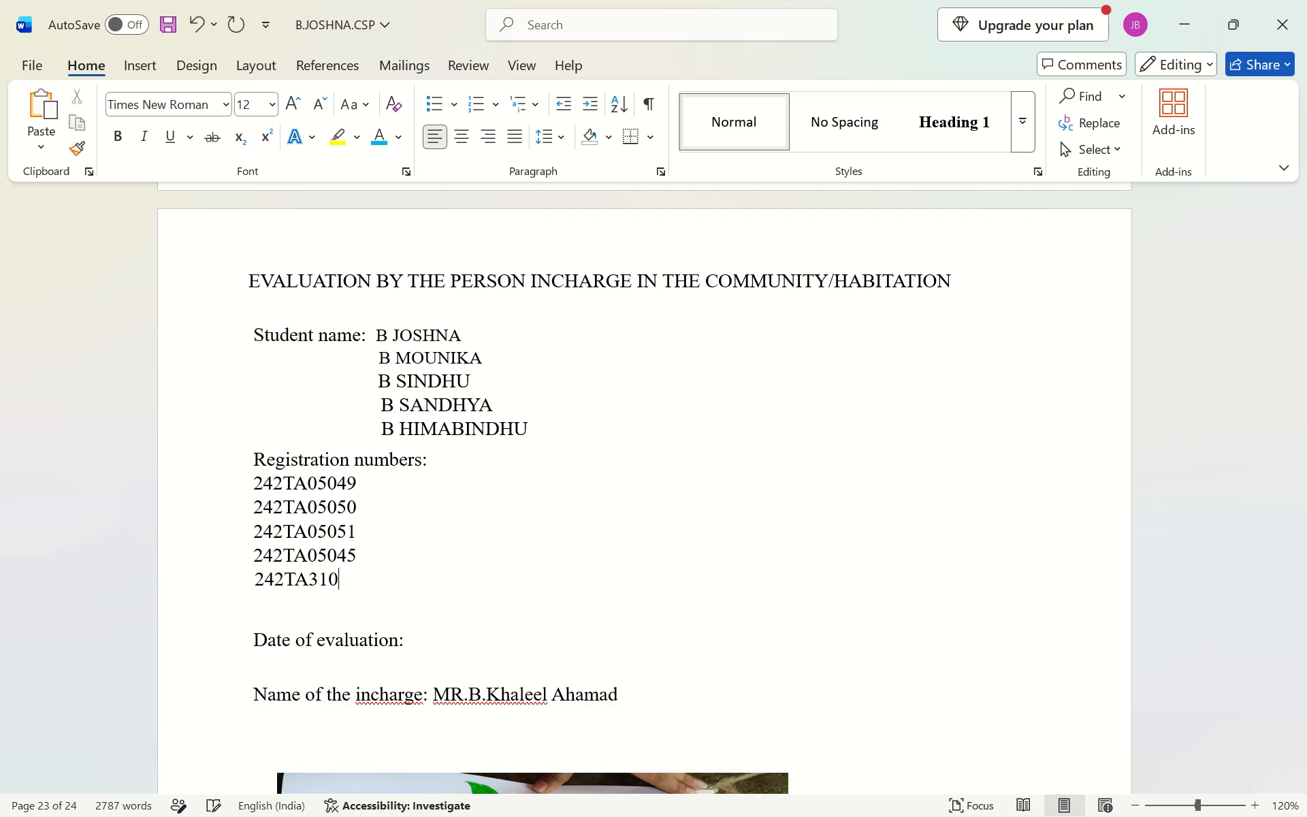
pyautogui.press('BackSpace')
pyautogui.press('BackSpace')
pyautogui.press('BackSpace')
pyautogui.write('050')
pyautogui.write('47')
# Review the pages backwards from the evaluation page through the survey questions to the signature column of the women's-topics activity log.
pyautogui.hscroll(1, 355, 480)
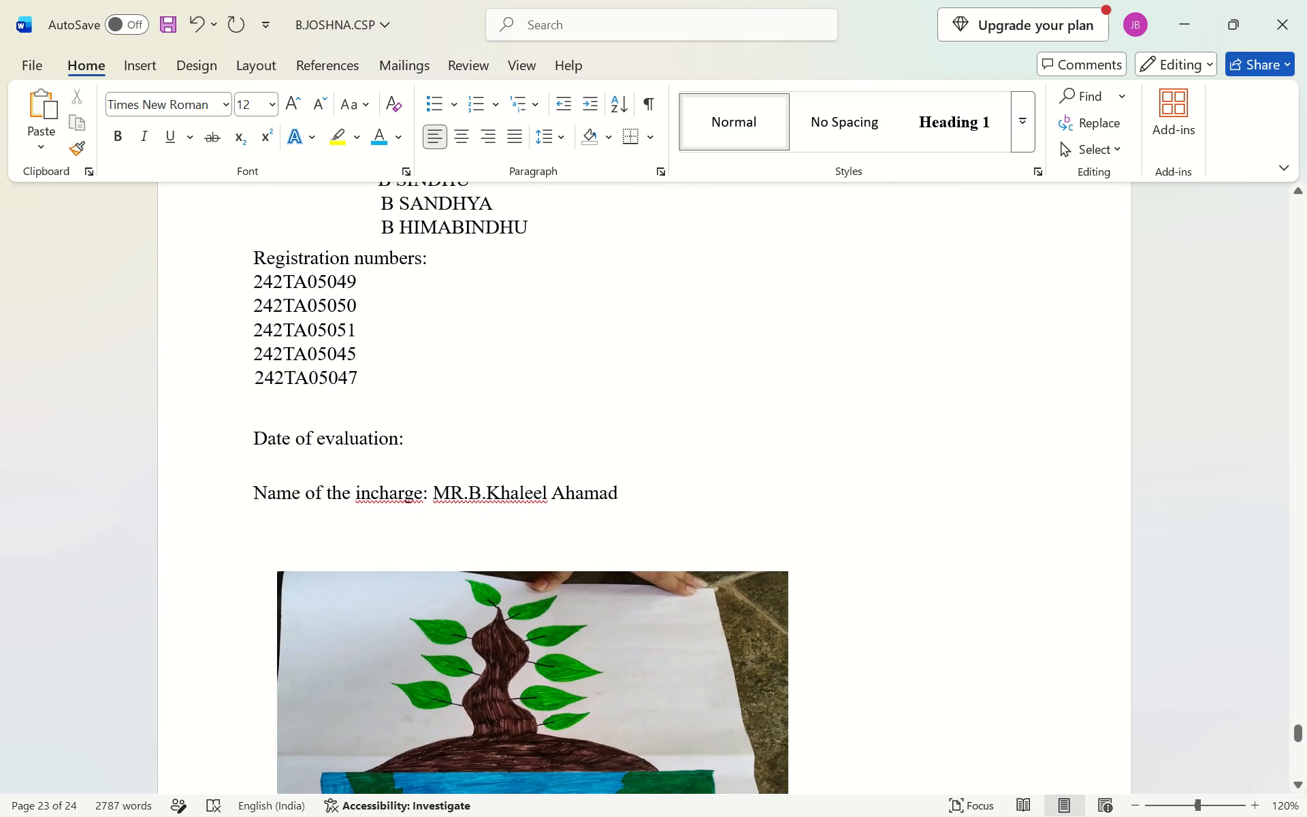
pyautogui.hscroll(1, 355, 480)
pyautogui.scroll(1, 355, 480)
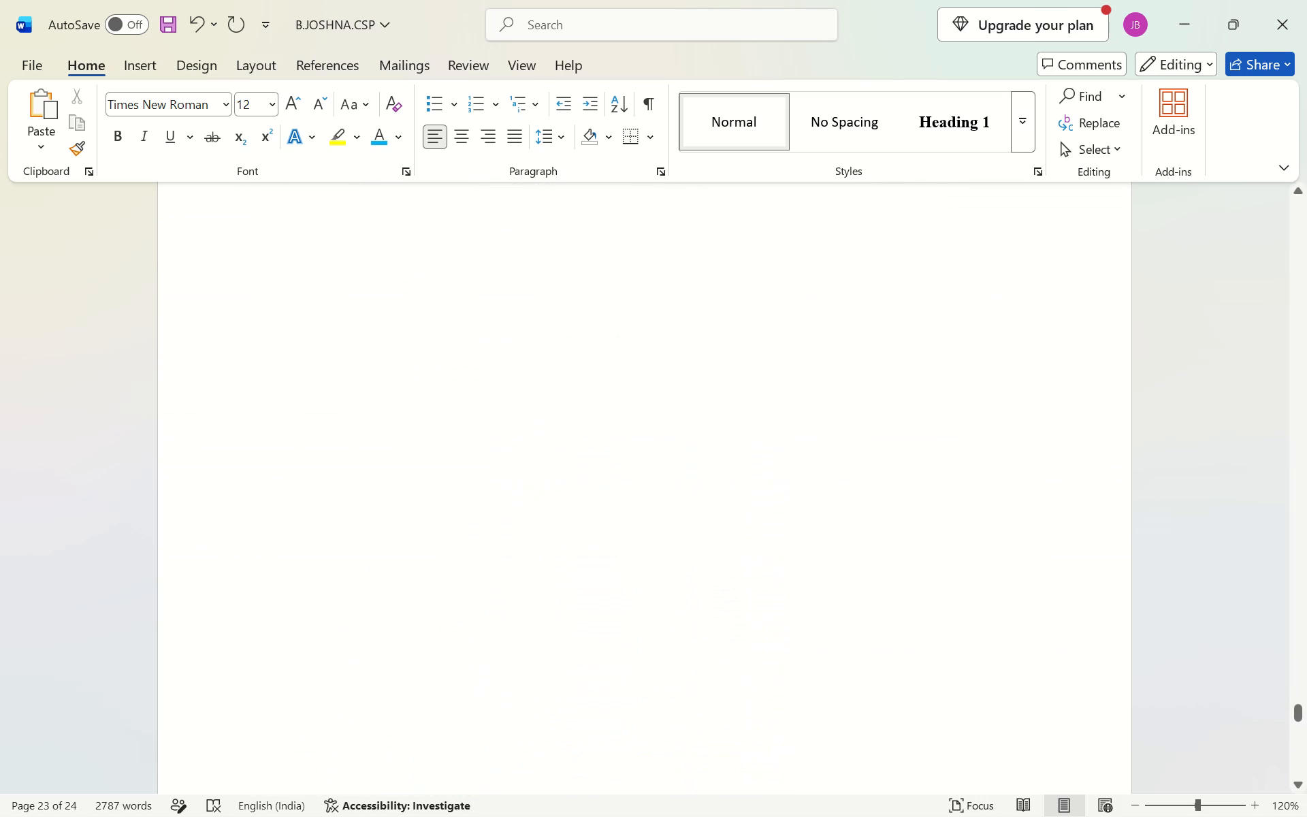
pyautogui.scroll(5, 355, 480)
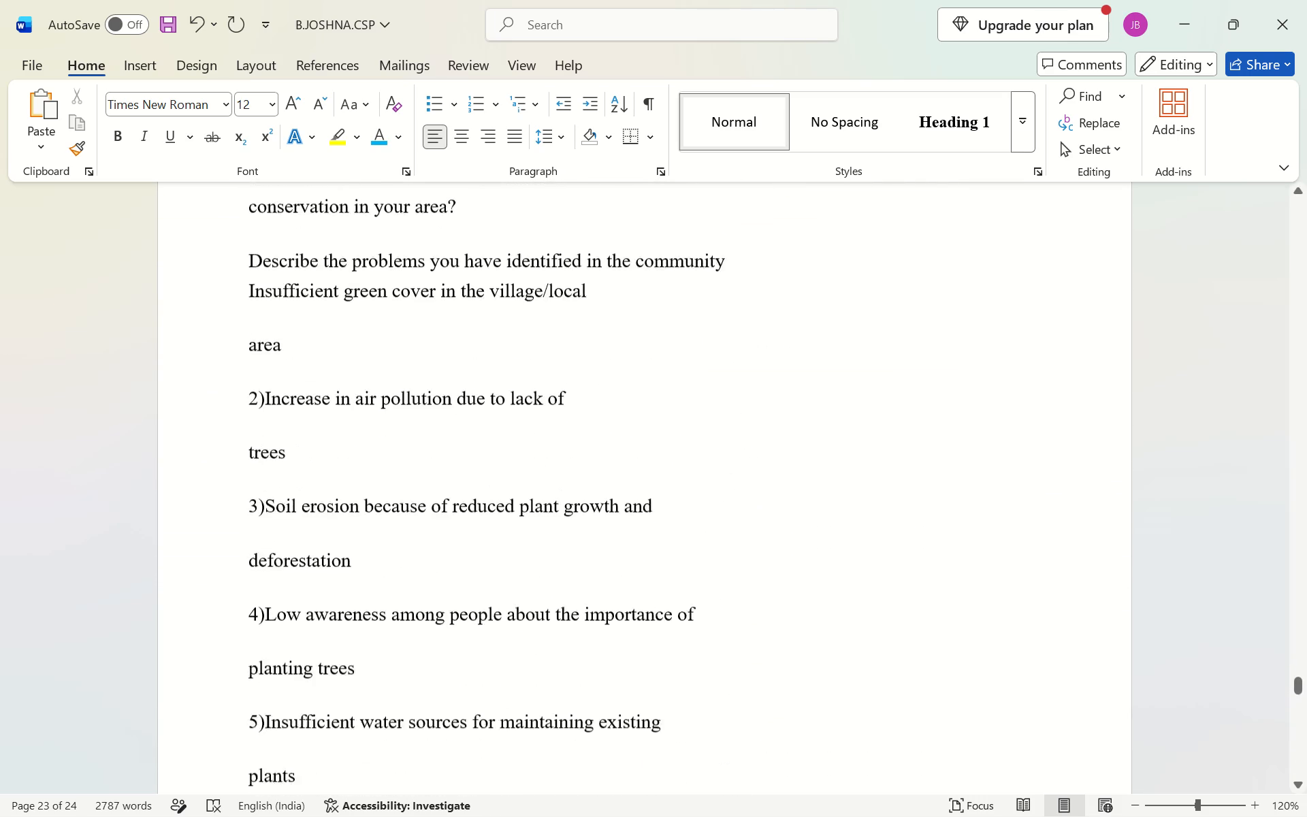
pyautogui.scroll(6, 355, 480)
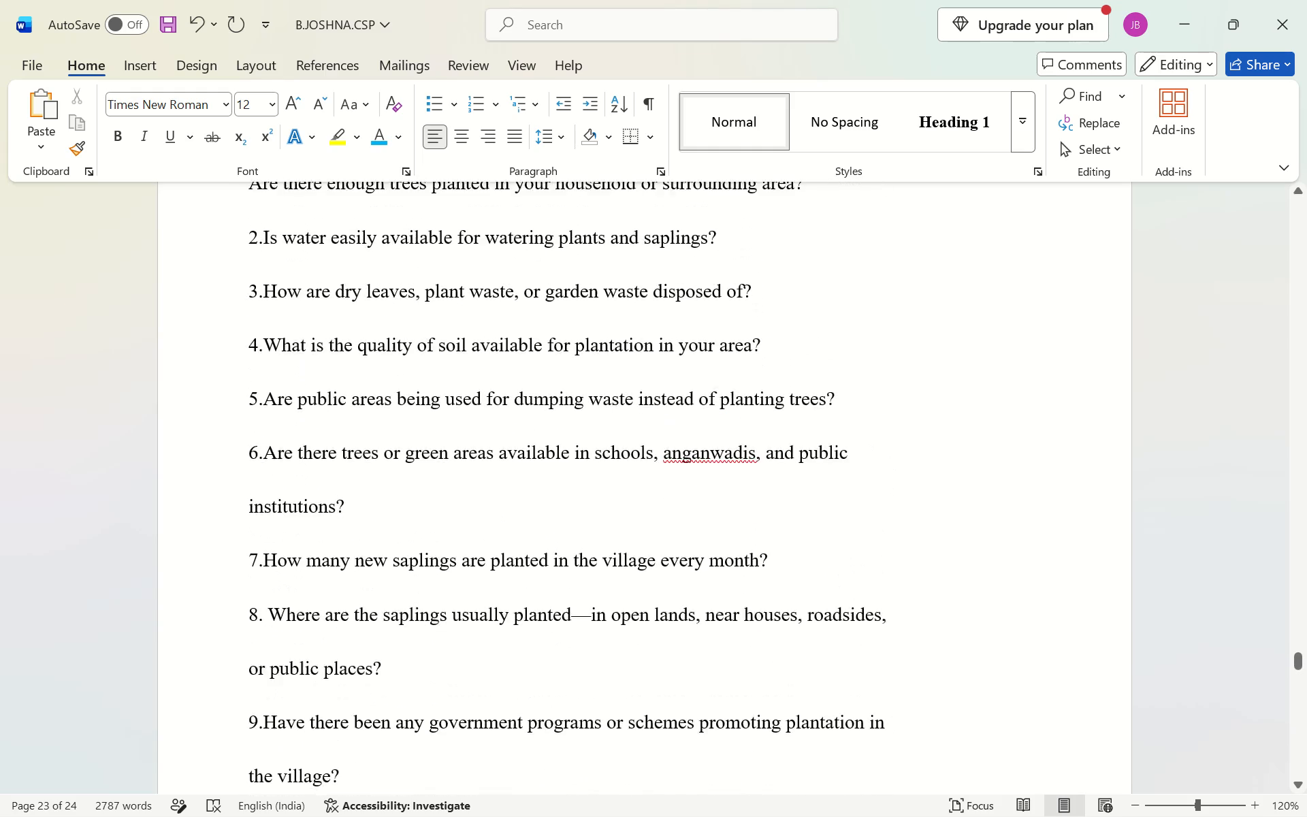
pyautogui.scroll(5, 355, 480)
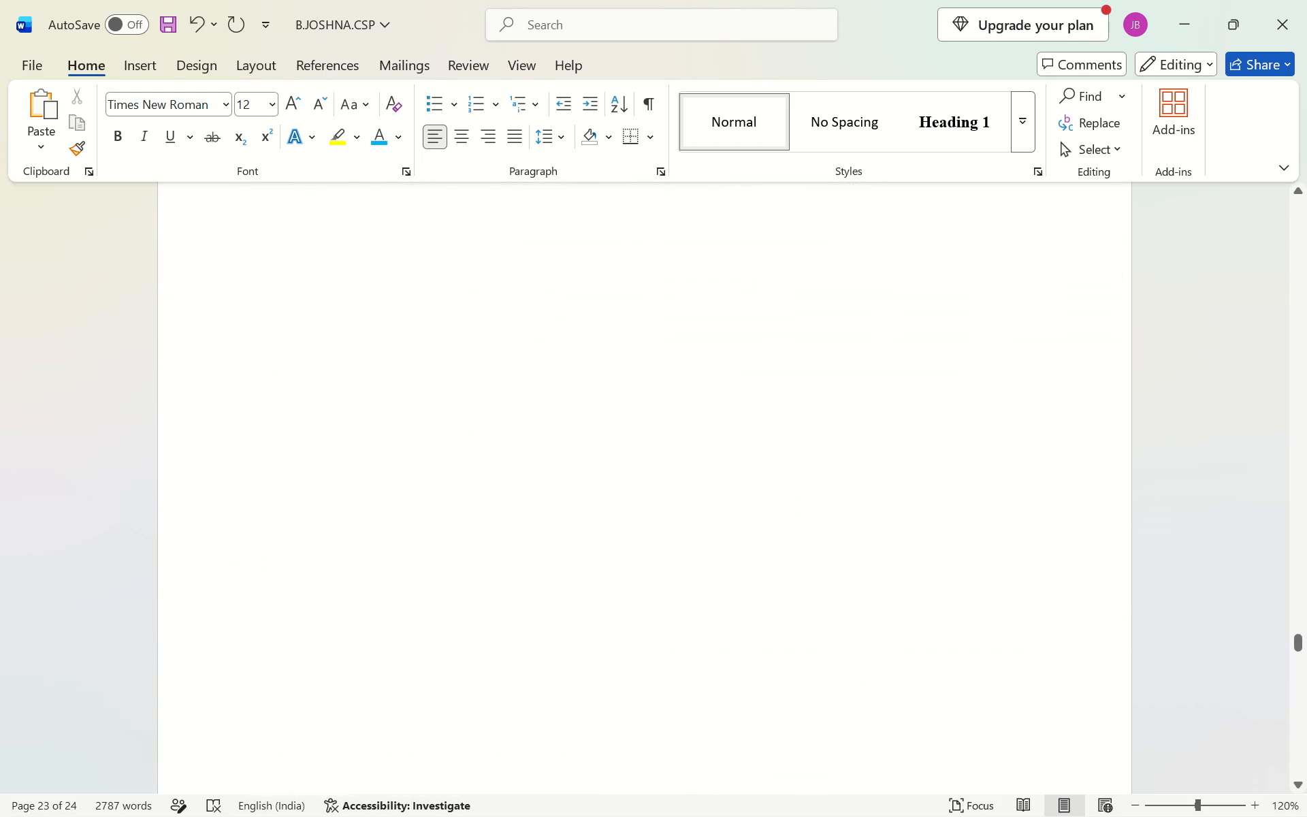
pyautogui.scroll(5, 355, 480)
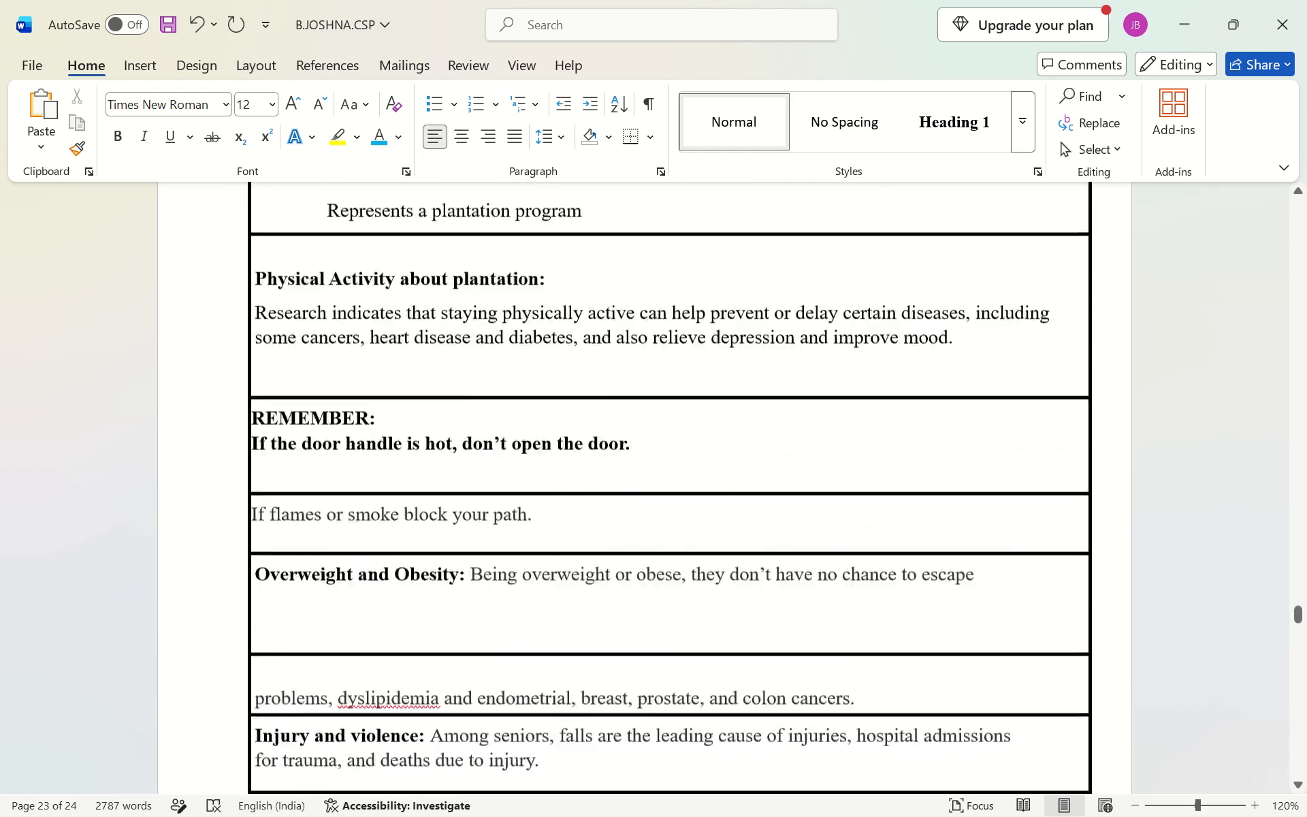
pyautogui.scroll(4, 355, 480)
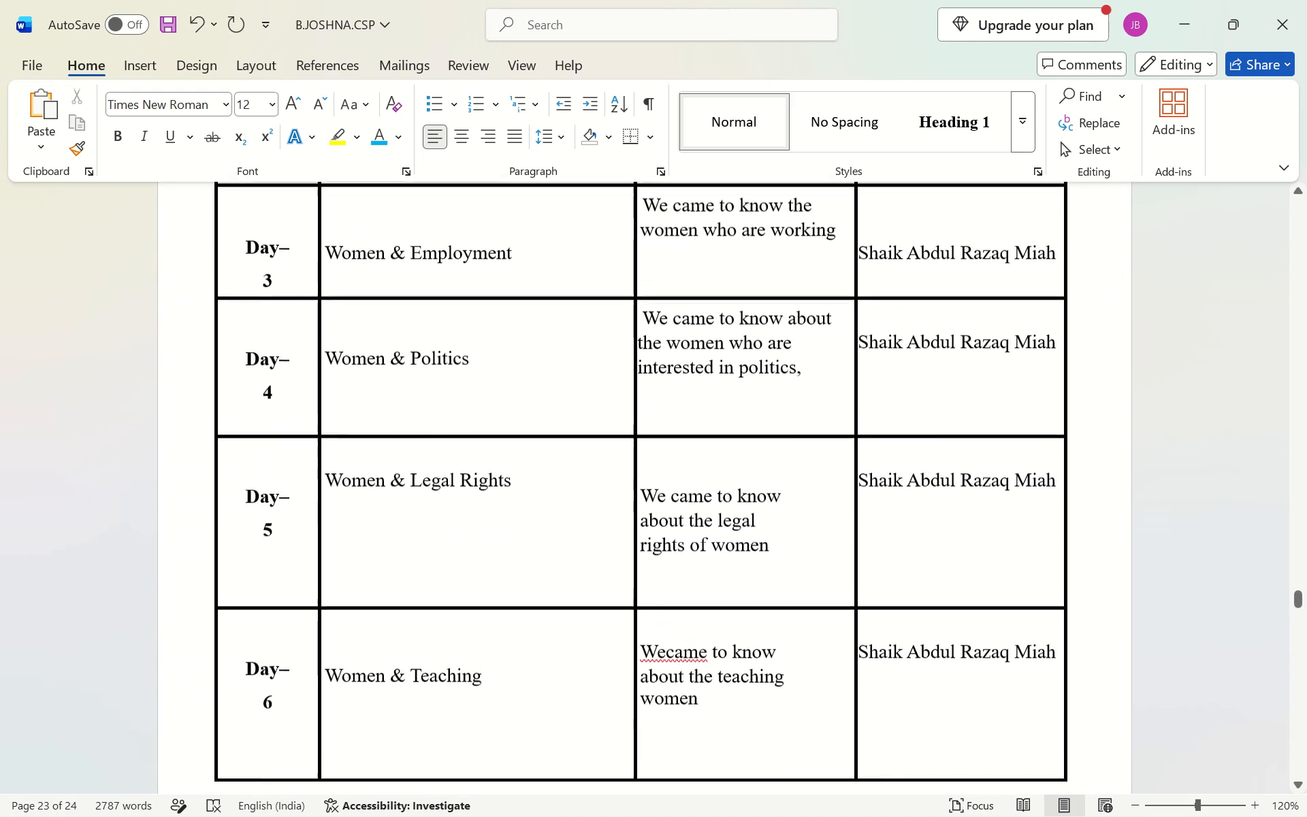
pyautogui.scroll(1, 355, 480)
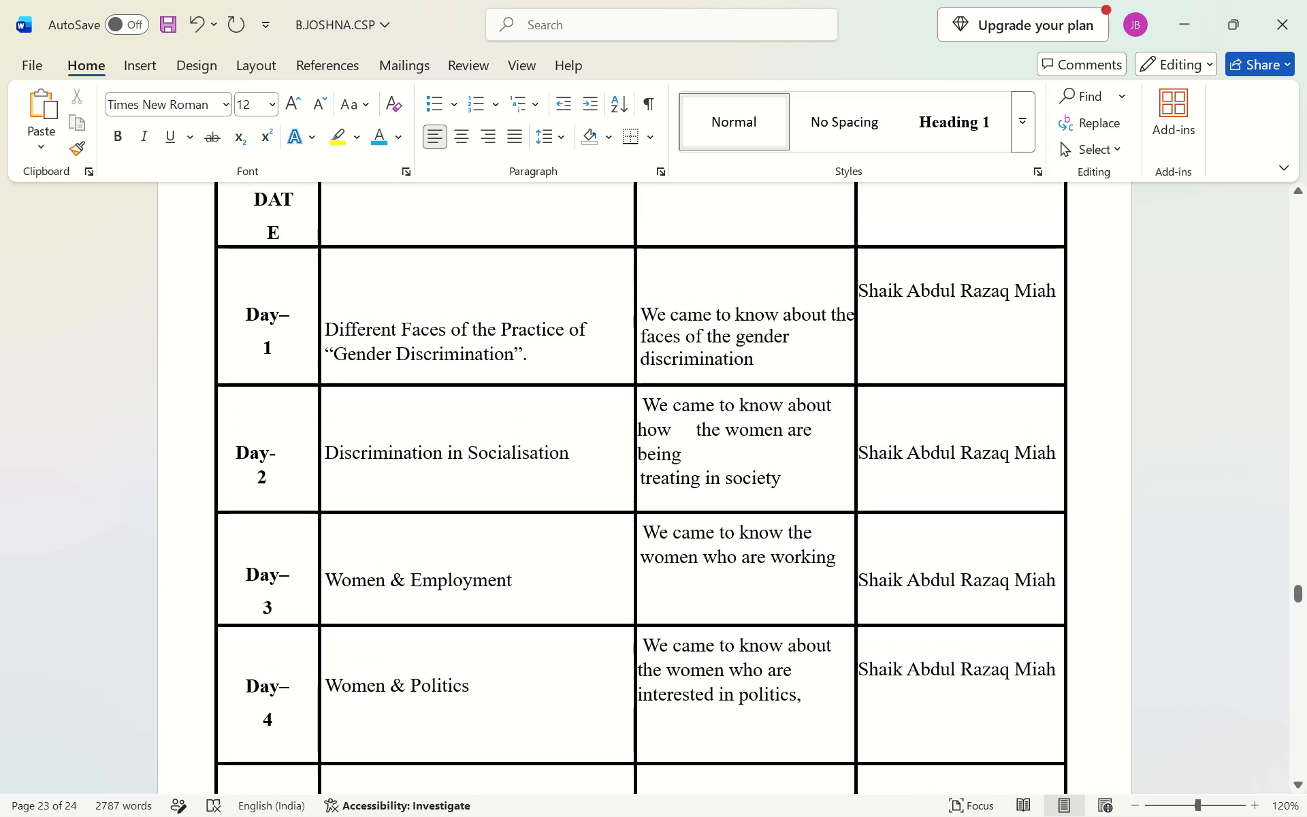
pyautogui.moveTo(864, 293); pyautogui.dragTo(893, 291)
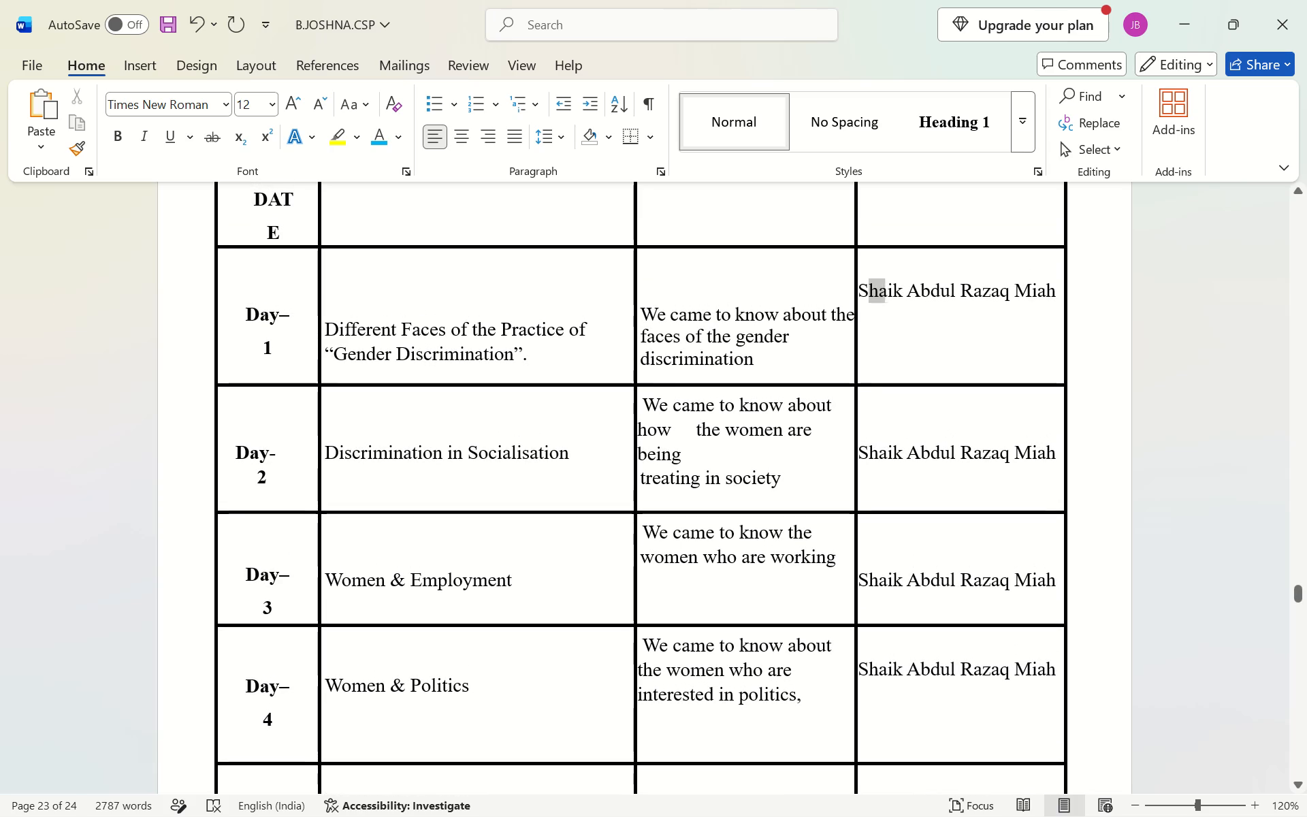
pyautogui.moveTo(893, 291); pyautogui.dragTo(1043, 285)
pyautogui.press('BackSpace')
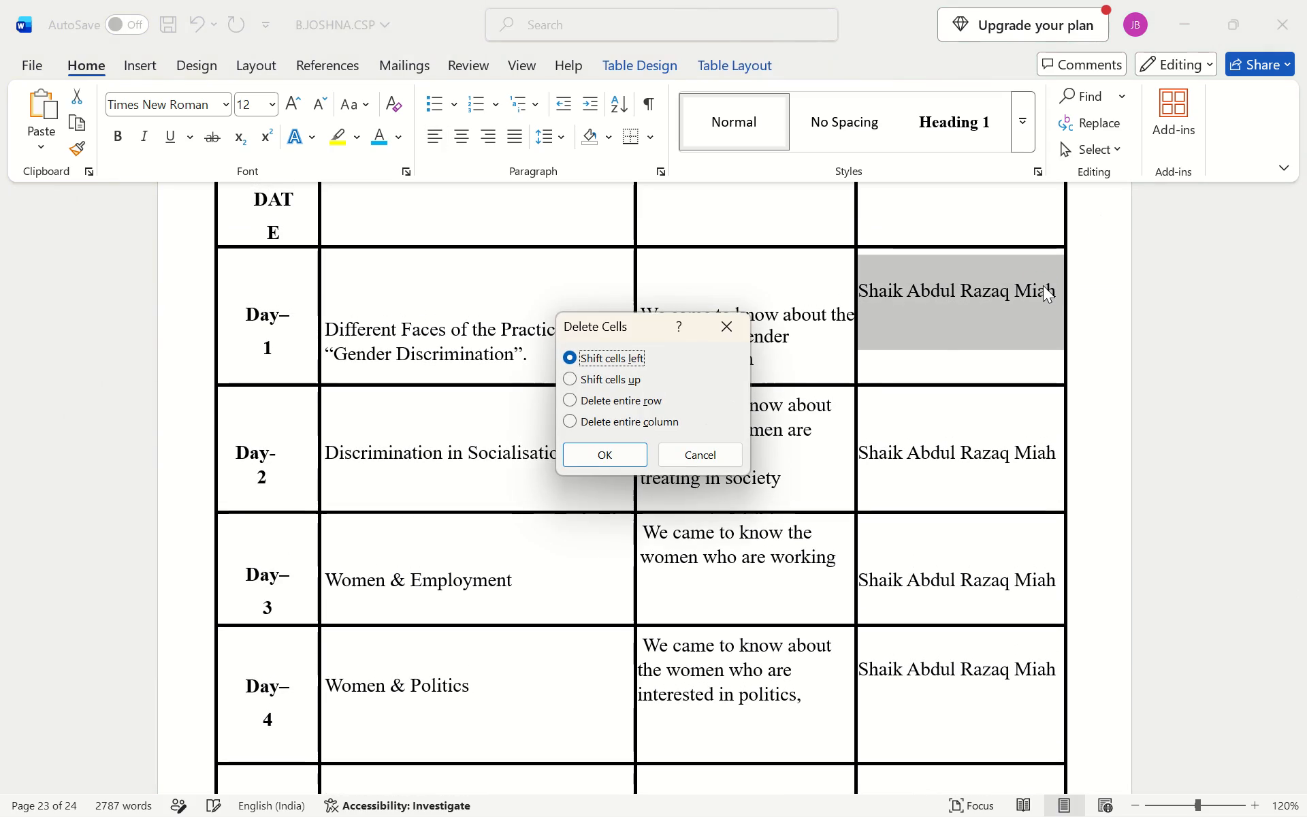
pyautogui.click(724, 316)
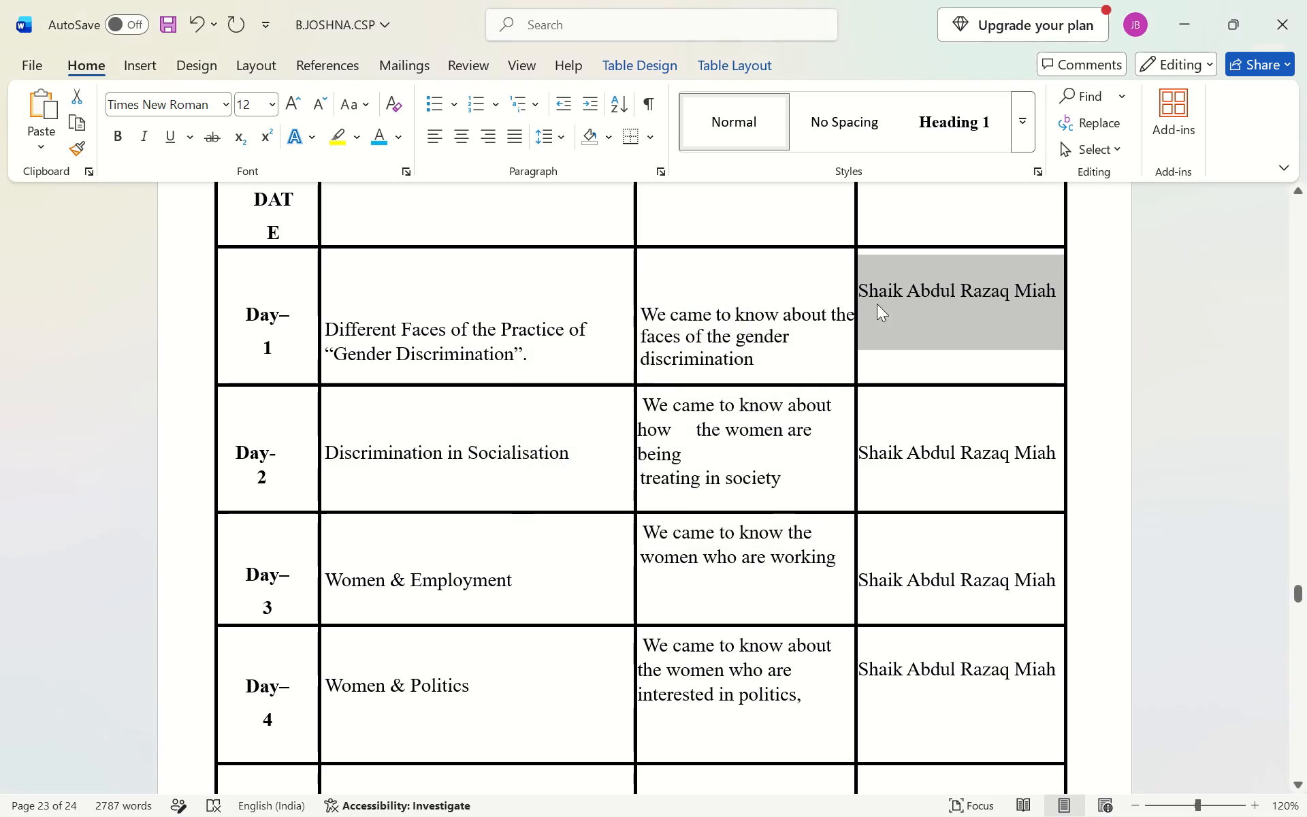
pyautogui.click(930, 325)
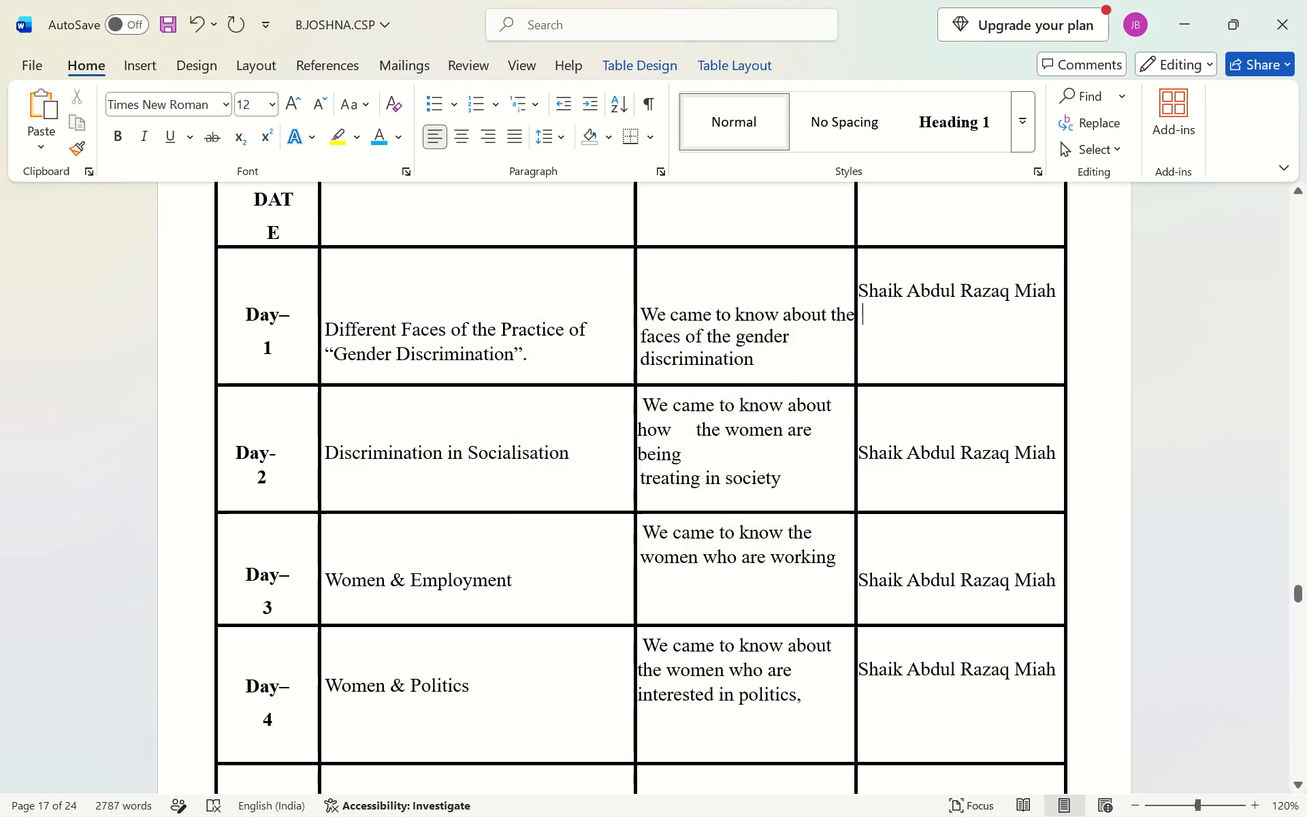
# Delete the guide's name from the Day-1 signature cell of the typed fourth-week activity log.
pyautogui.click(1059, 288)
pyautogui.press('BackSpace')
pyautogui.press('BackSpace')
pyautogui.press('BackSpace')
pyautogui.press('BackSpace')
pyautogui.press('BackSpace')
pyautogui.press('BackSpace')
pyautogui.press('BackSpace')
pyautogui.press('BackSpace')
pyautogui.press('BackSpace')
pyautogui.press('BackSpace')
pyautogui.press('BackSpace')
pyautogui.press('BackSpace')
pyautogui.press('BackSpace')
pyautogui.press('BackSpace')
pyautogui.press('BackSpace')
pyautogui.press('BackSpace')
pyautogui.press('BackSpace')
pyautogui.press('BackSpace')
pyautogui.press('BackSpace')
pyautogui.press('BackSpace')
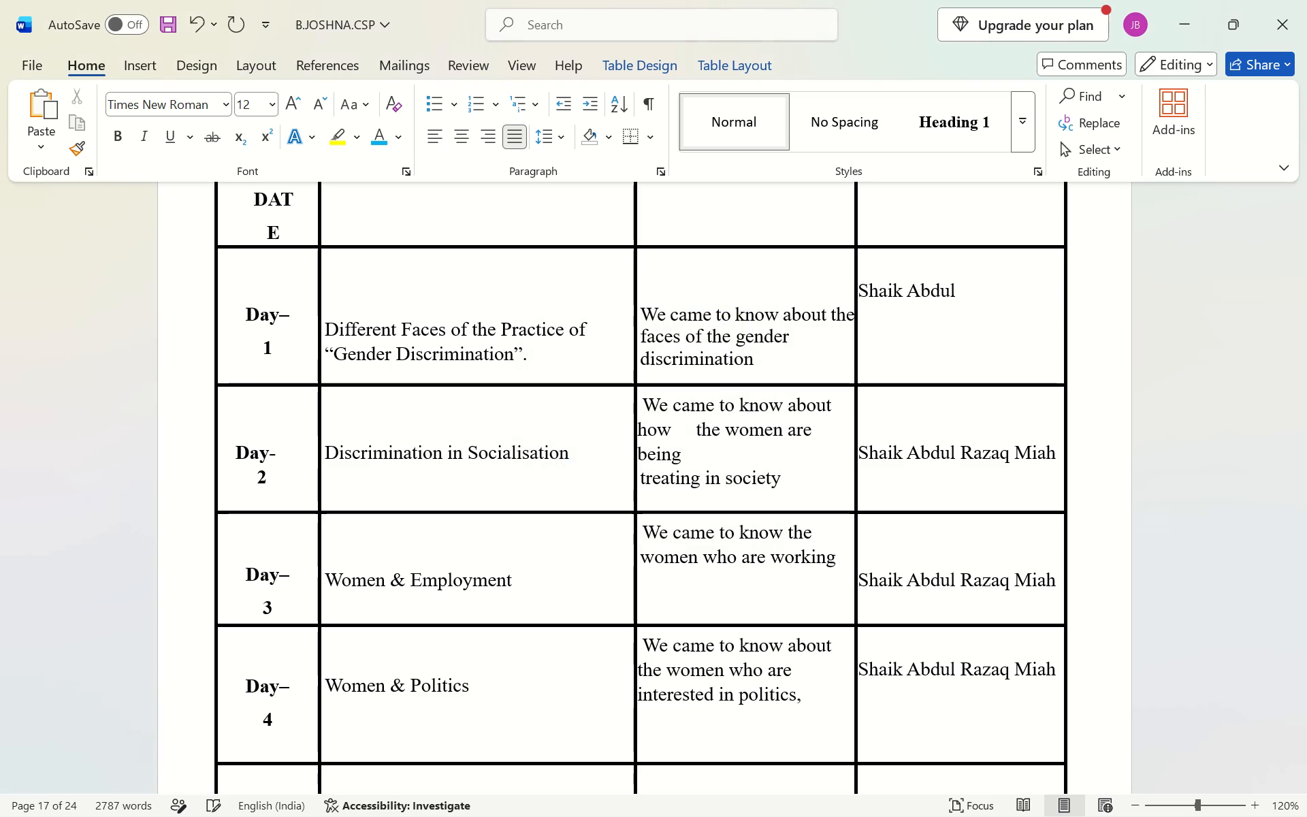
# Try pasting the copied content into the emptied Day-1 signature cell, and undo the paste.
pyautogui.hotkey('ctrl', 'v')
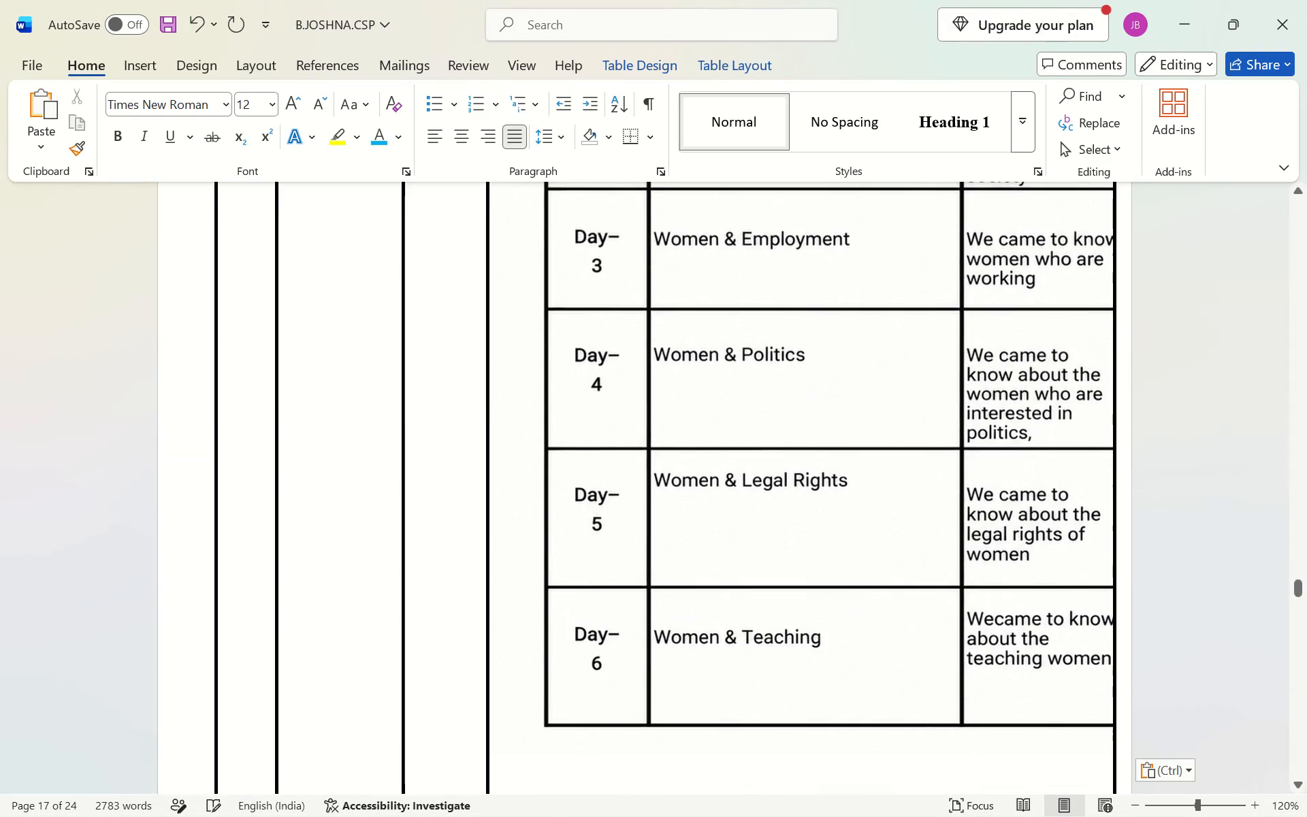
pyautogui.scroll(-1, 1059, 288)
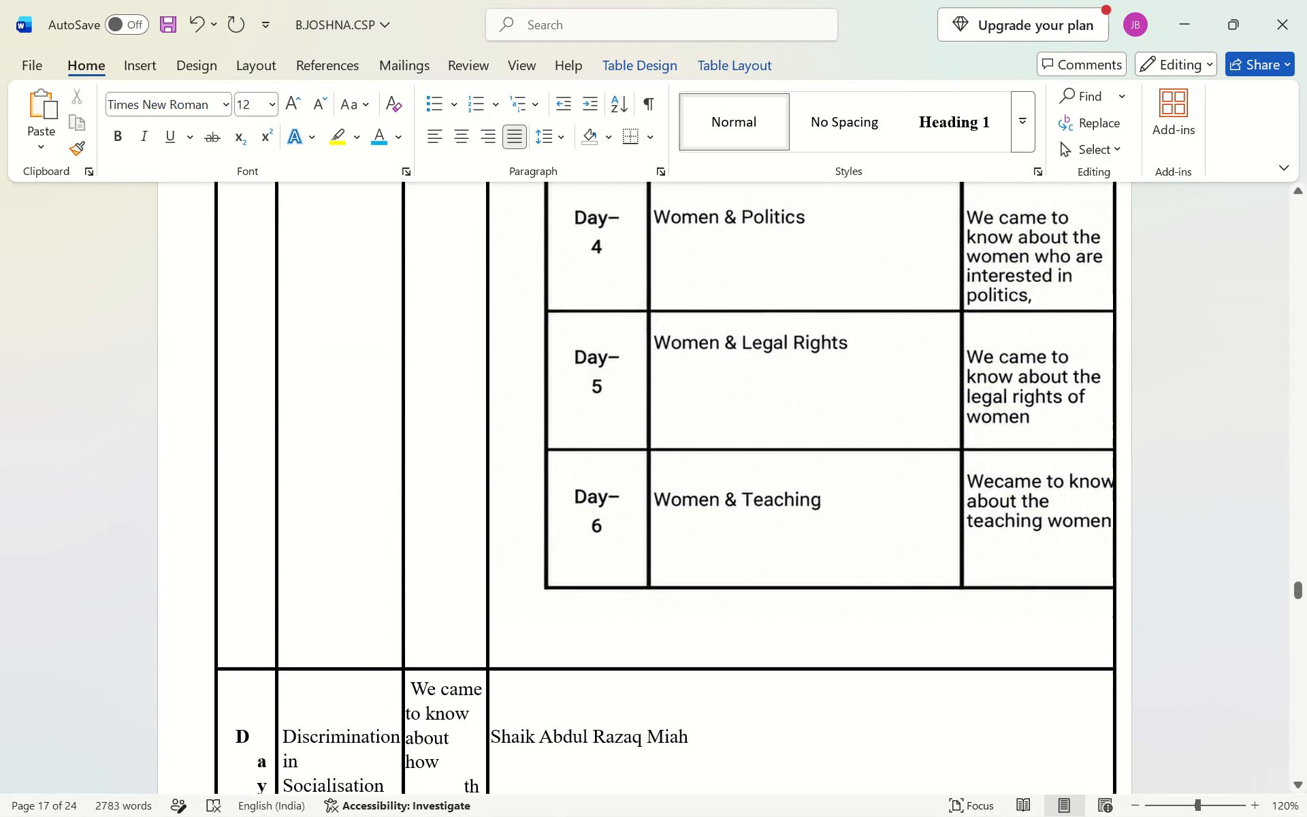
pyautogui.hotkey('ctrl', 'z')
# Review the pages from the fifth-week weekly report back through the fourth-week logs and plantation pages to the group photos.
pyautogui.scroll(-1, 1059, 288)
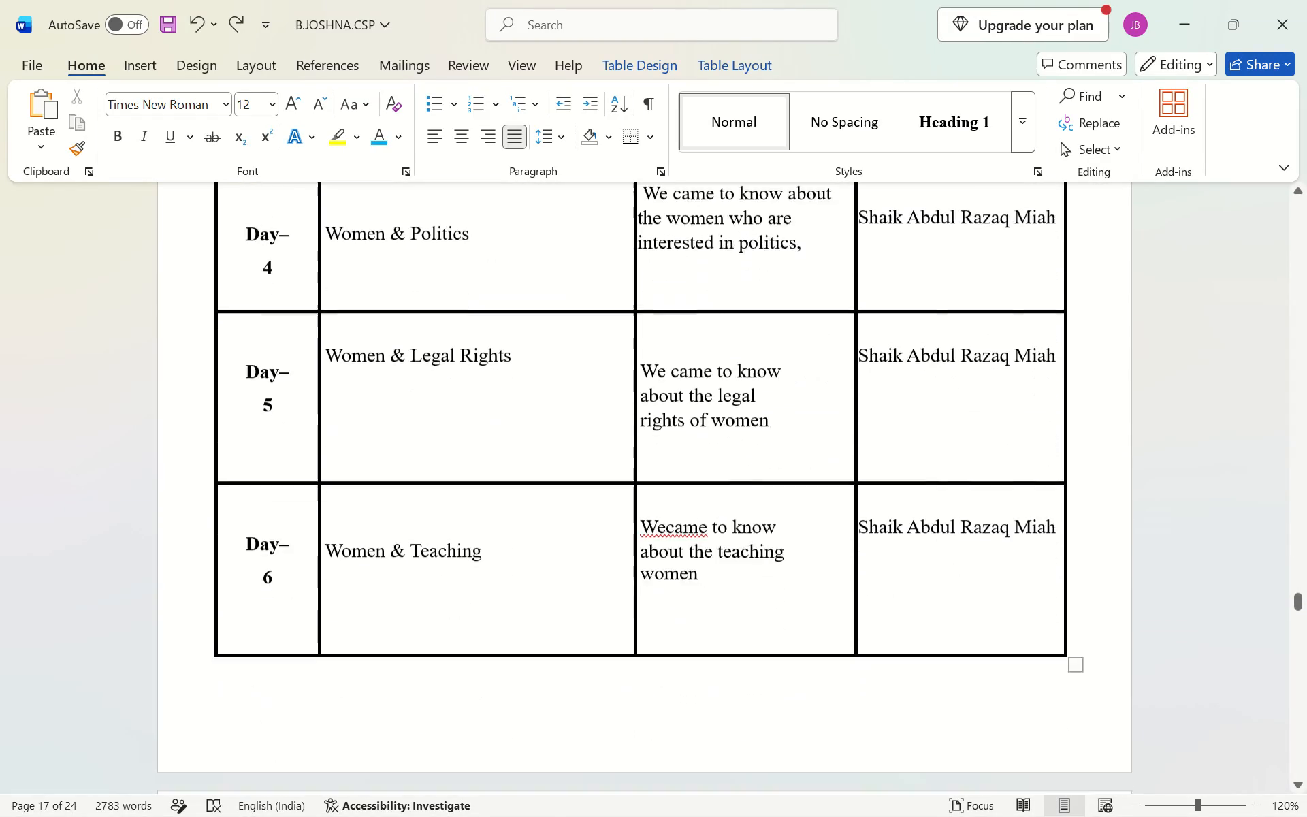
pyautogui.scroll(-1, 1059, 288)
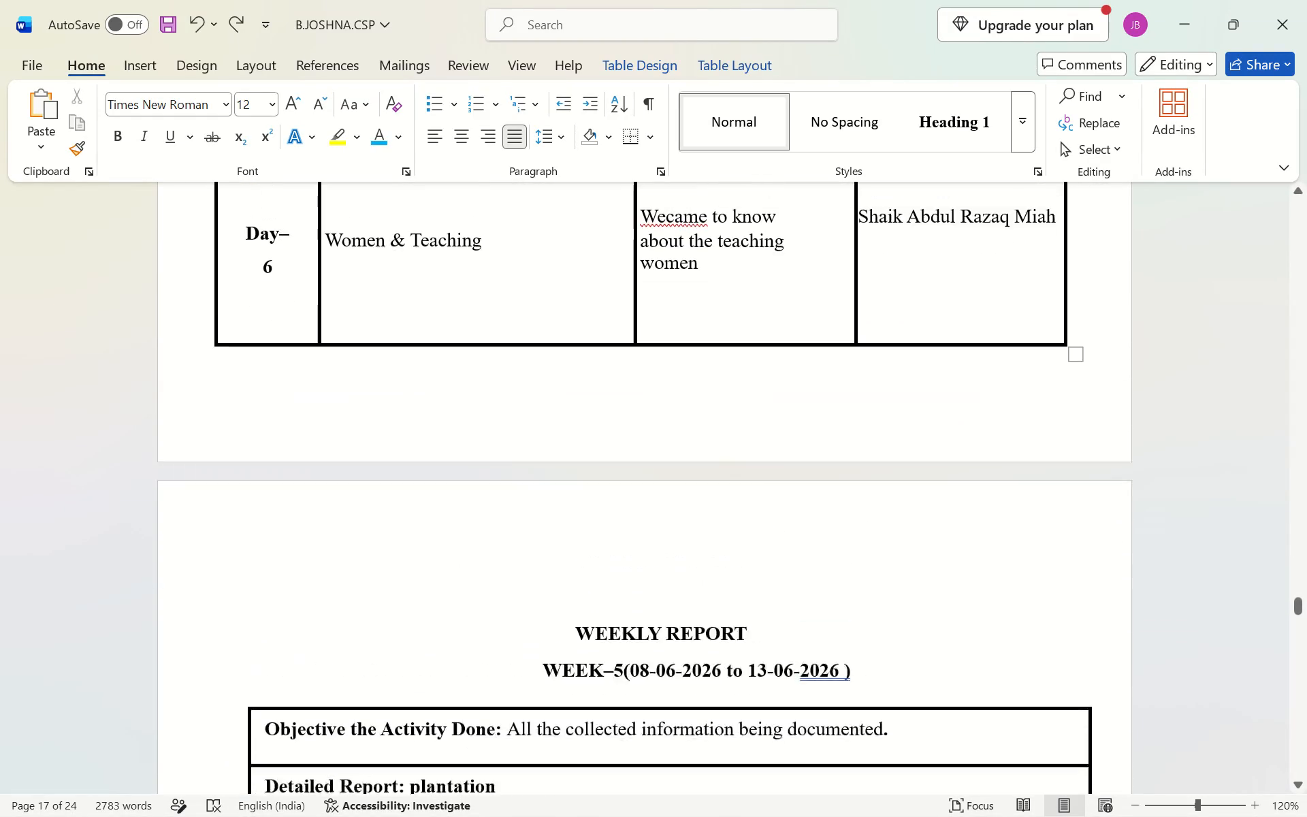
pyautogui.scroll(-1, 1059, 288)
pyautogui.scroll(3, 1059, 288)
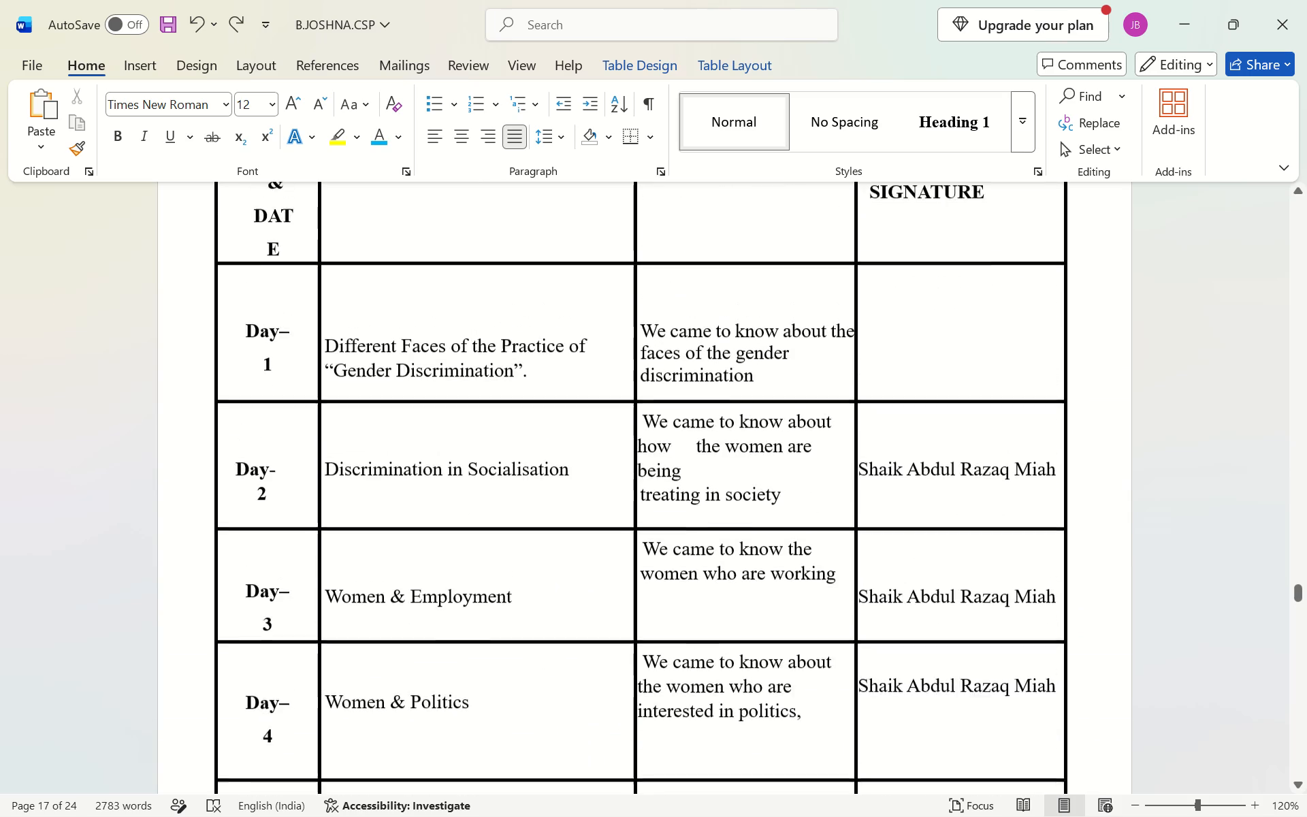
pyautogui.scroll(1, 1059, 288)
pyautogui.scroll(2, 959, 338)
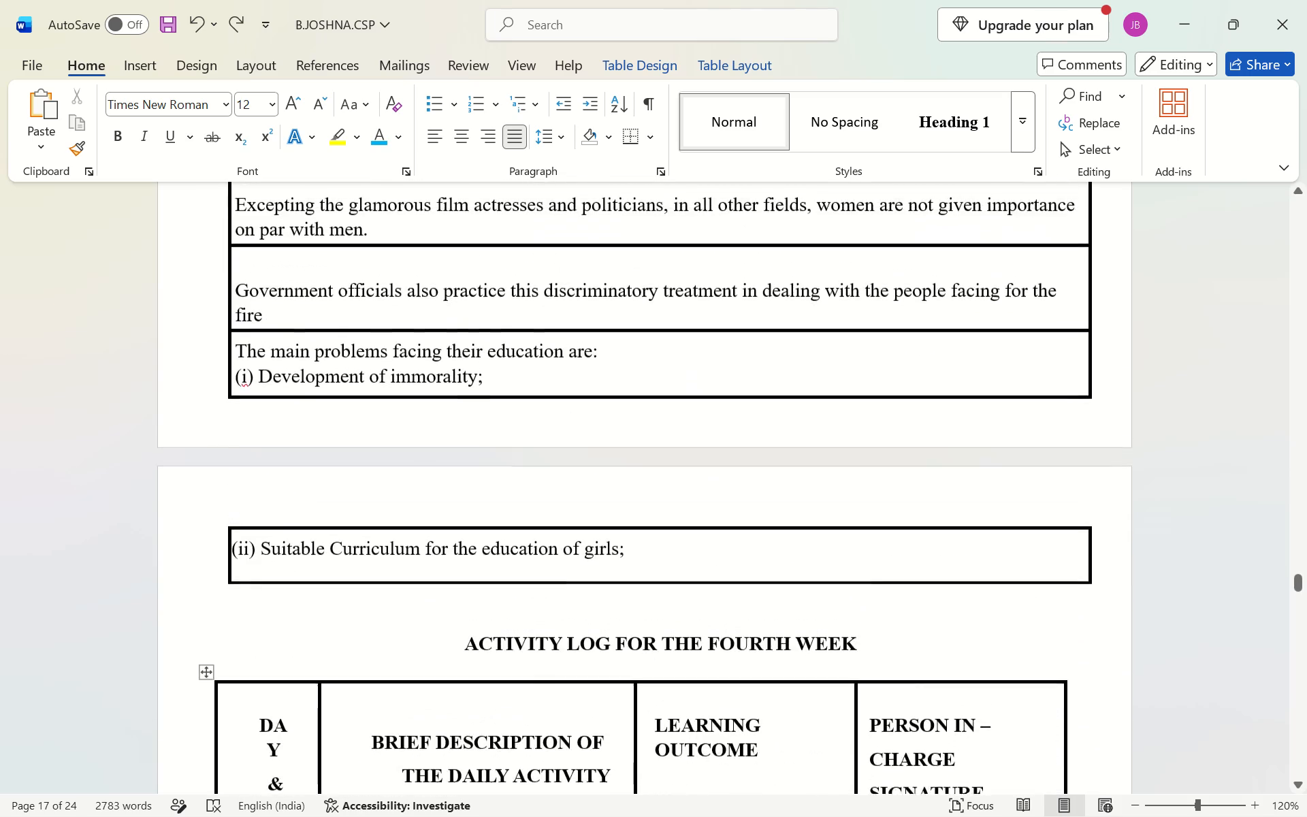
pyautogui.scroll(6, 959, 338)
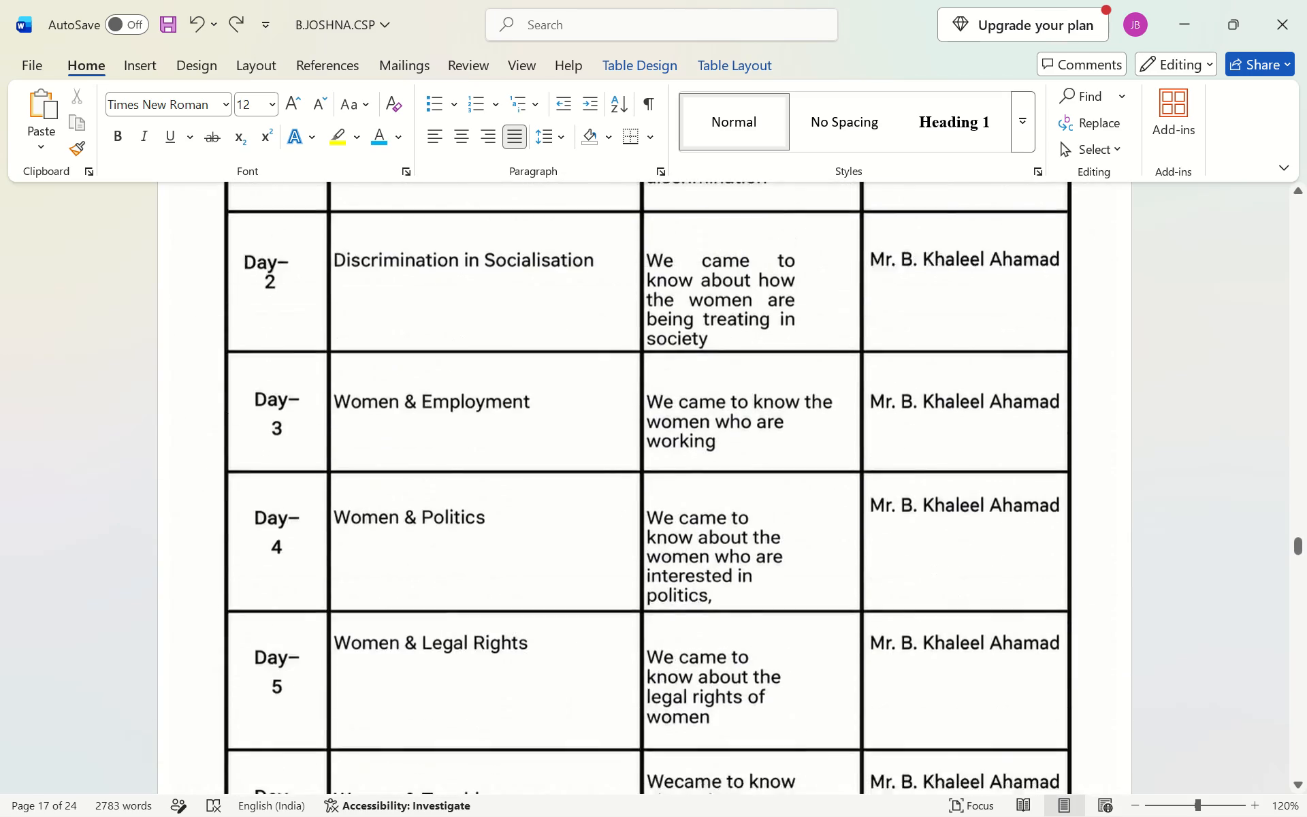
pyautogui.scroll(2, 959, 338)
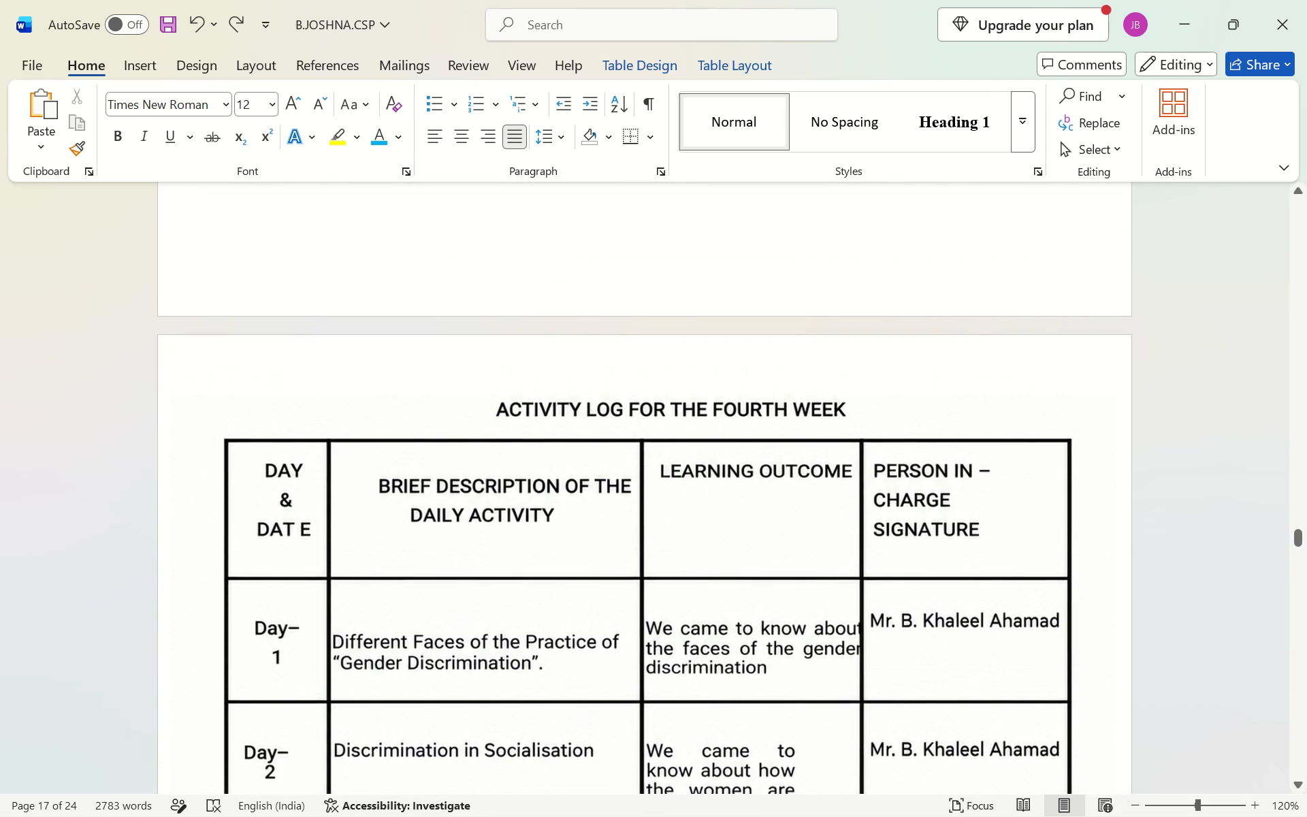
pyautogui.scroll(1, 959, 338)
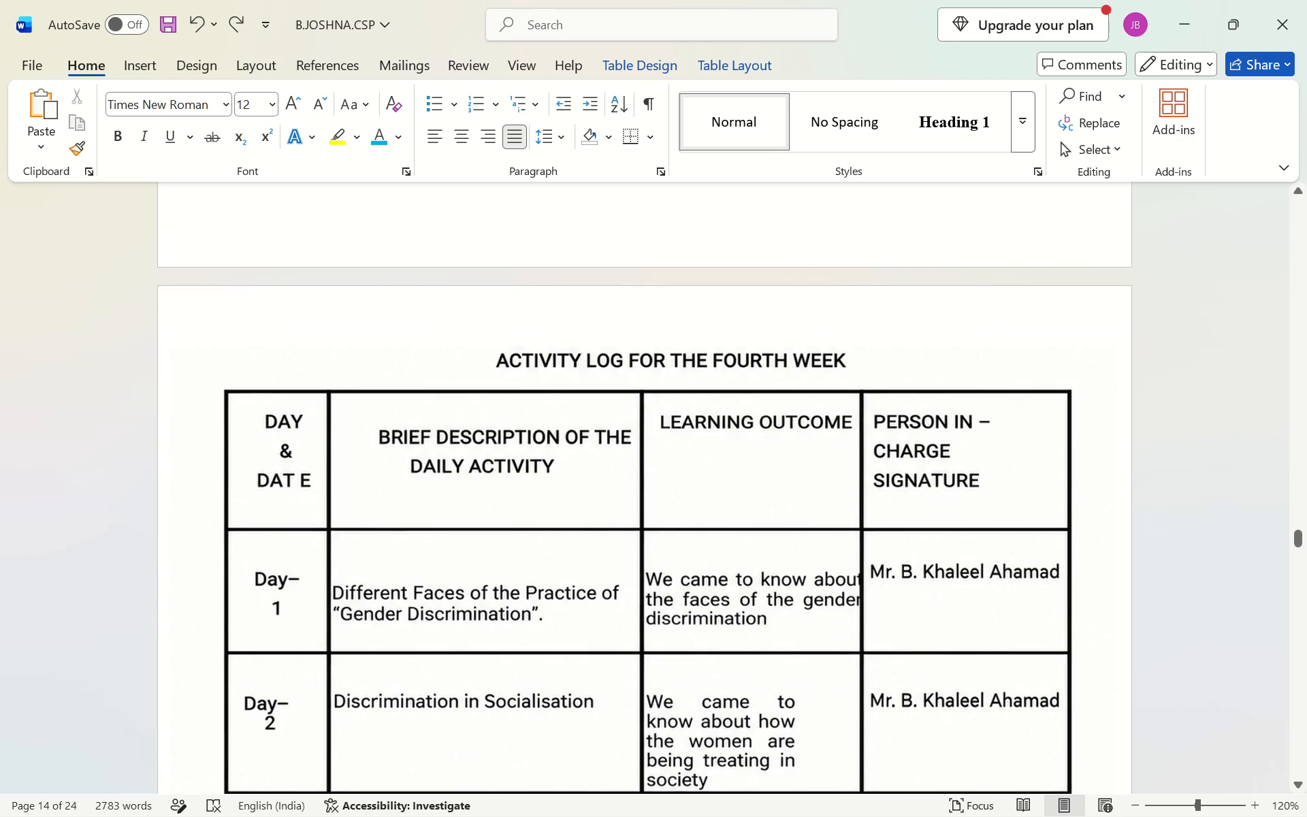
pyautogui.scroll(4, 959, 338)
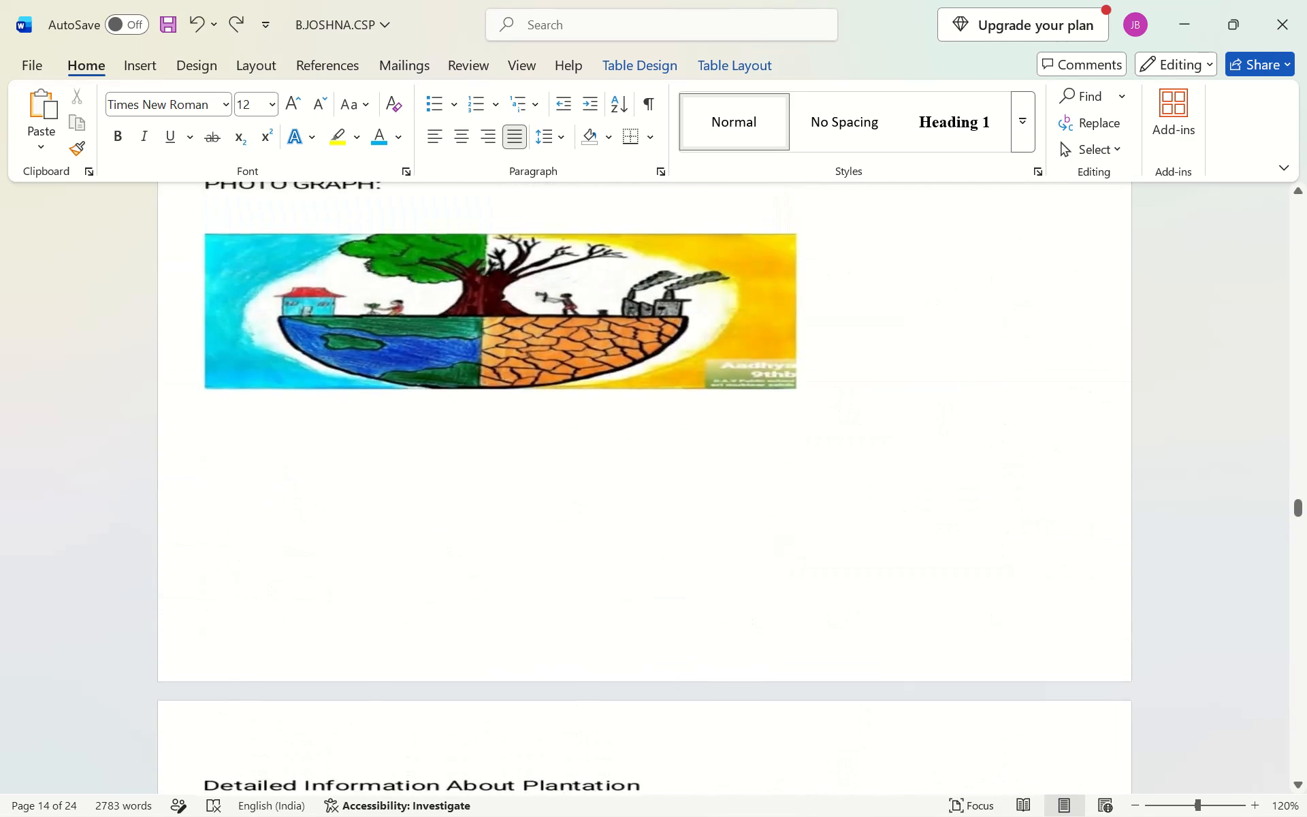
pyautogui.scroll(6, 959, 338)
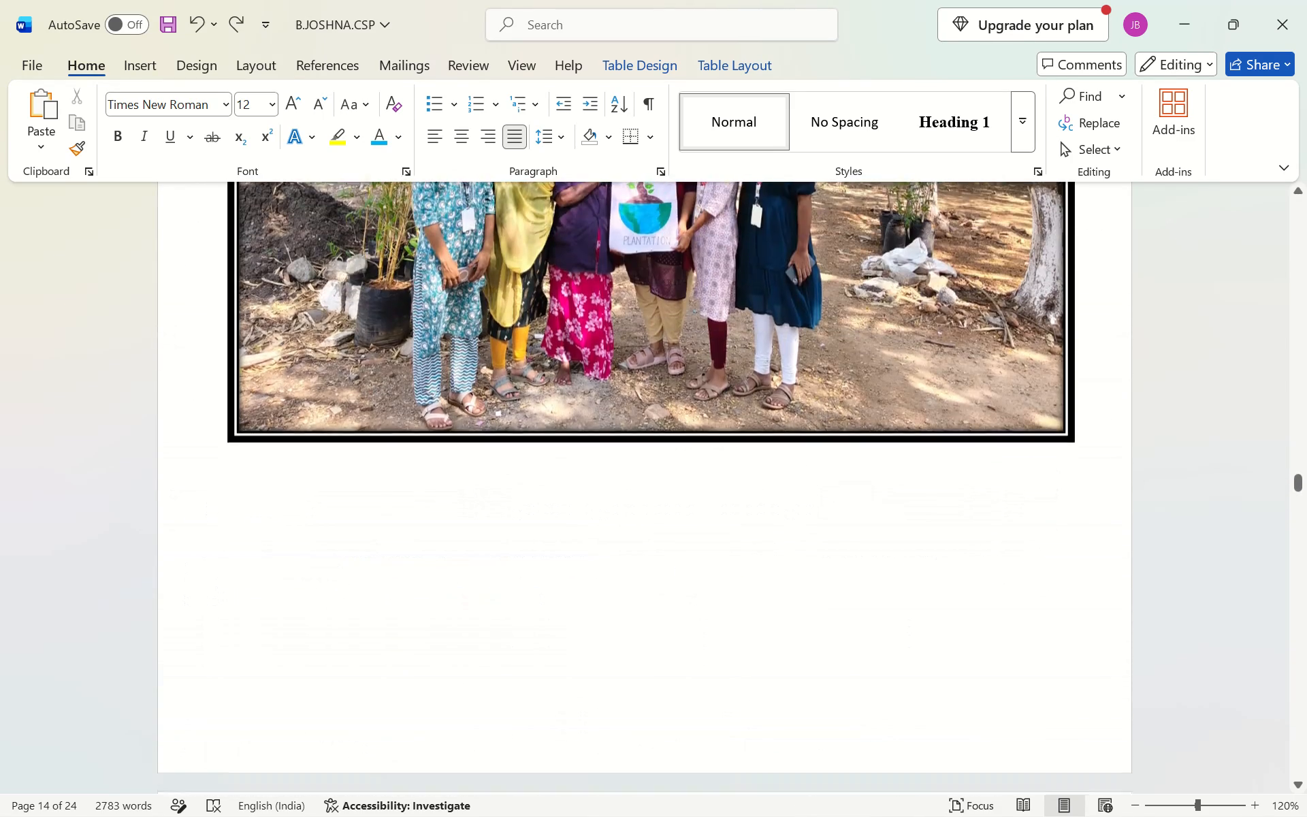
pyautogui.scroll(5, 959, 338)
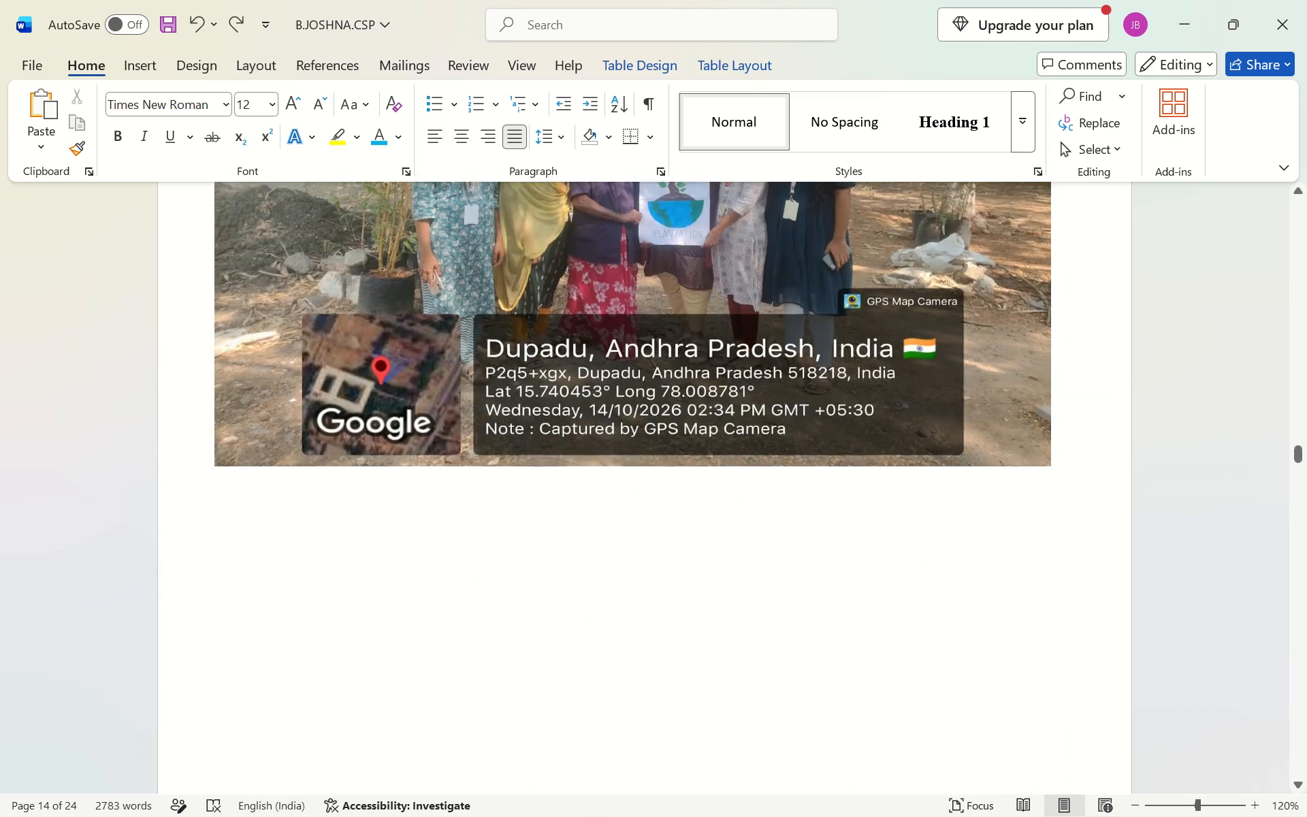
# Compare the signature column of the fourth-week activity log picture with that of the typed fourth-week log table.
pyautogui.scroll(-5, 959, 338)
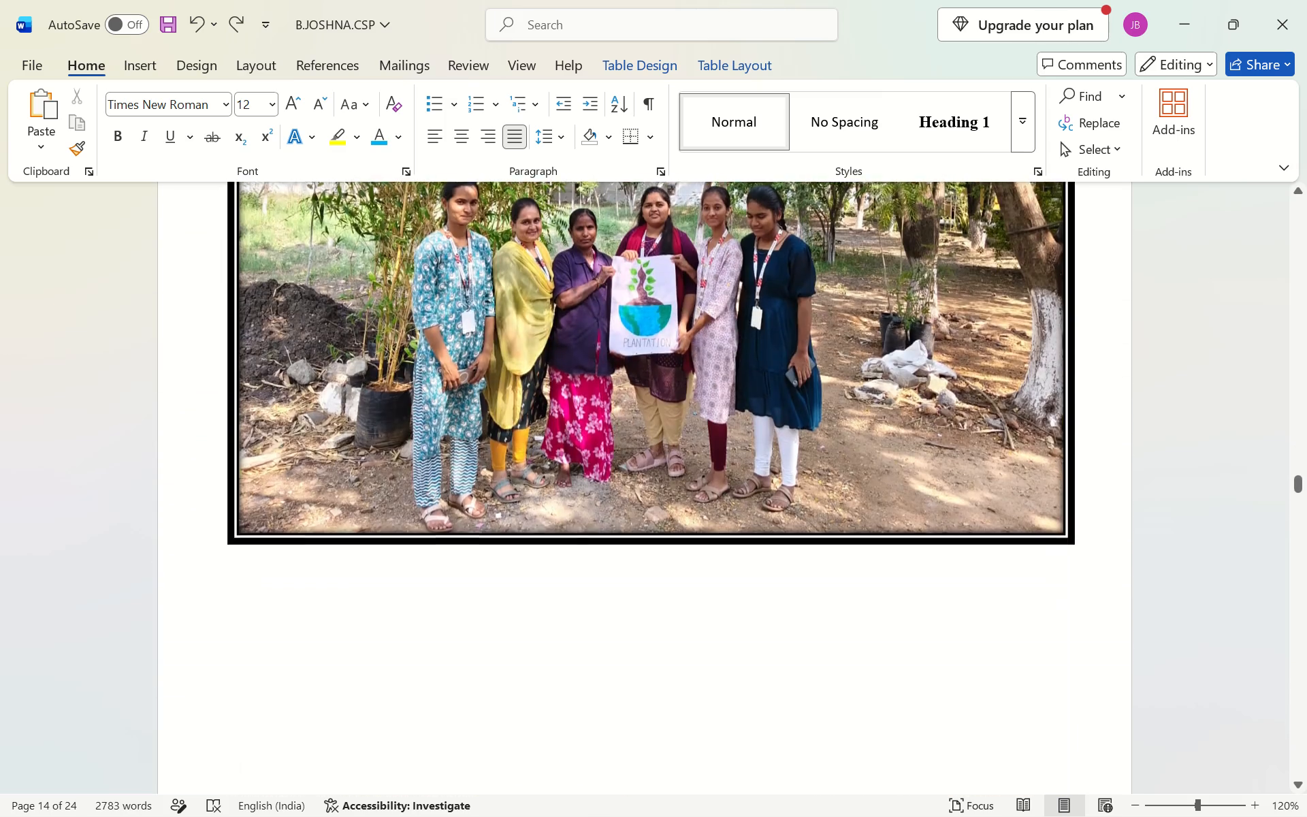
pyautogui.scroll(-4, 959, 338)
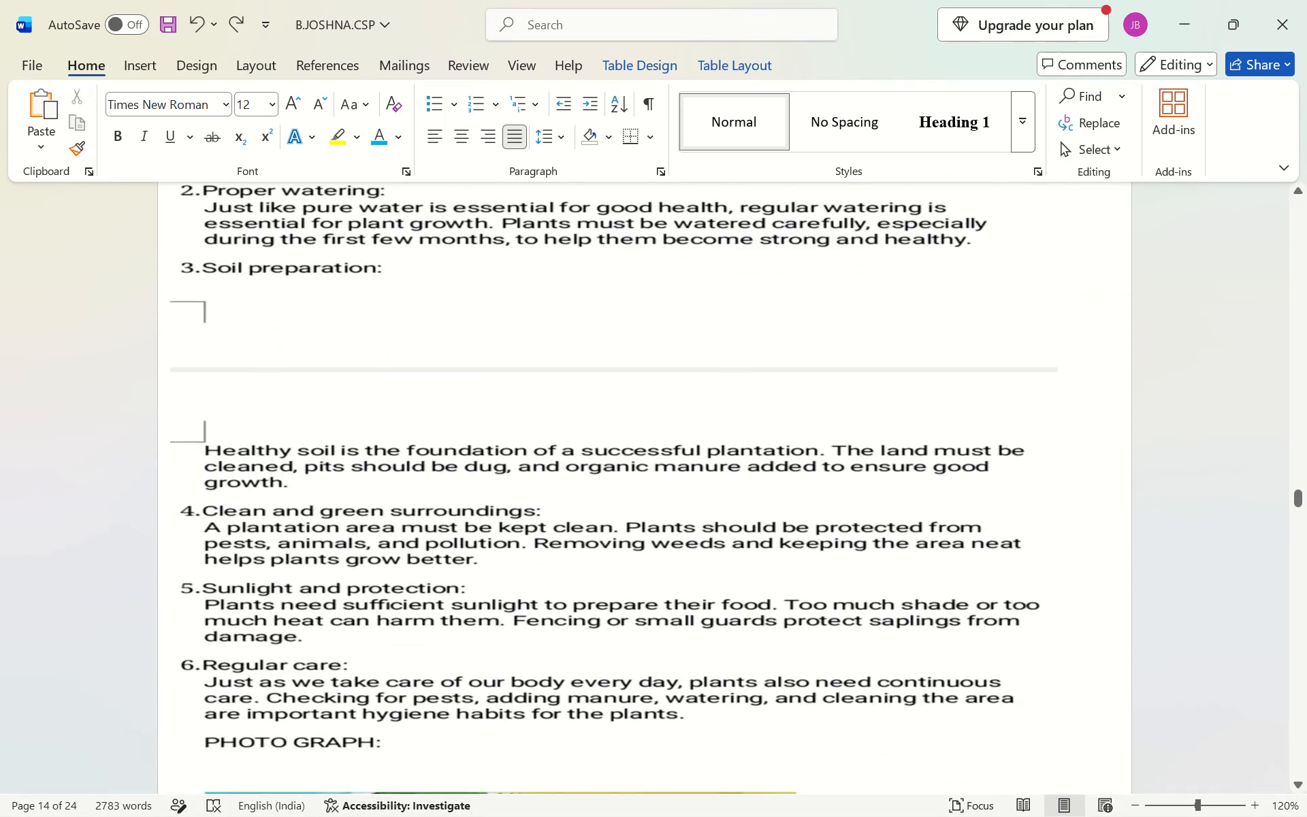
pyautogui.scroll(-4, 959, 338)
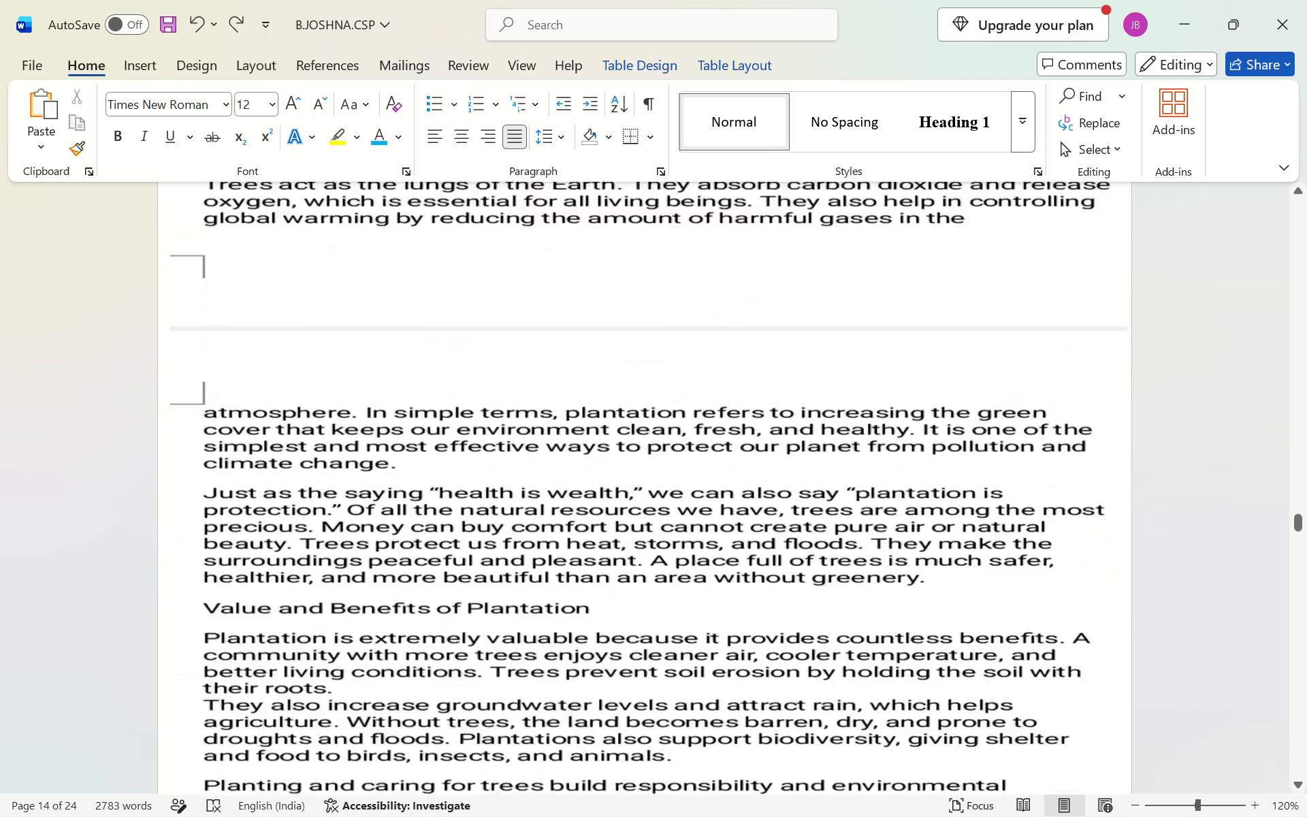
pyautogui.scroll(-3, 959, 338)
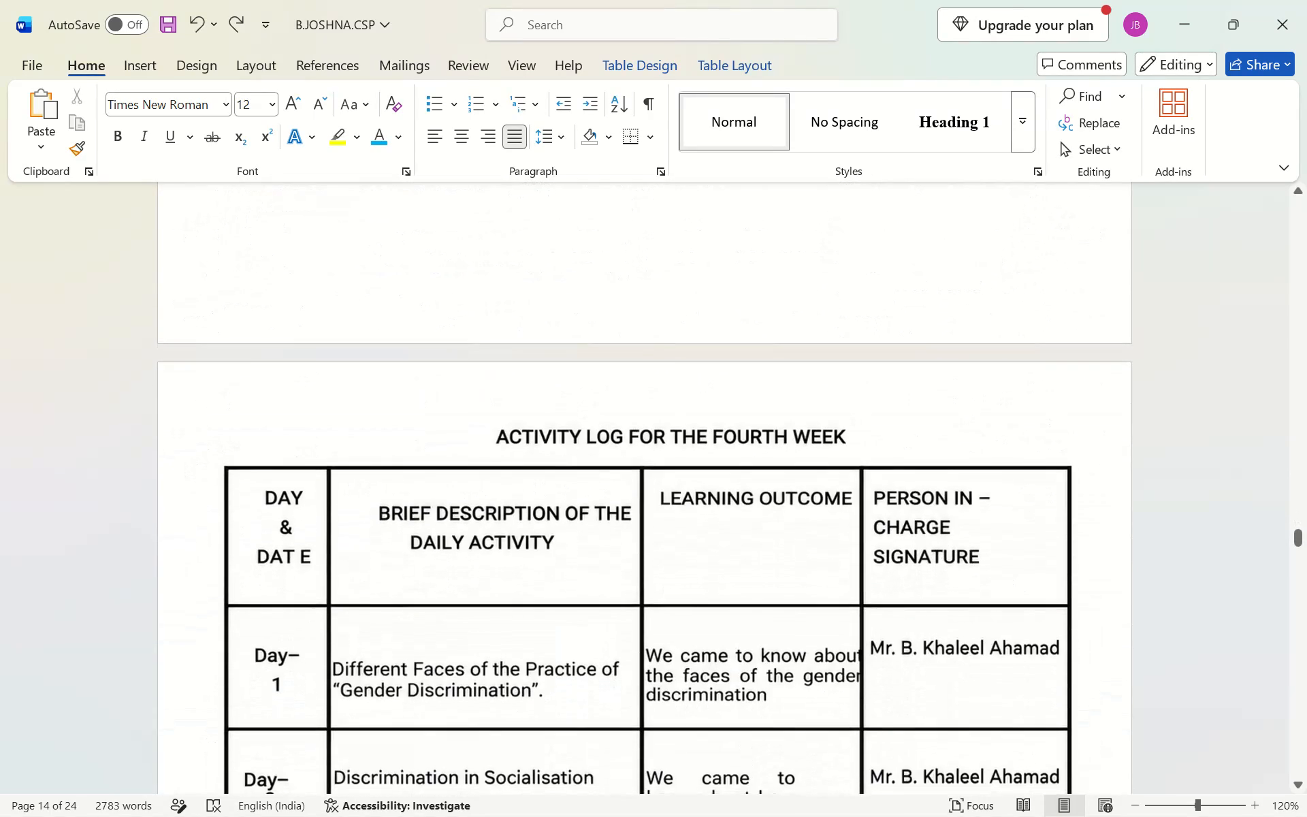
pyautogui.scroll(-1, 959, 338)
pyautogui.click(959, 338)
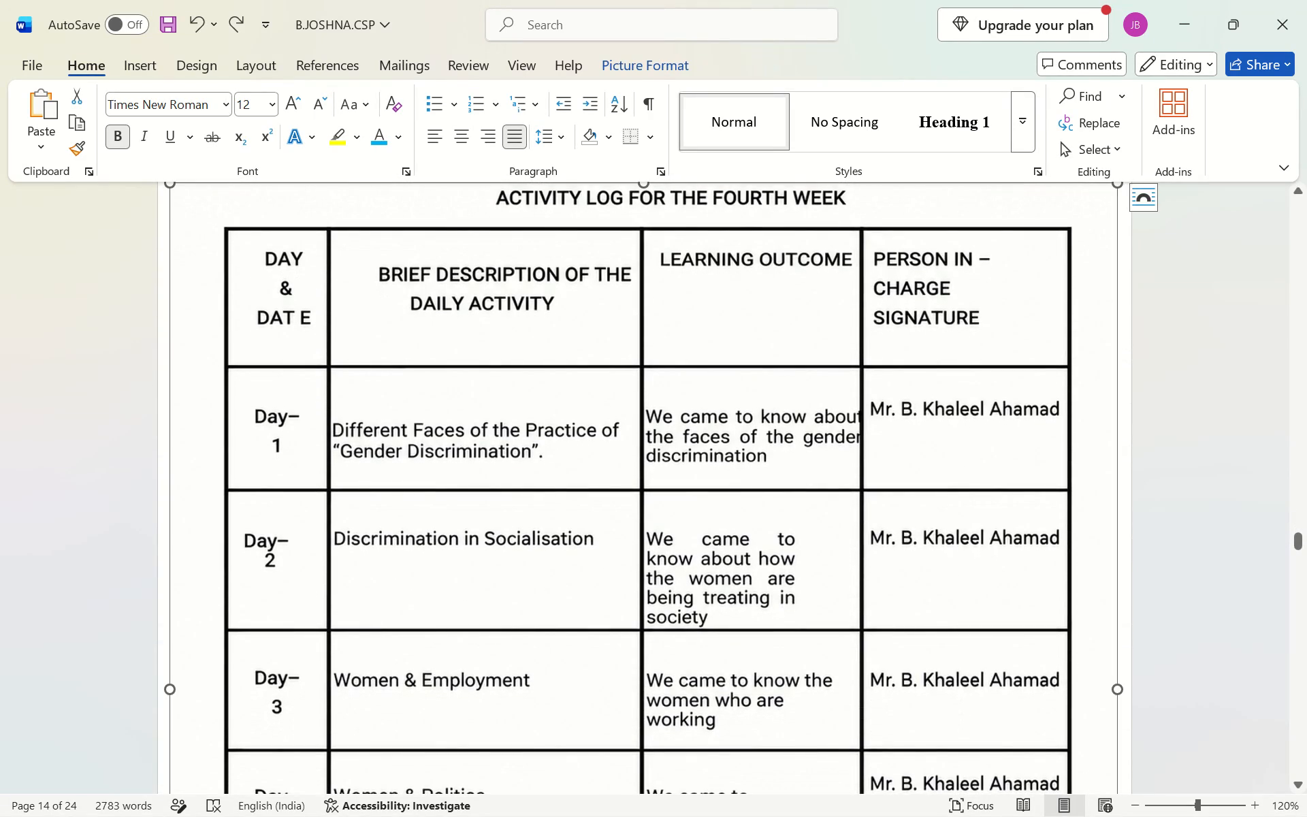
pyautogui.scroll(2, 959, 338)
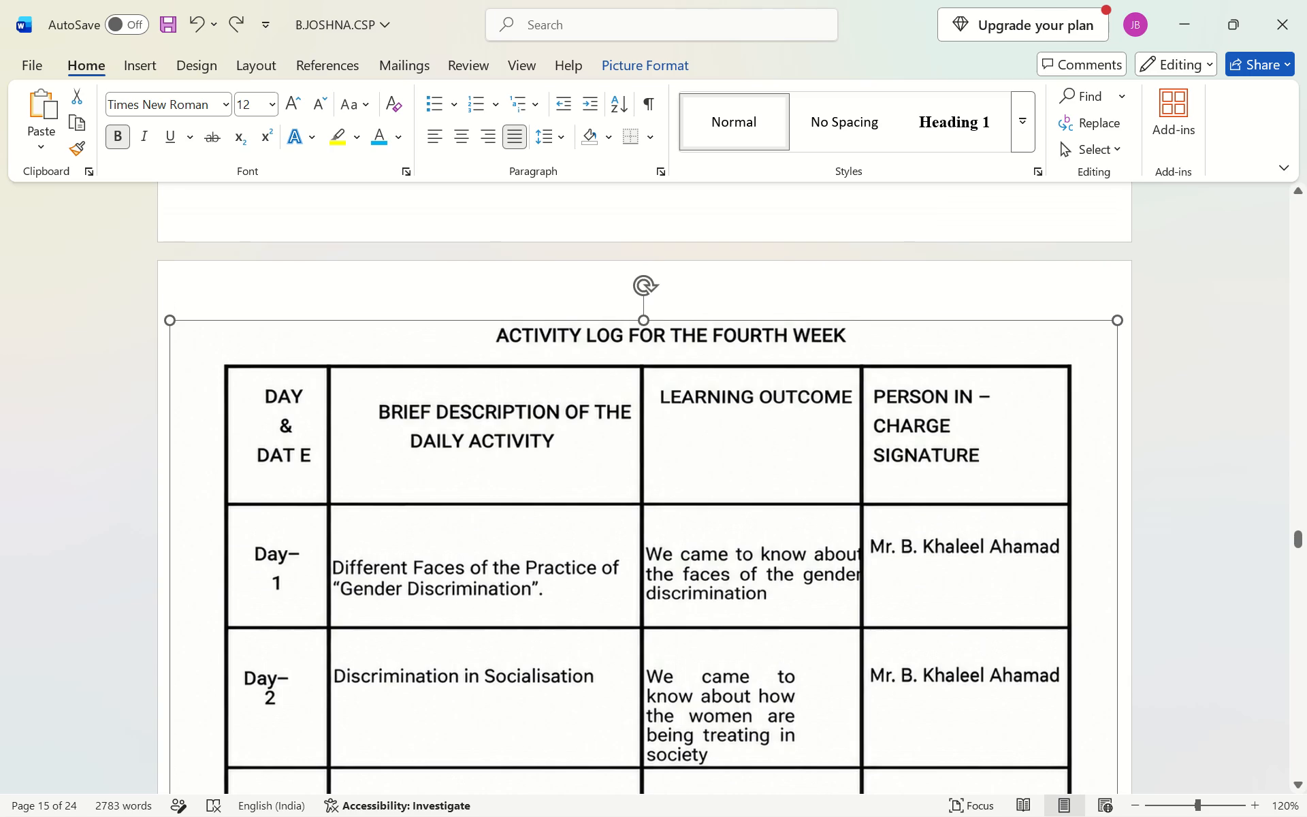
pyautogui.scroll(-4, 906, 334)
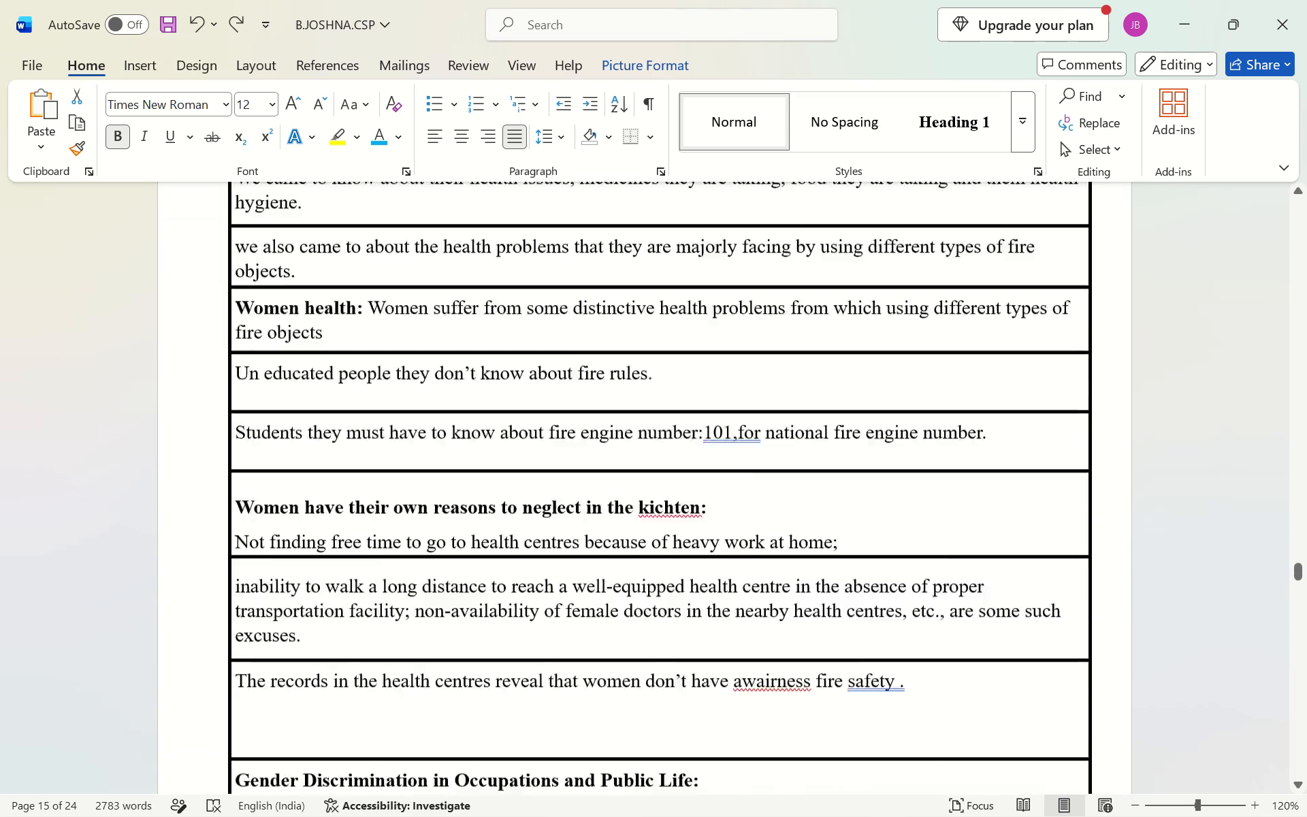
pyautogui.scroll(-4, 906, 334)
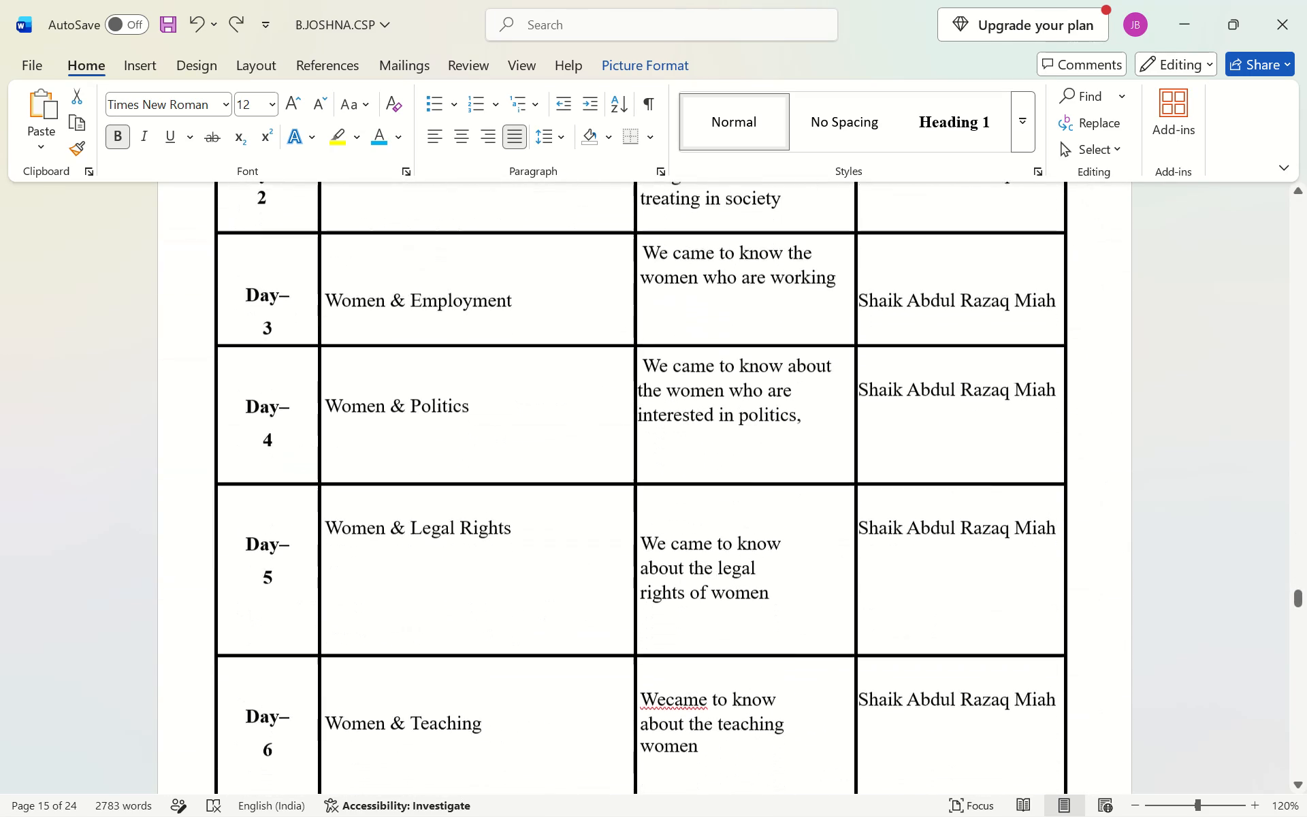
pyautogui.scroll(-5, 906, 334)
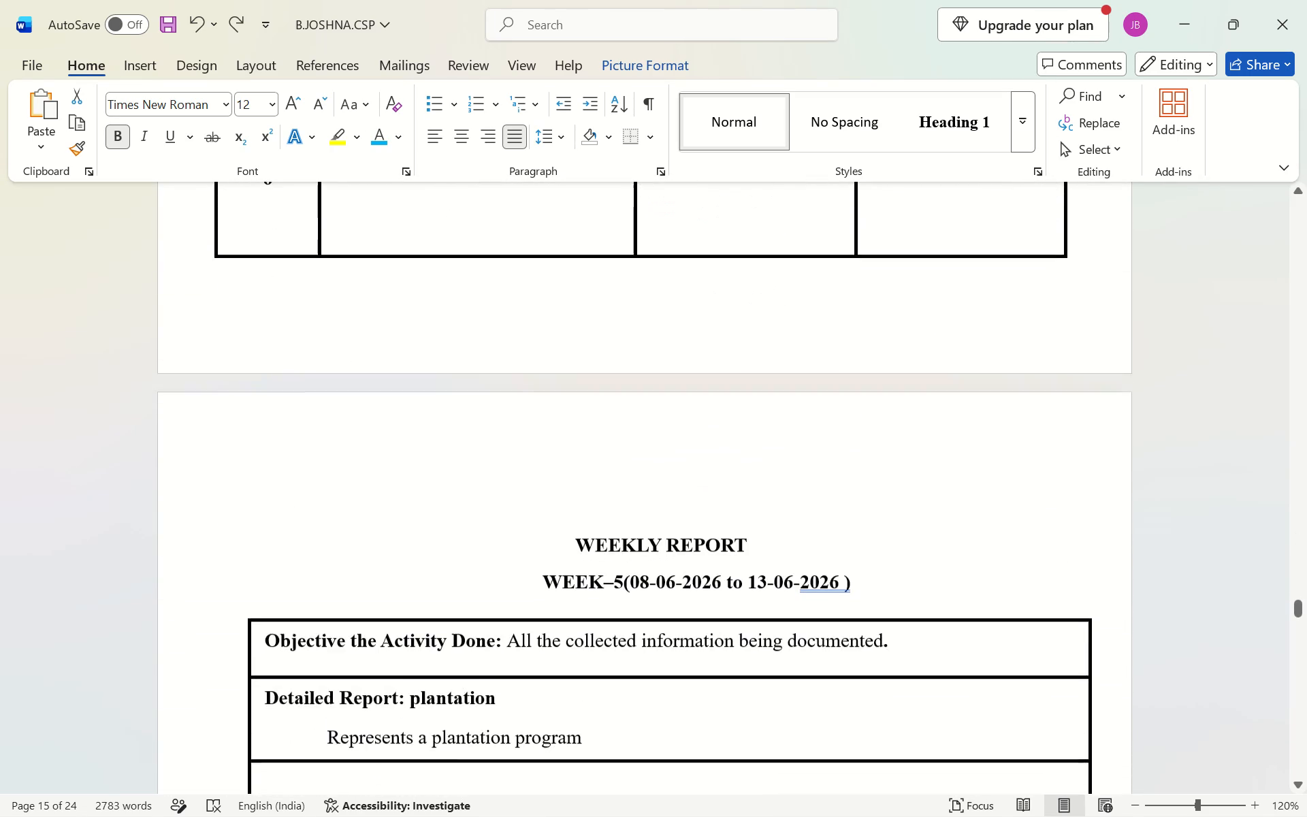
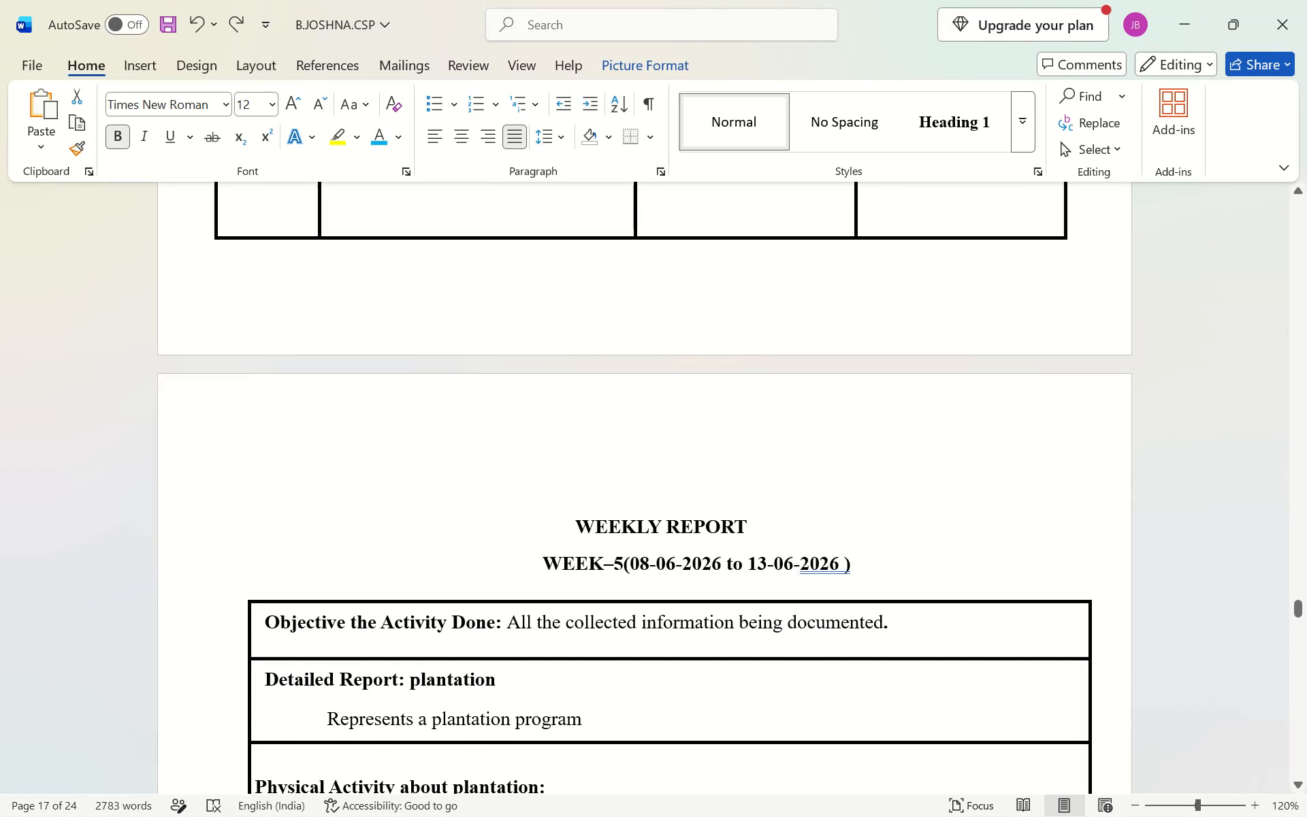
# Review the pages from the fifth-week weekly report through the Chapter 5 outcomes and evaluation page to the plantation group photo, and back to the preceding weekly report.
pyautogui.scroll(-5, 825, 413)
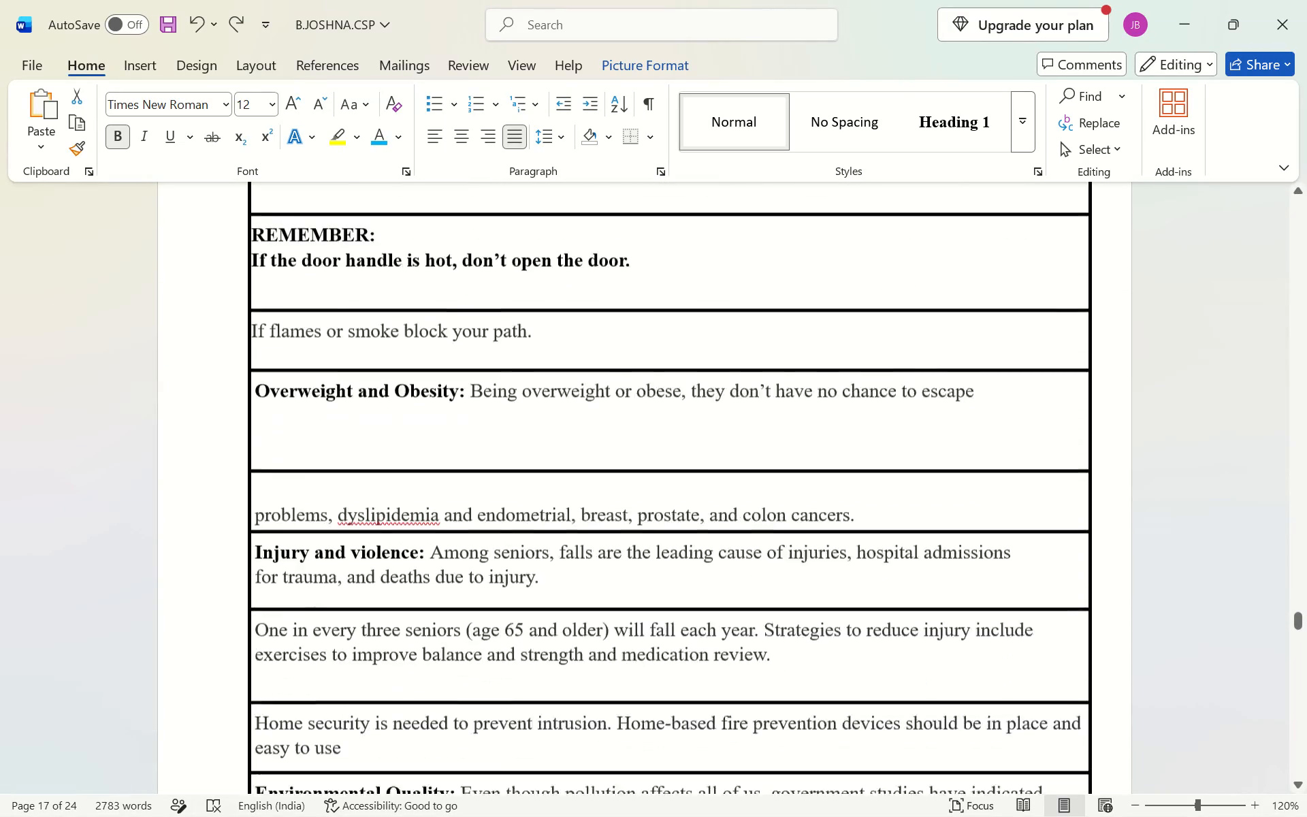
pyautogui.scroll(-4, 825, 413)
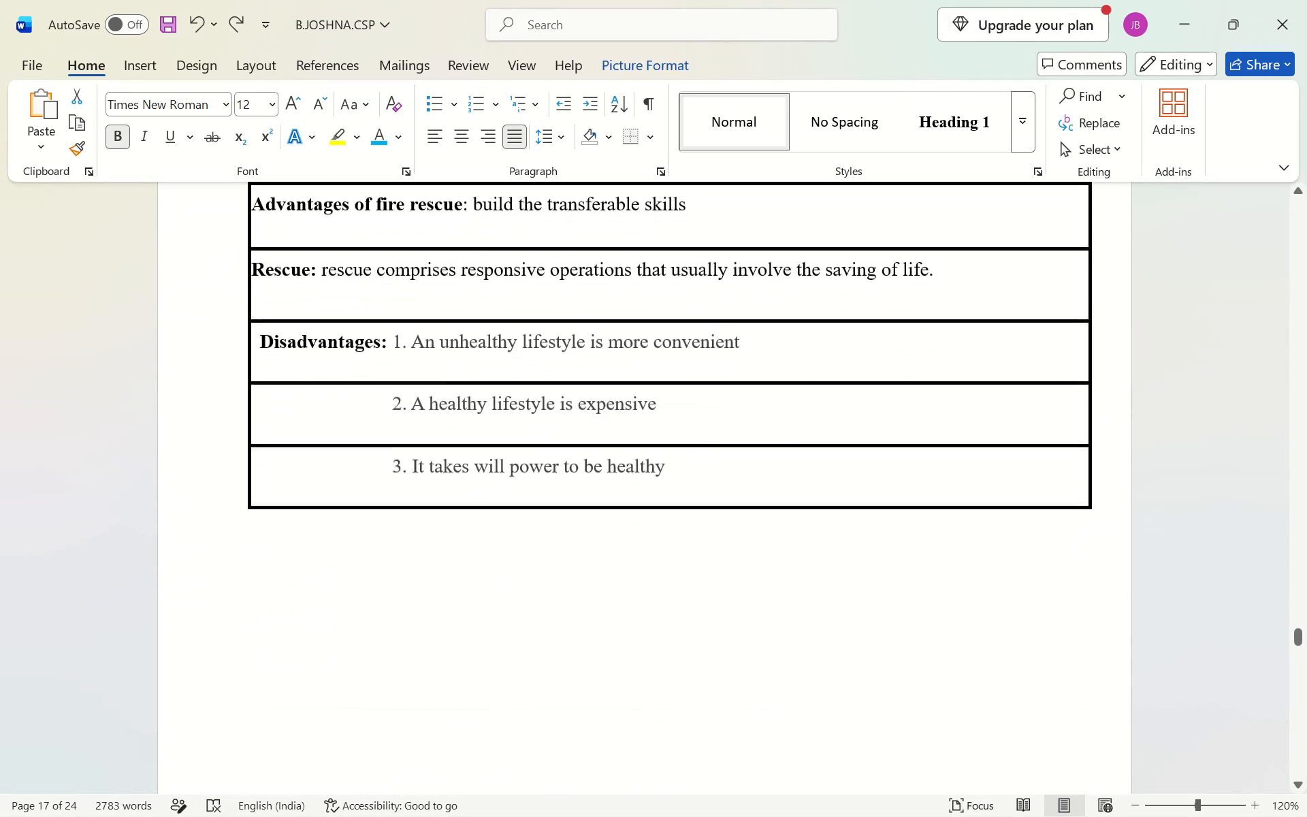
pyautogui.scroll(-1, 825, 413)
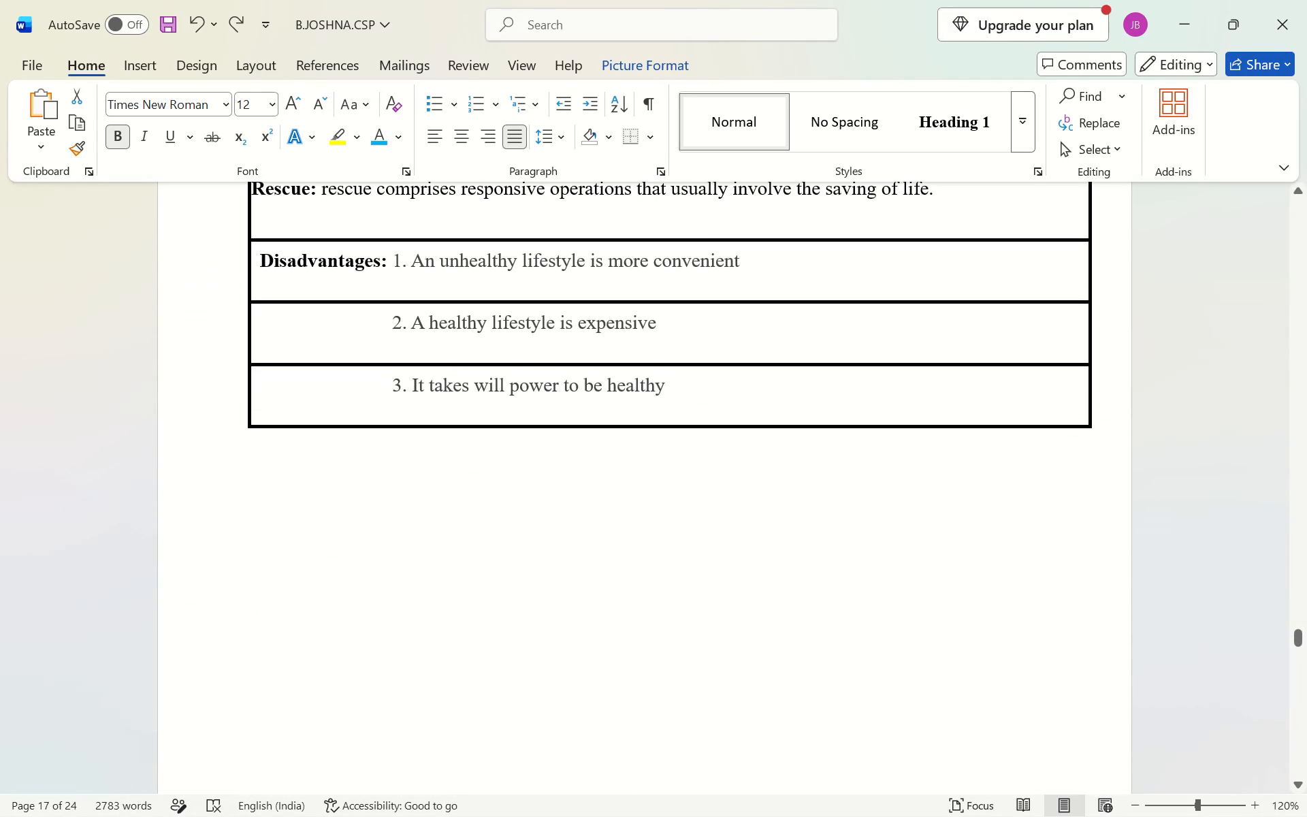
pyautogui.scroll(-4, 825, 413)
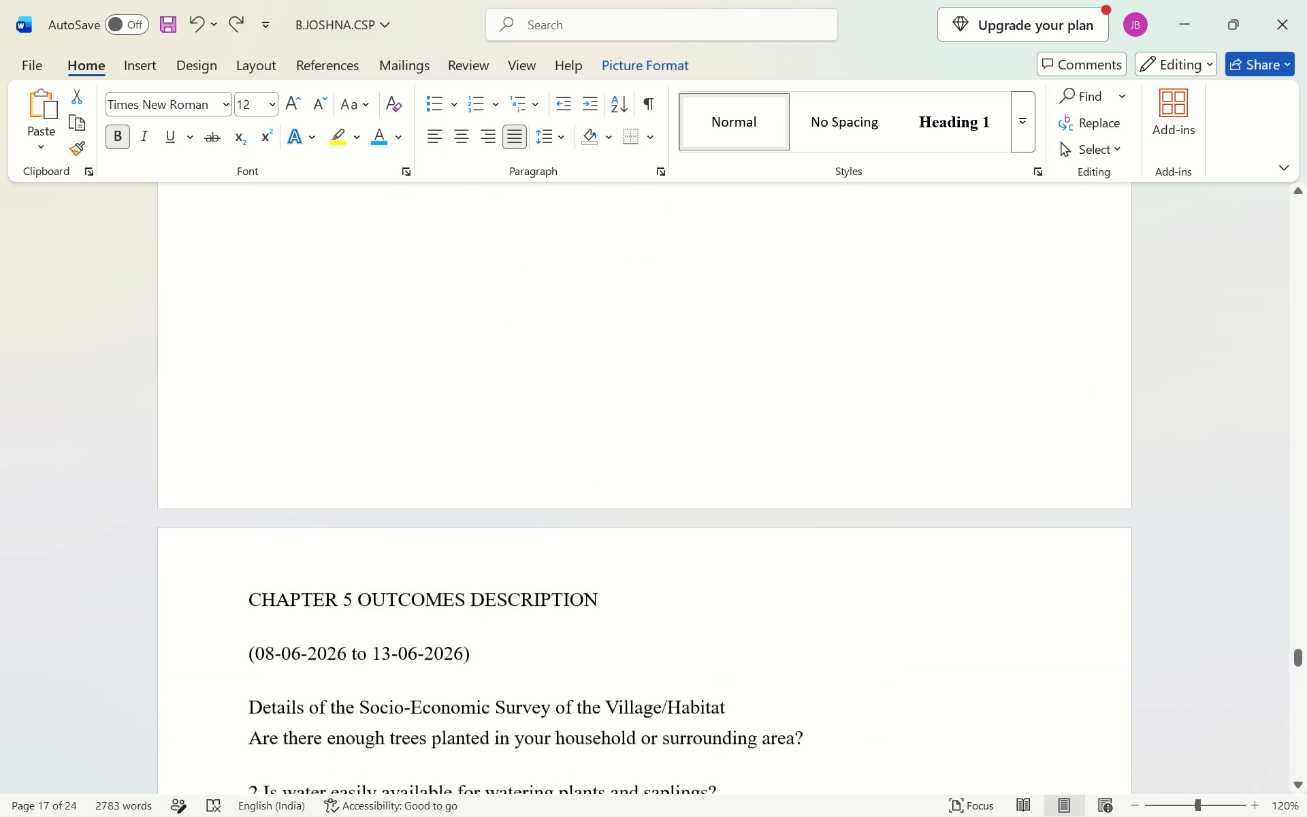
pyautogui.scroll(-4, 825, 413)
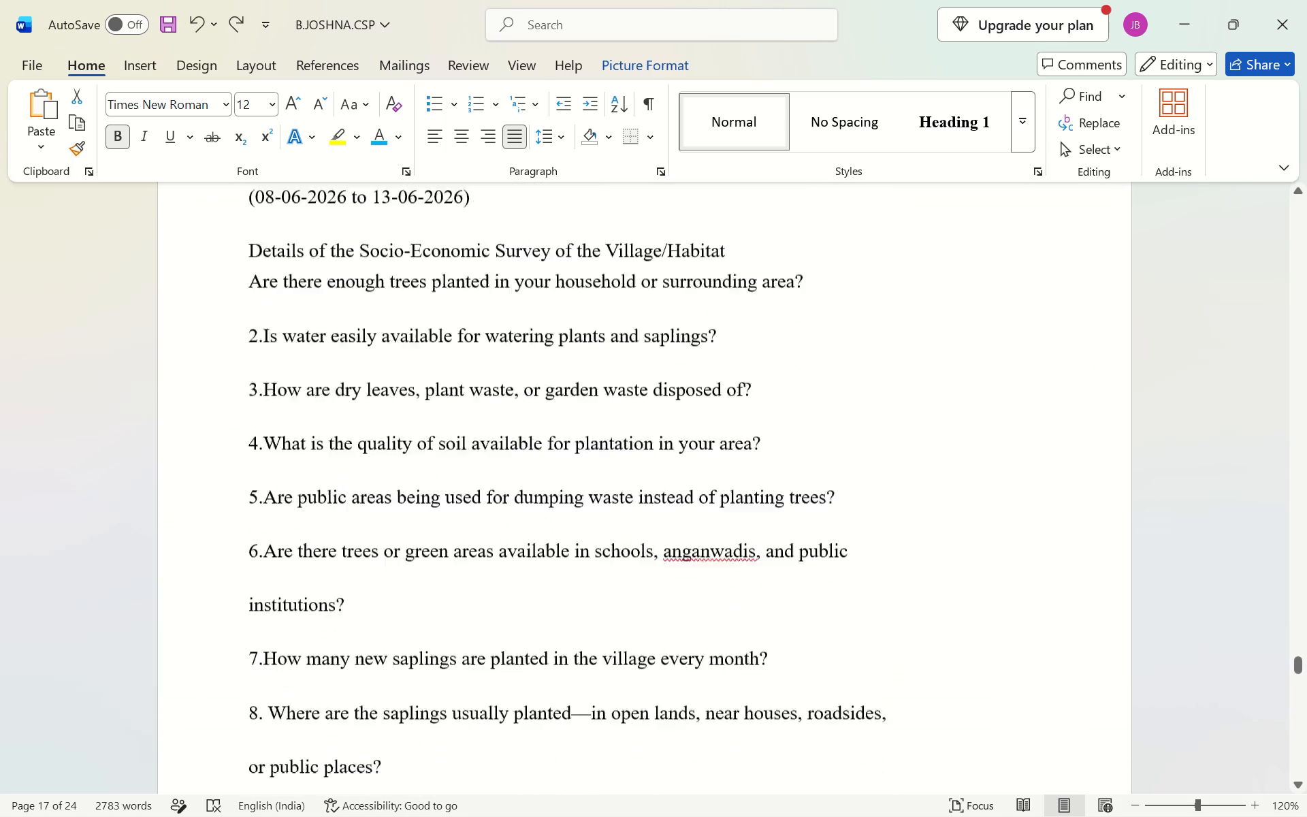
pyautogui.scroll(-4, 825, 413)
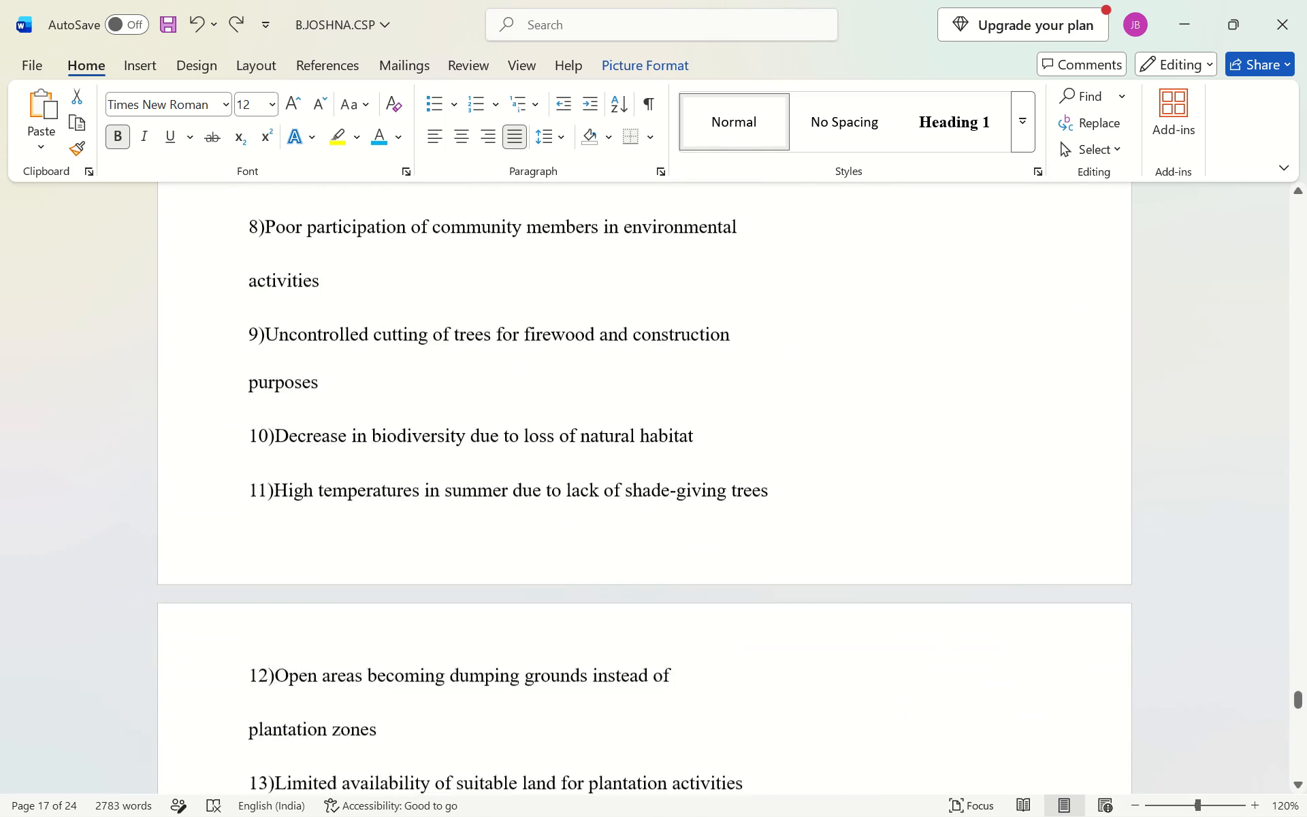
pyautogui.scroll(-3, 825, 413)
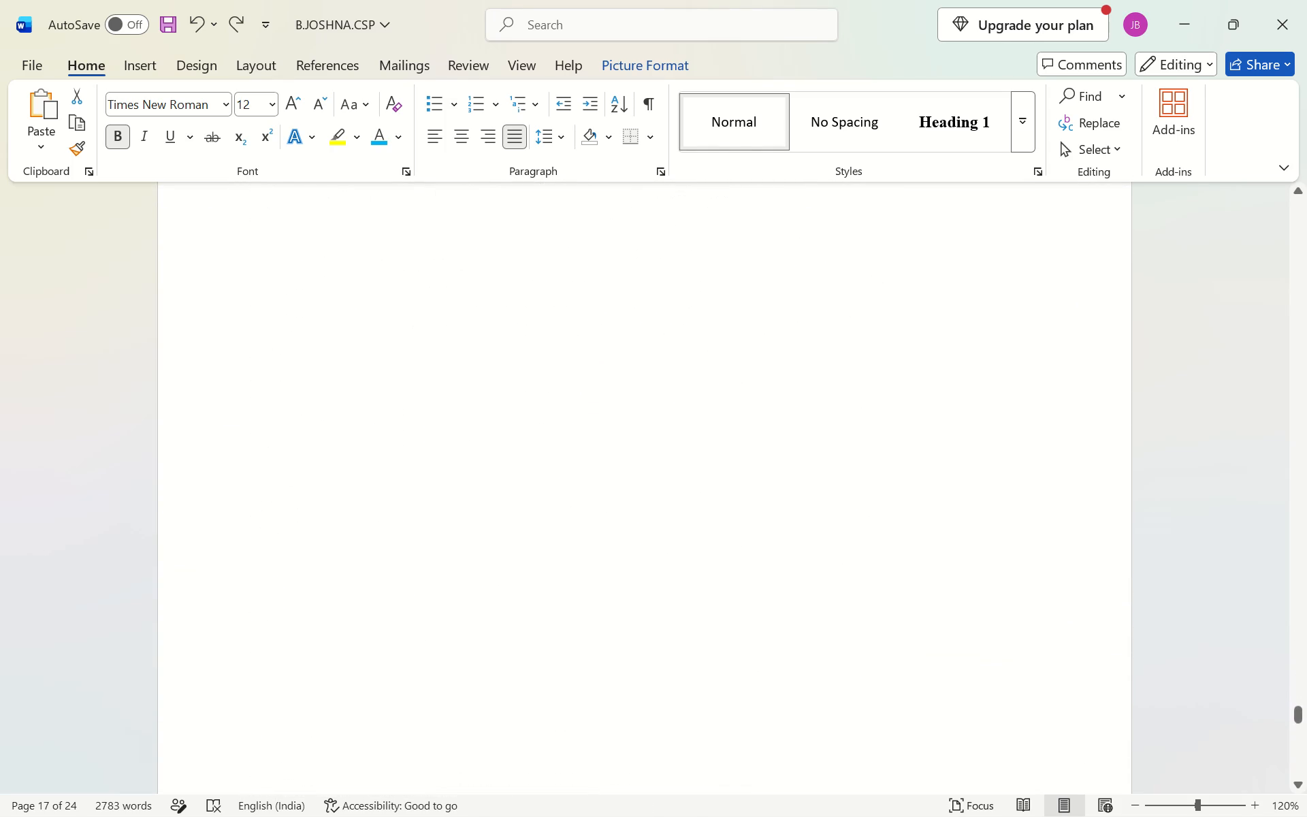
pyautogui.scroll(-6, 825, 413)
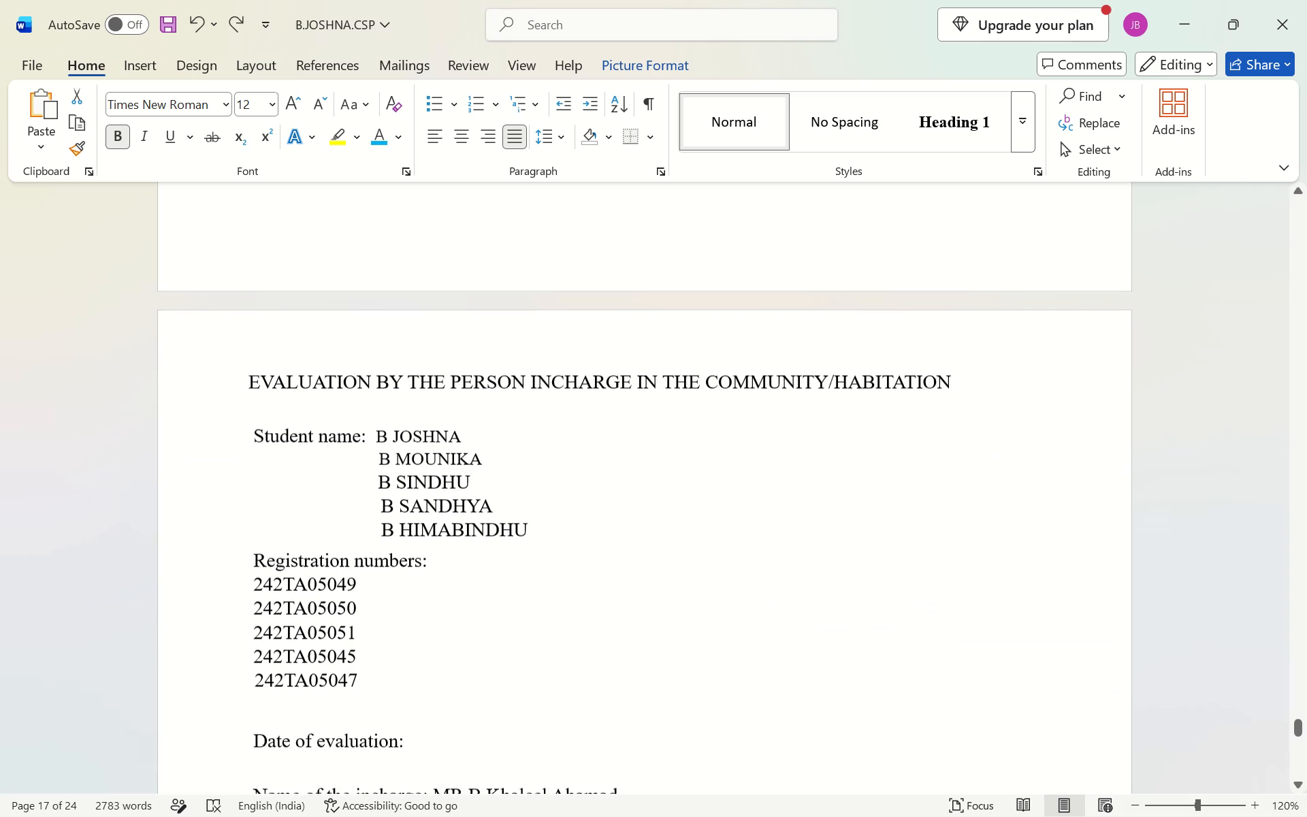
pyautogui.scroll(-5, 825, 413)
pyautogui.scroll(1, 825, 413)
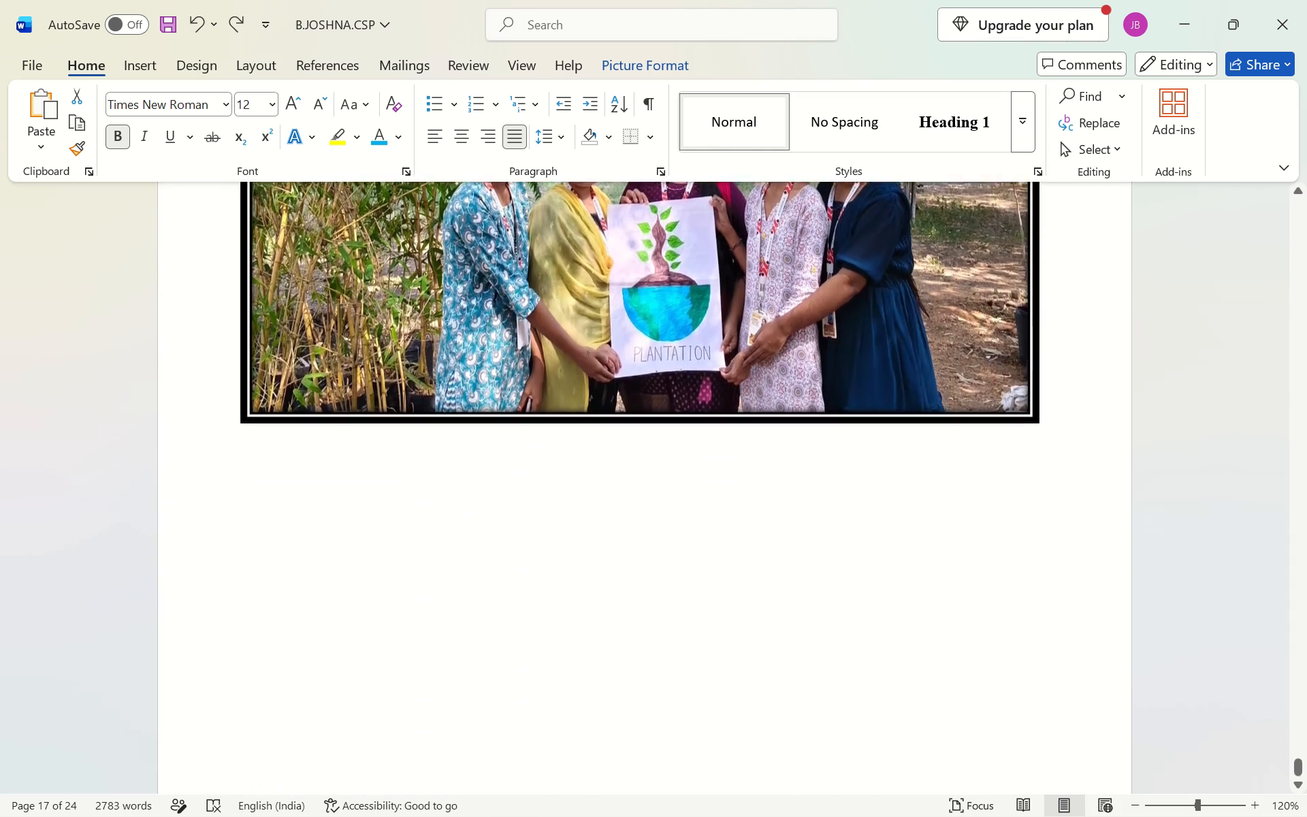
pyautogui.scroll(9, 825, 413)
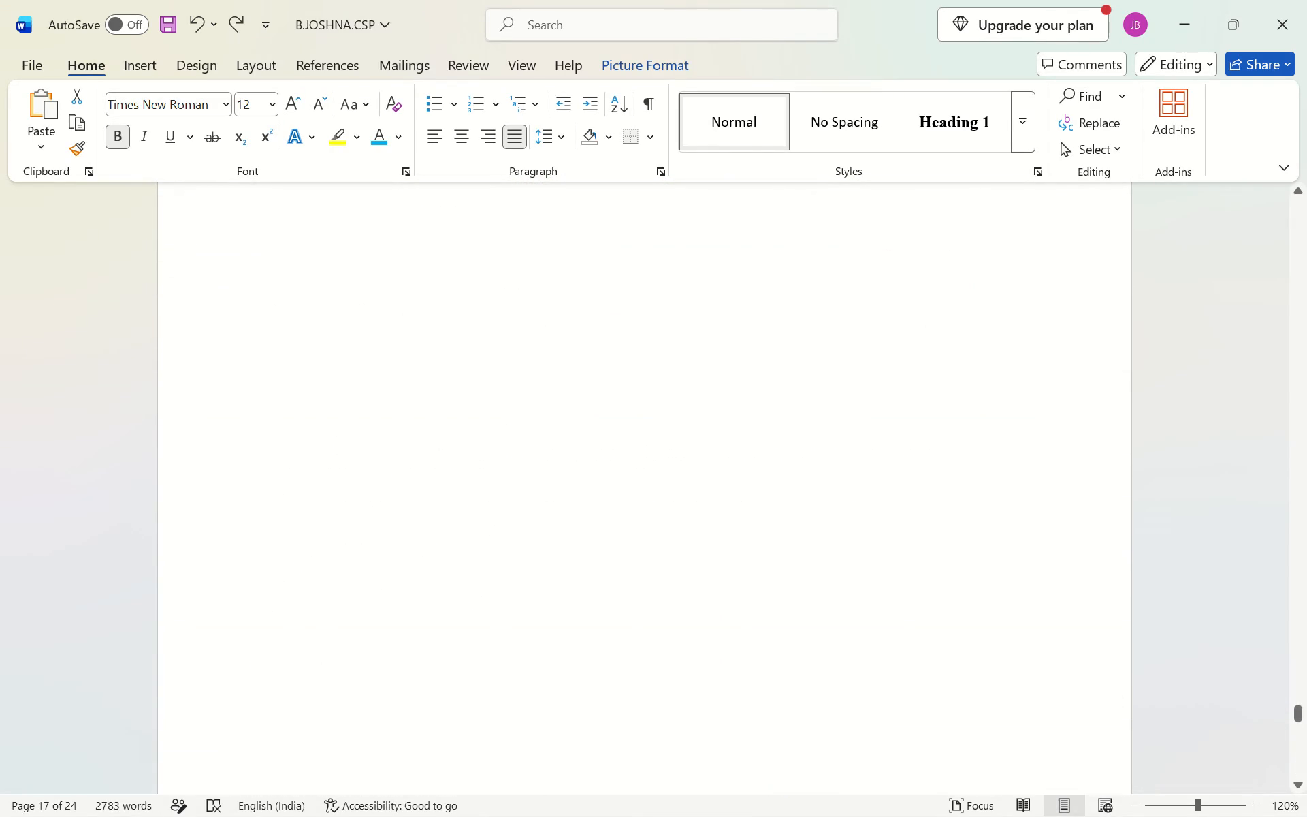
pyautogui.scroll(8, 825, 413)
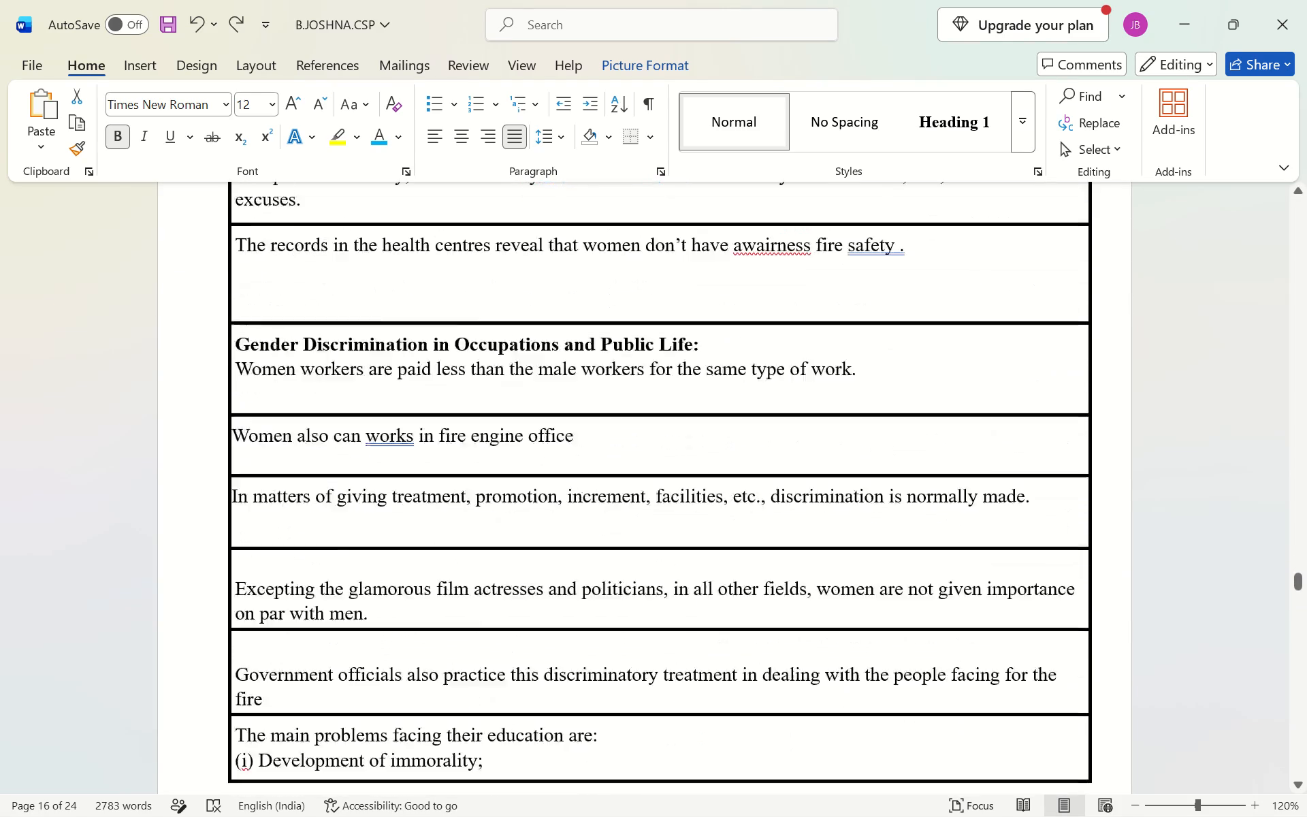
# Check the typed fourth-week activity log table, and review the gender discrimination report before it, back to the activity log picture.
pyautogui.scroll(-2, 825, 413)
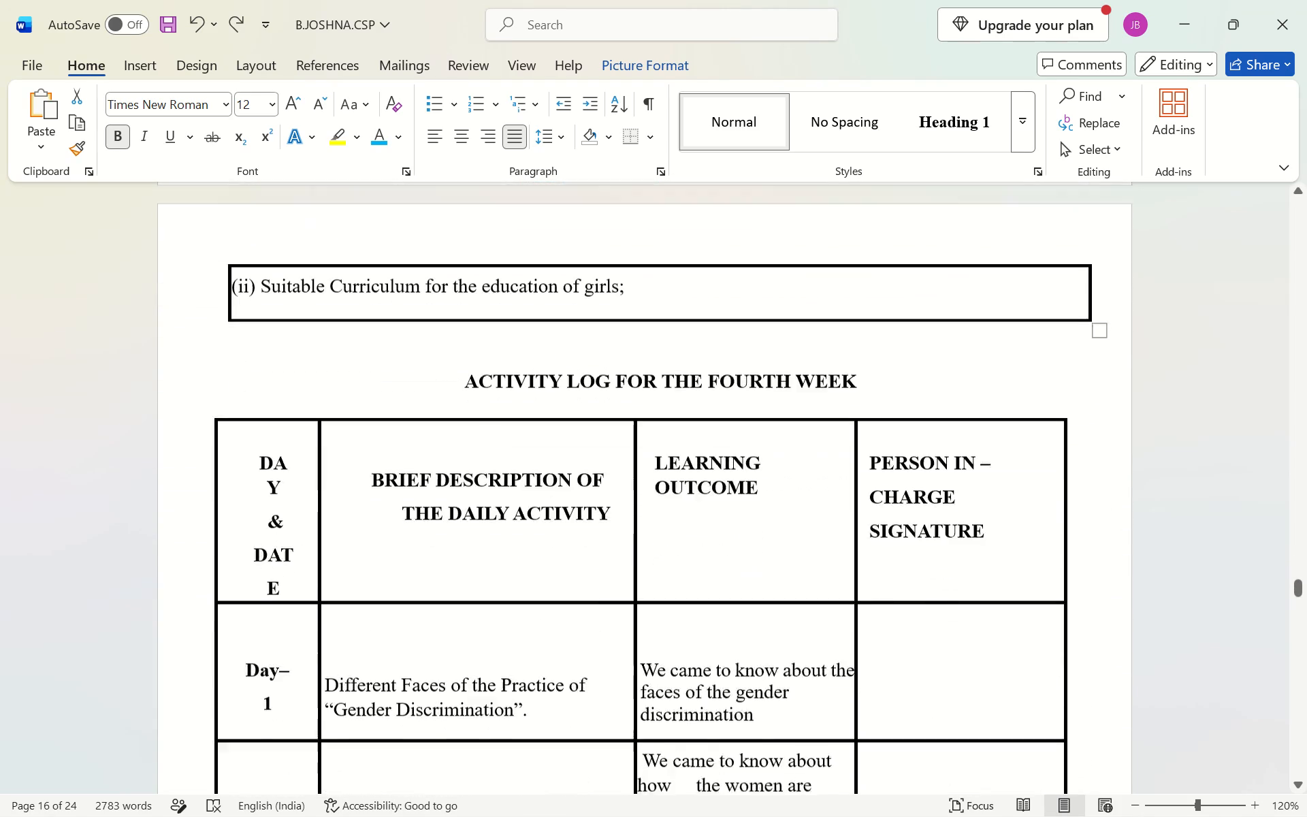
pyautogui.scroll(-1, 825, 413)
pyautogui.click(825, 413)
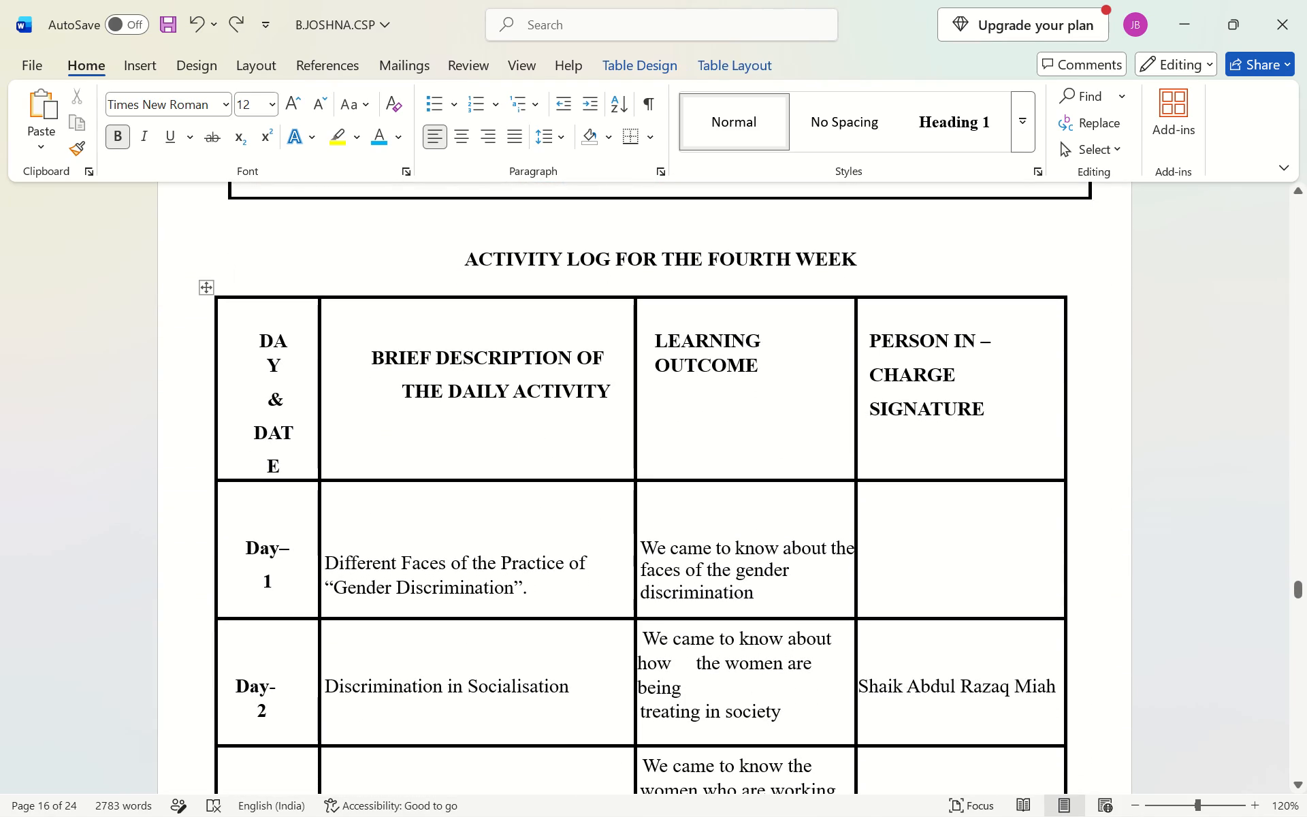
pyautogui.scroll(2, 825, 413)
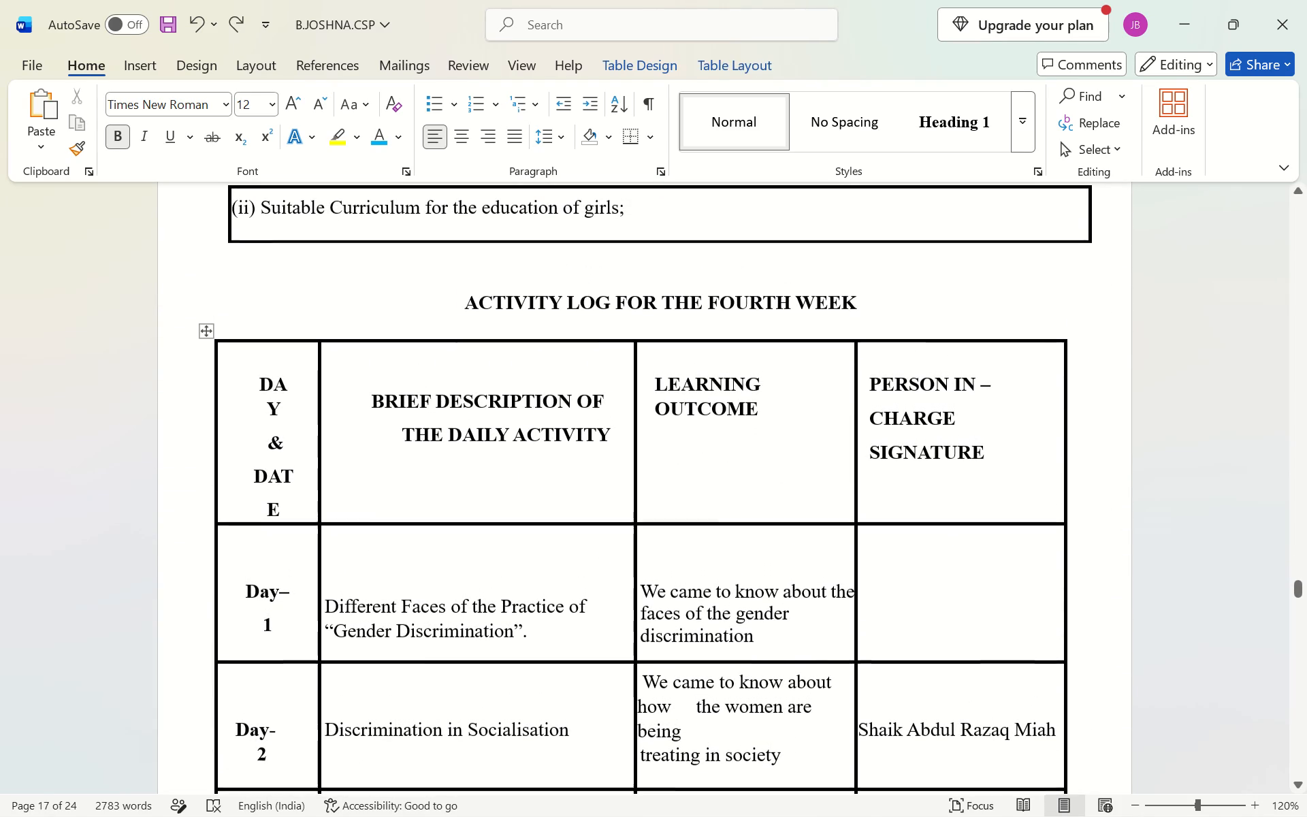
pyautogui.scroll(2, 818, 401)
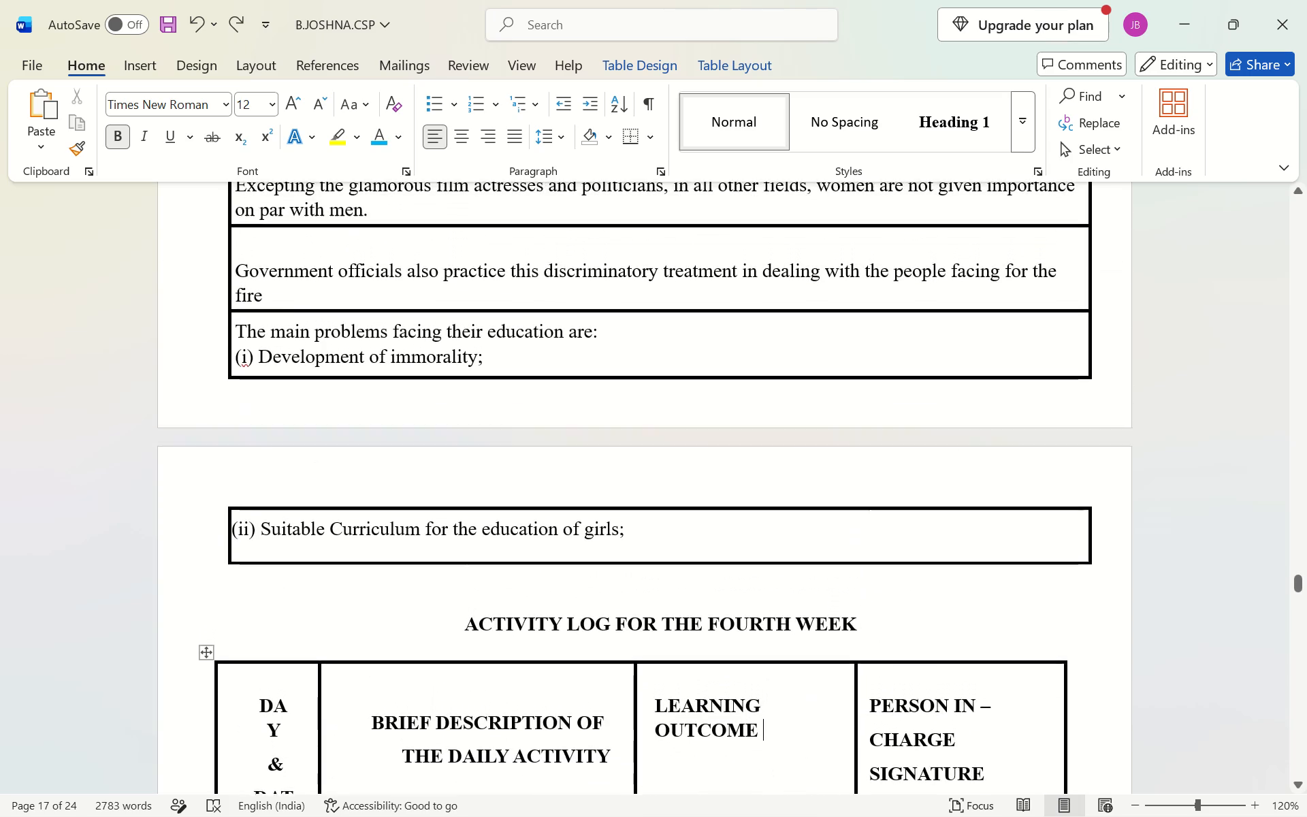
pyautogui.scroll(2, 818, 401)
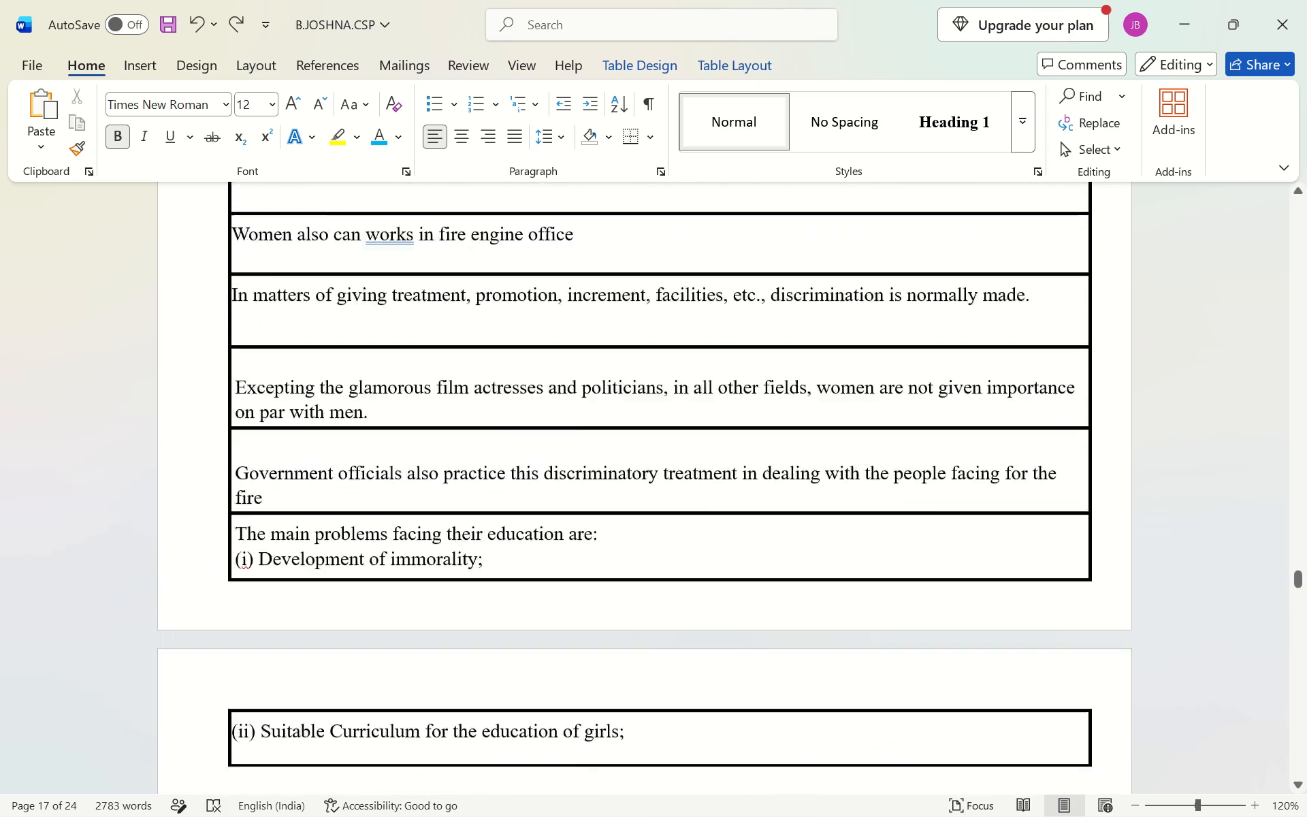
pyautogui.scroll(4, 818, 401)
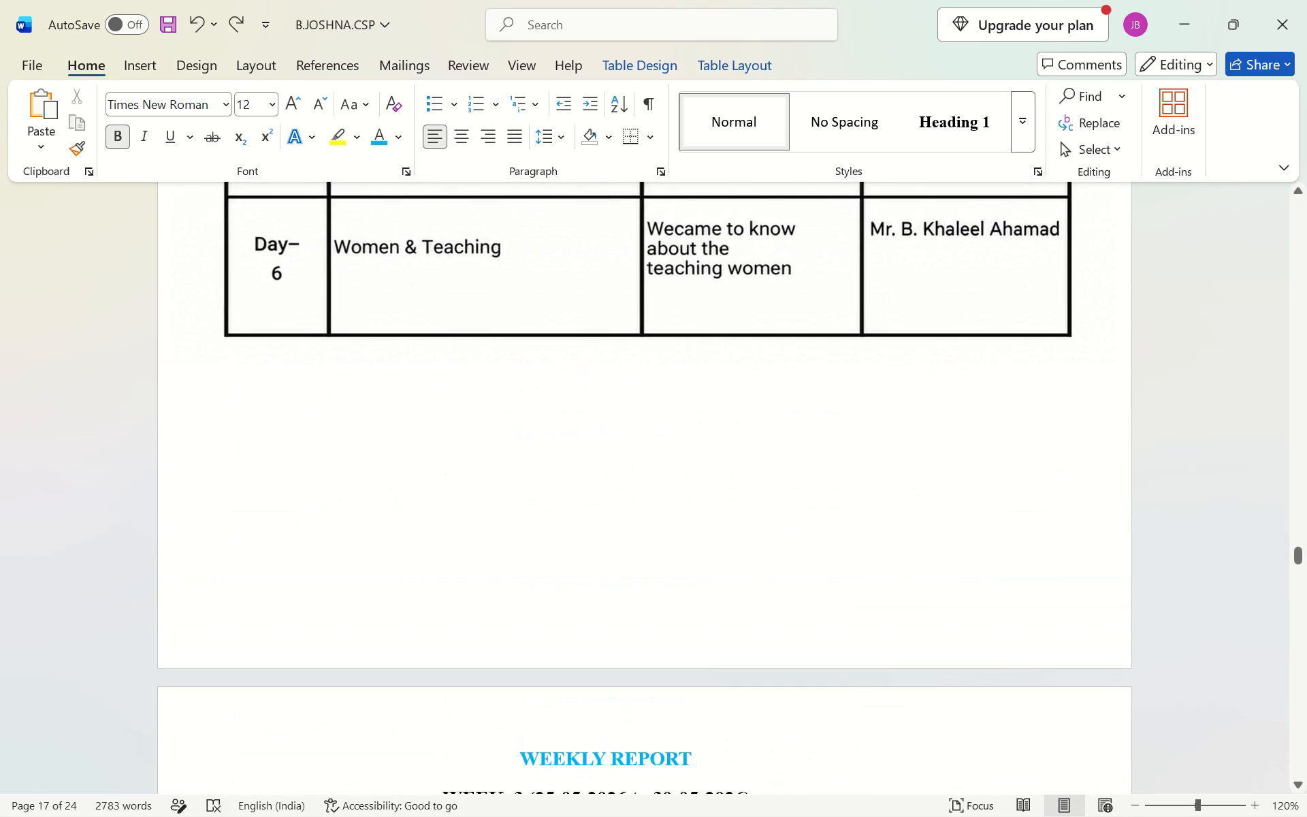
# Review the pages from the gender discrimination report through the typed fourth-week log and fifth-week report, and return to the activity log picture's signature column.
pyautogui.scroll(-4, 818, 401)
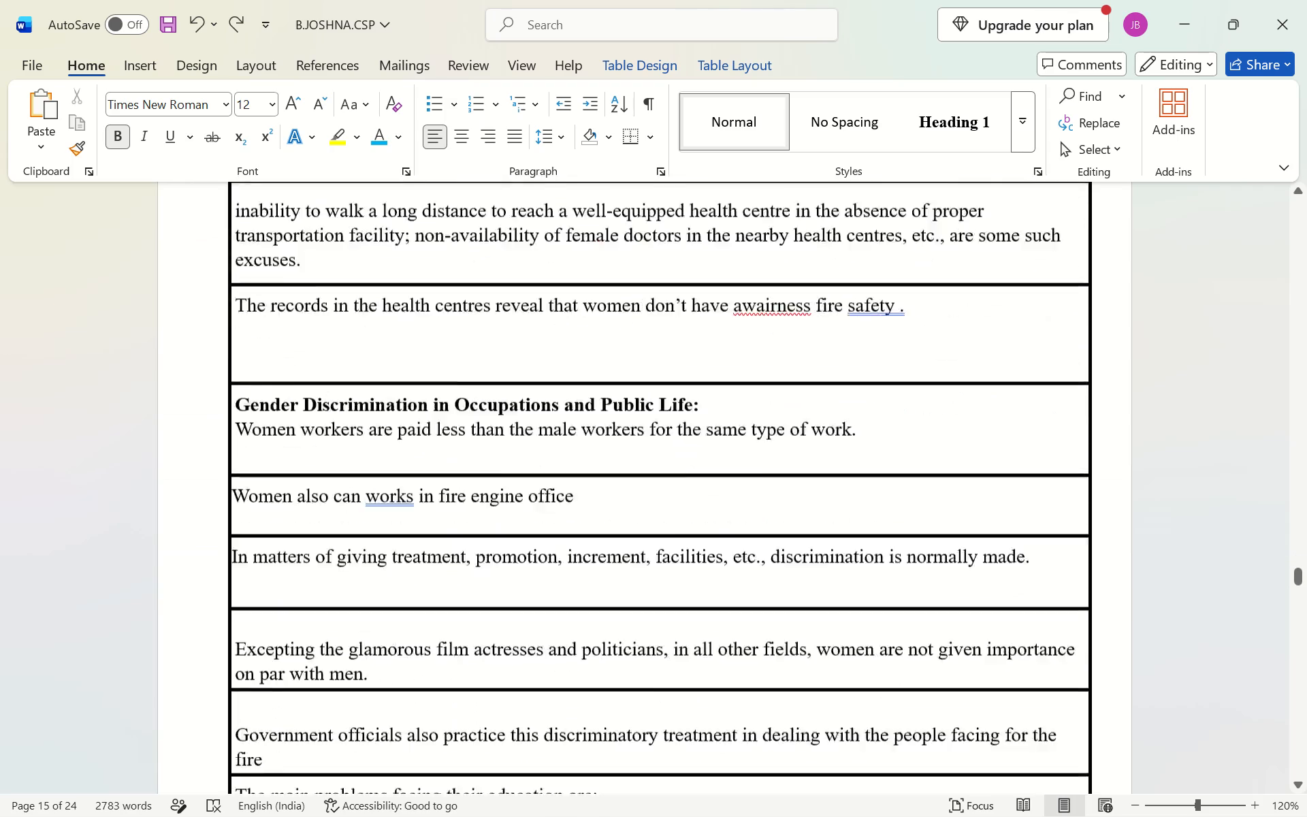
pyautogui.scroll(-5, 818, 401)
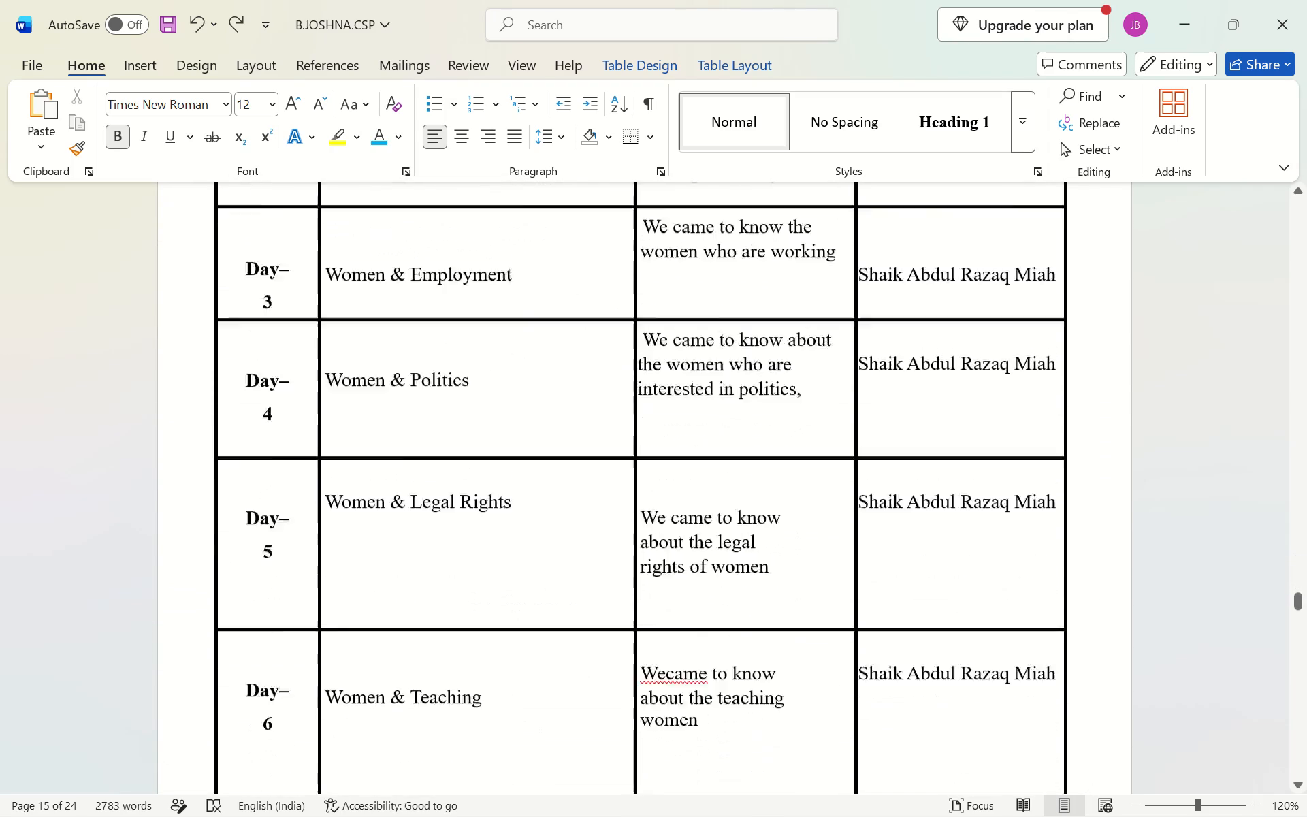
pyautogui.scroll(-2, 818, 401)
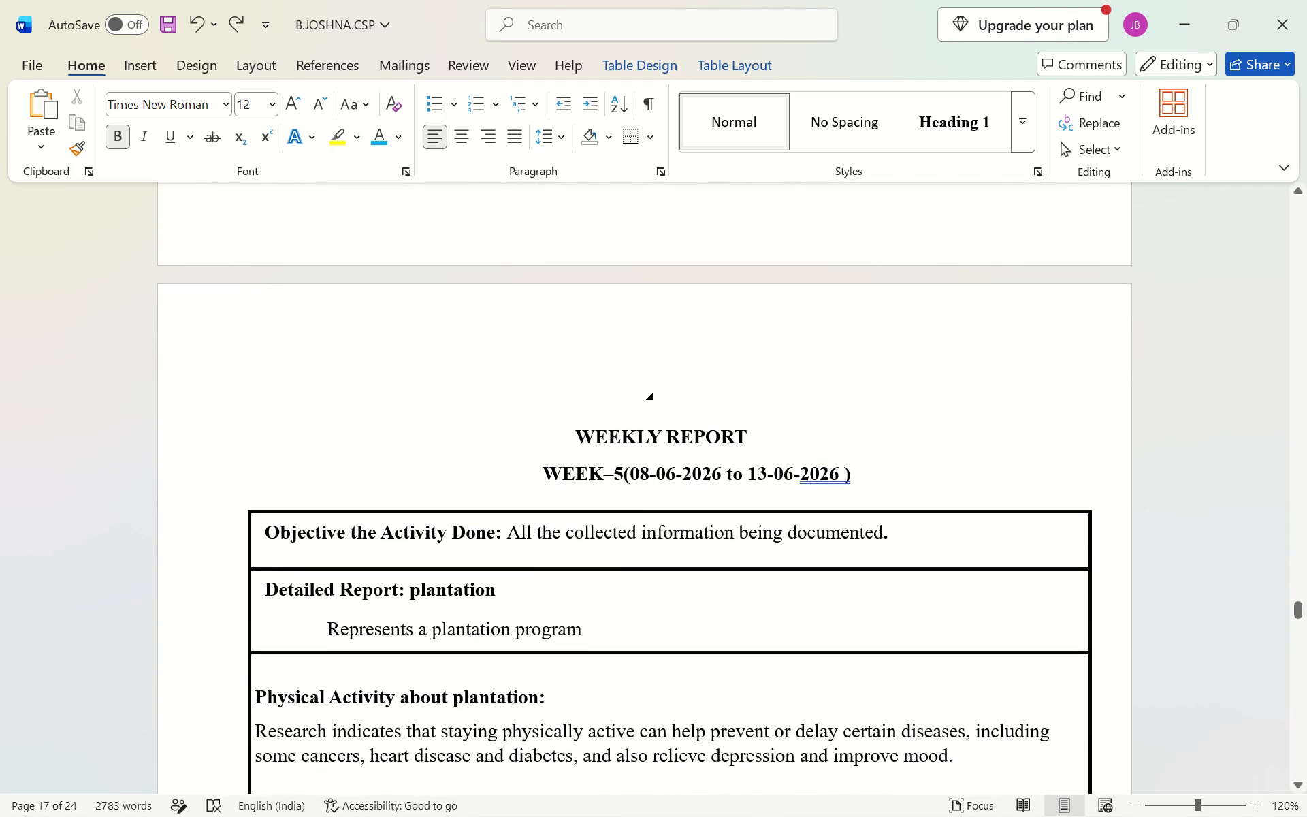
pyautogui.scroll(-3, 818, 401)
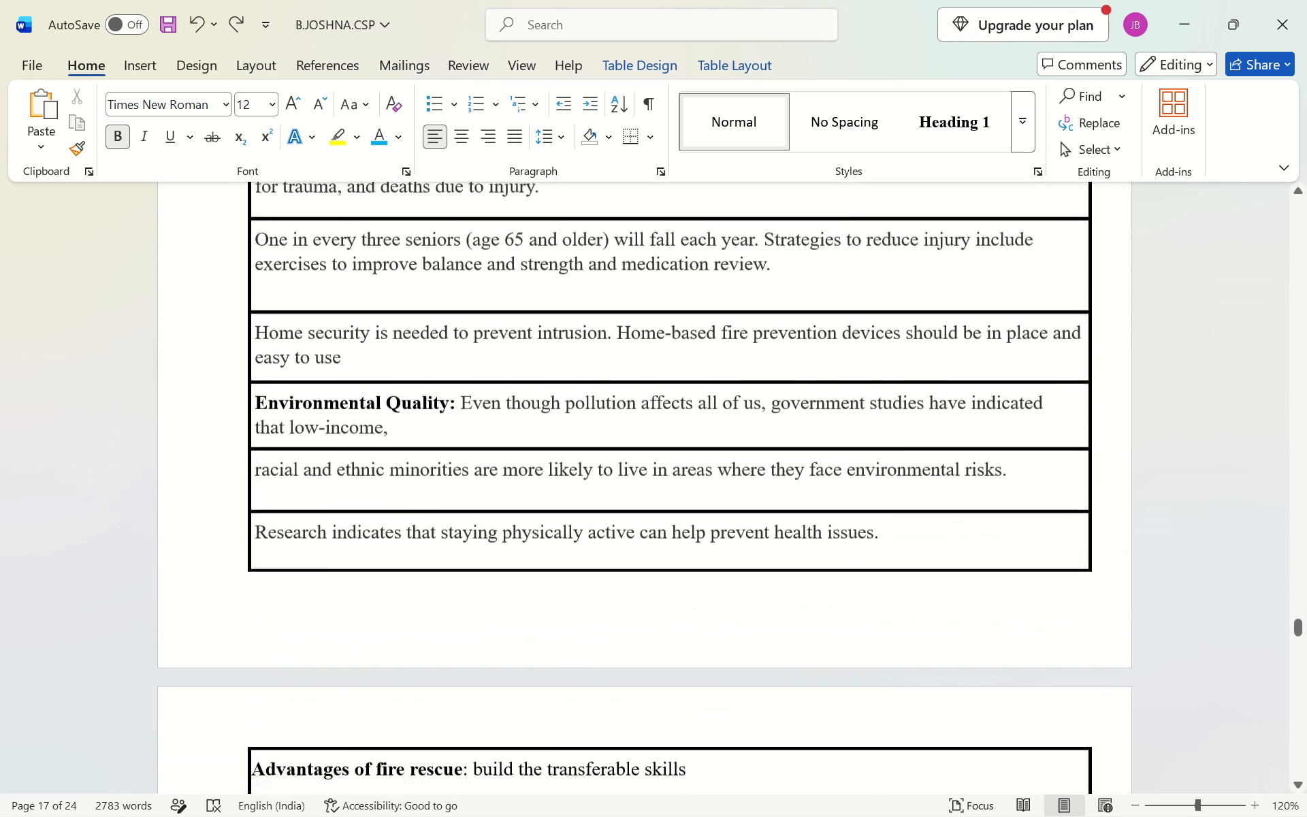
pyautogui.scroll(-2, 818, 401)
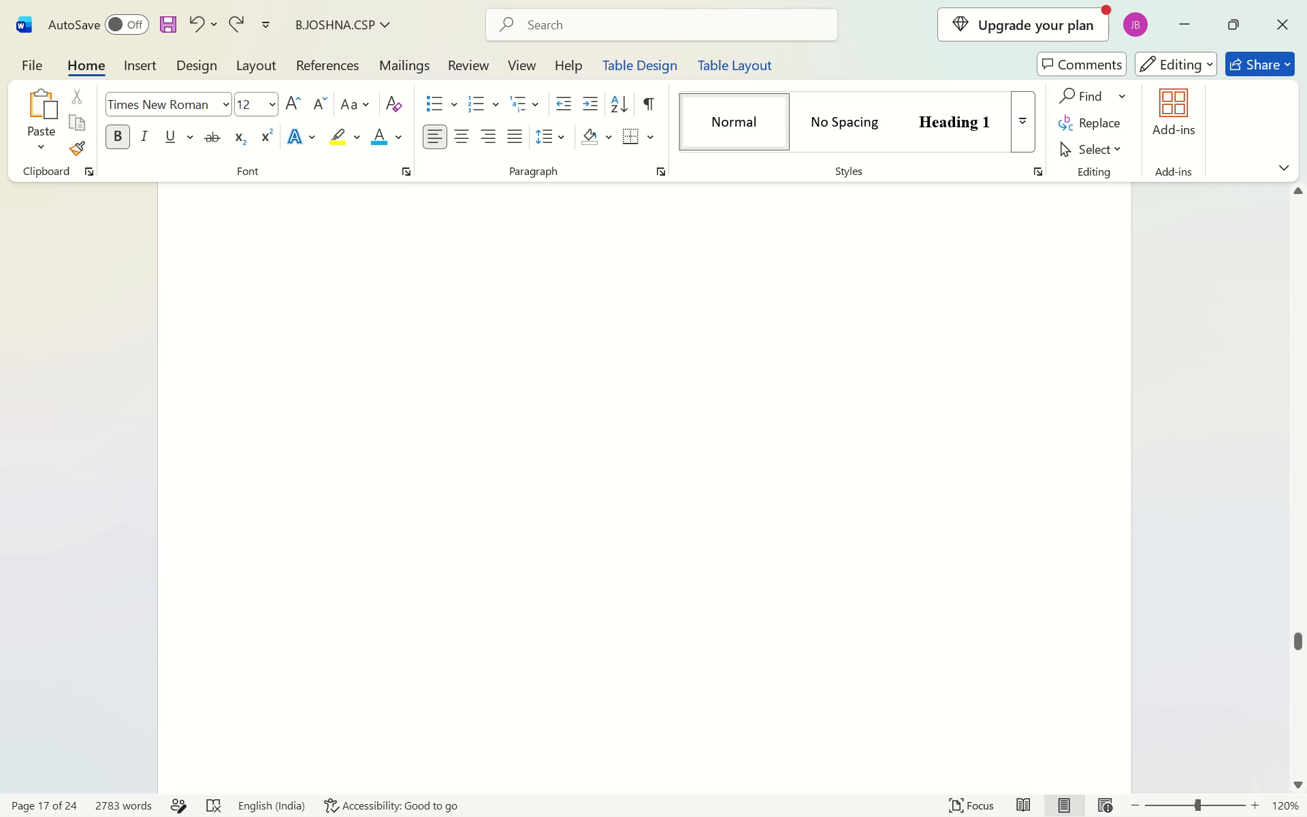
pyautogui.scroll(-1, 818, 401)
pyautogui.scroll(6, 818, 401)
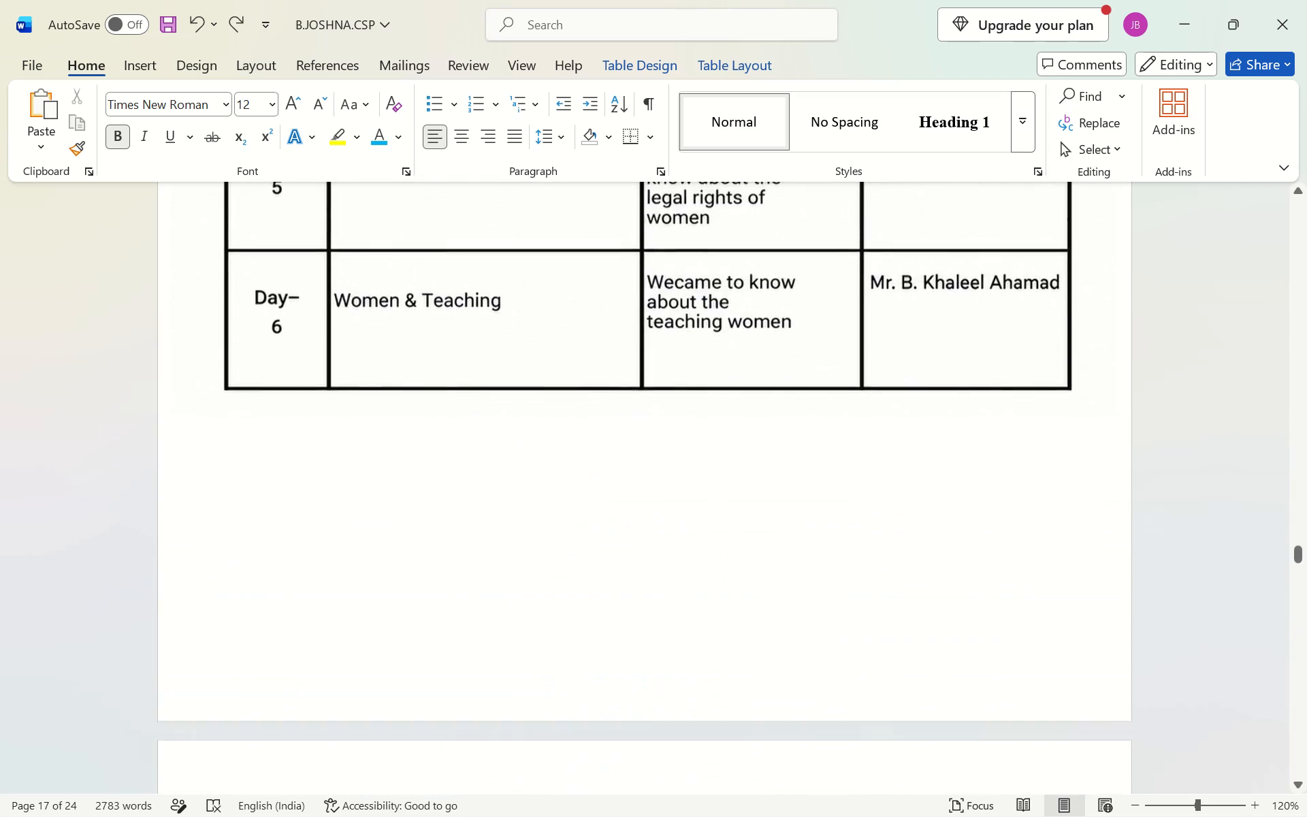
pyautogui.scroll(4, 818, 401)
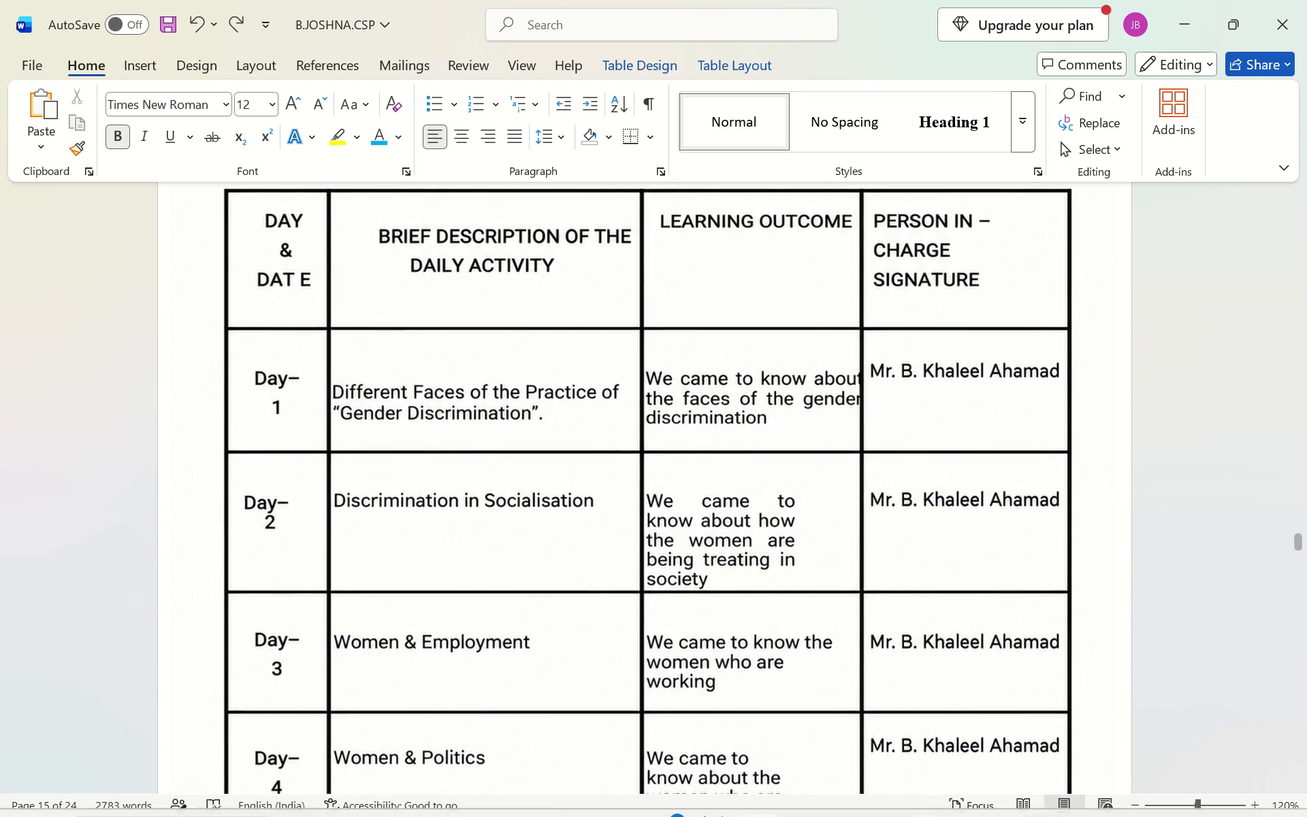
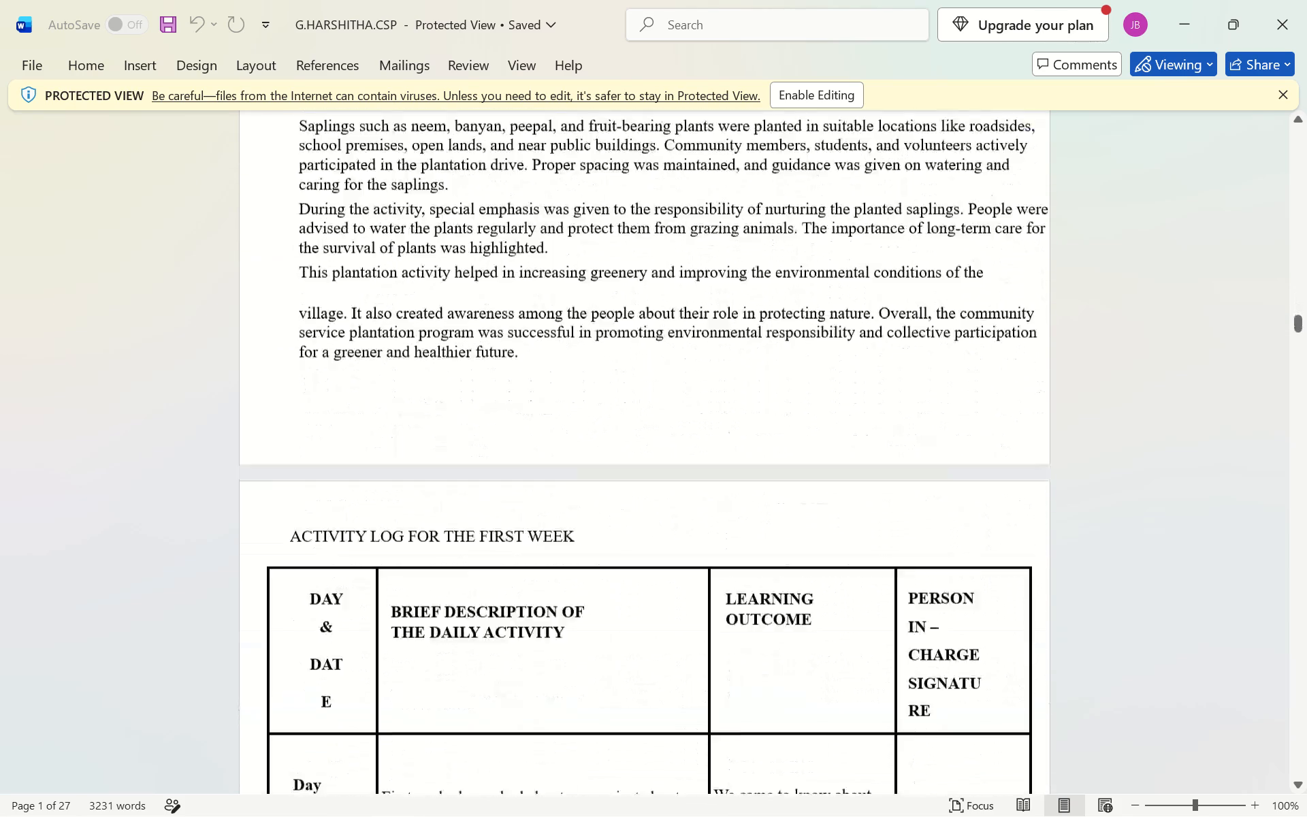
# Review the protected CSP report from the first-week activity log through the Week-1 report to the group photo under the second-week log heading.
pyautogui.scroll(-4, 667, 654)
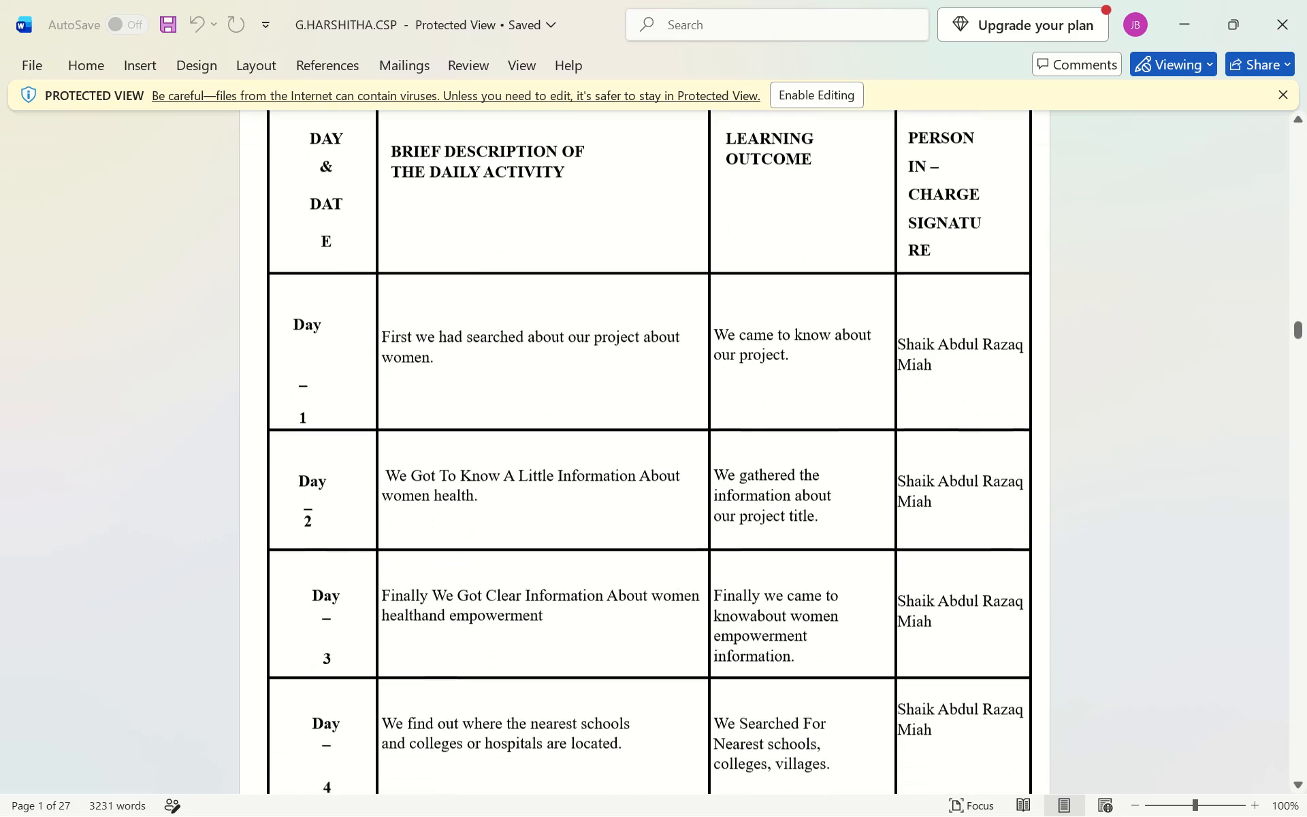
pyautogui.scroll(-5, 667, 654)
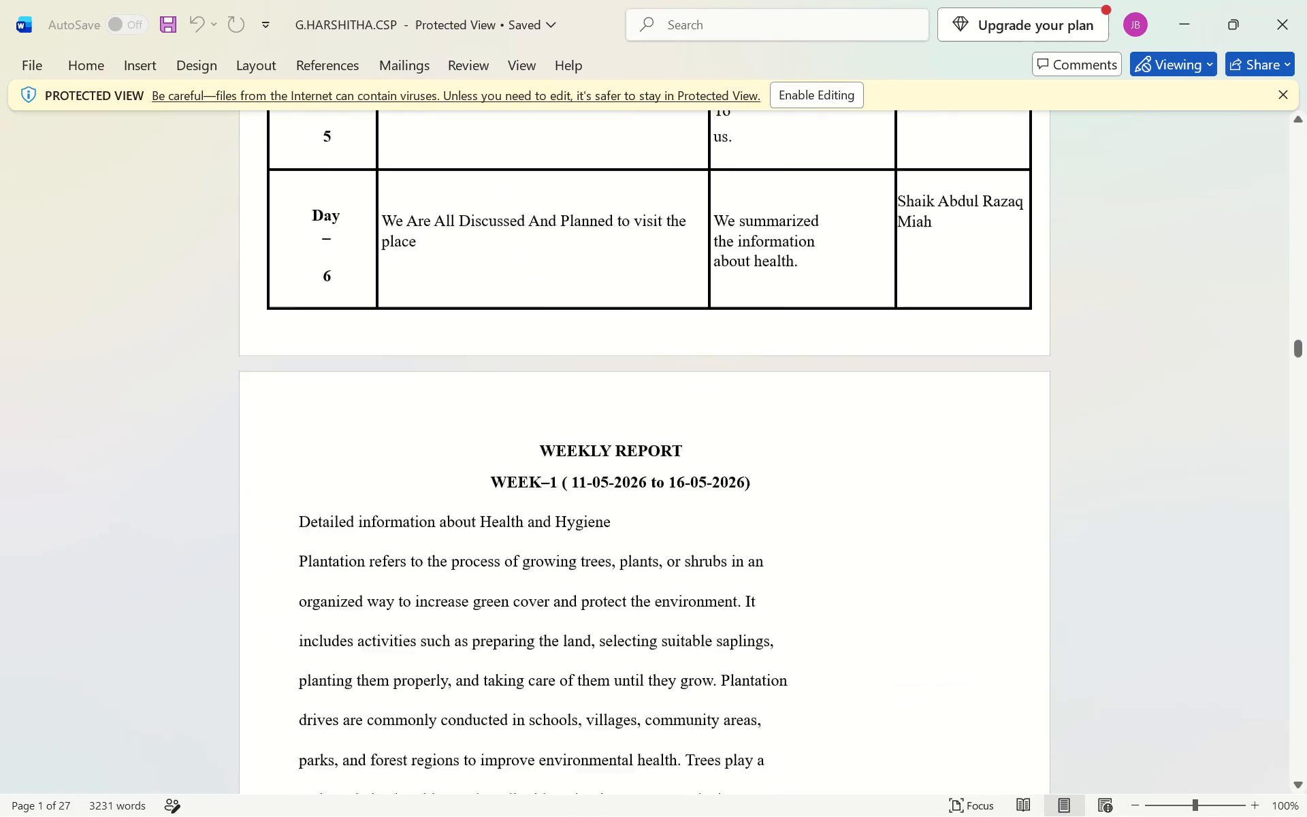
pyautogui.scroll(-4, 667, 654)
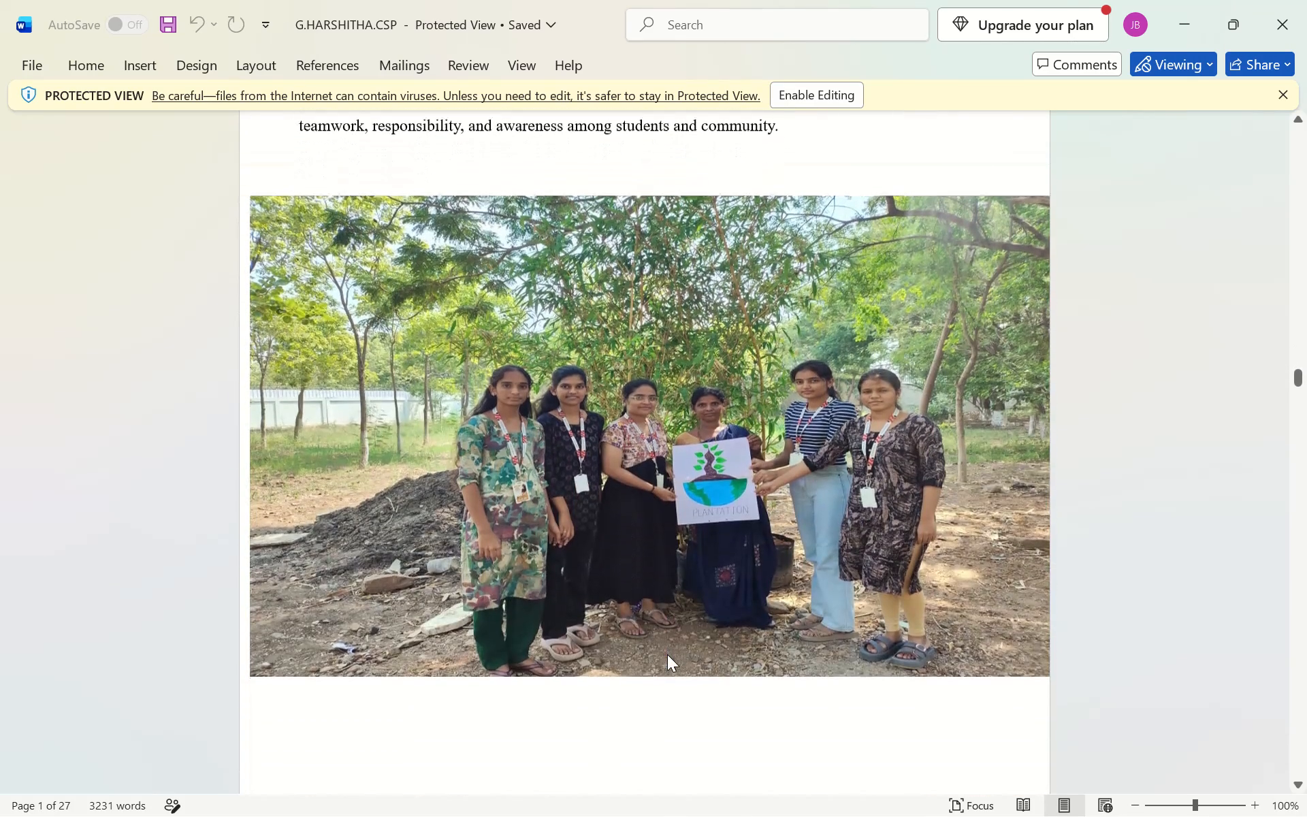
pyautogui.scroll(-4, 667, 654)
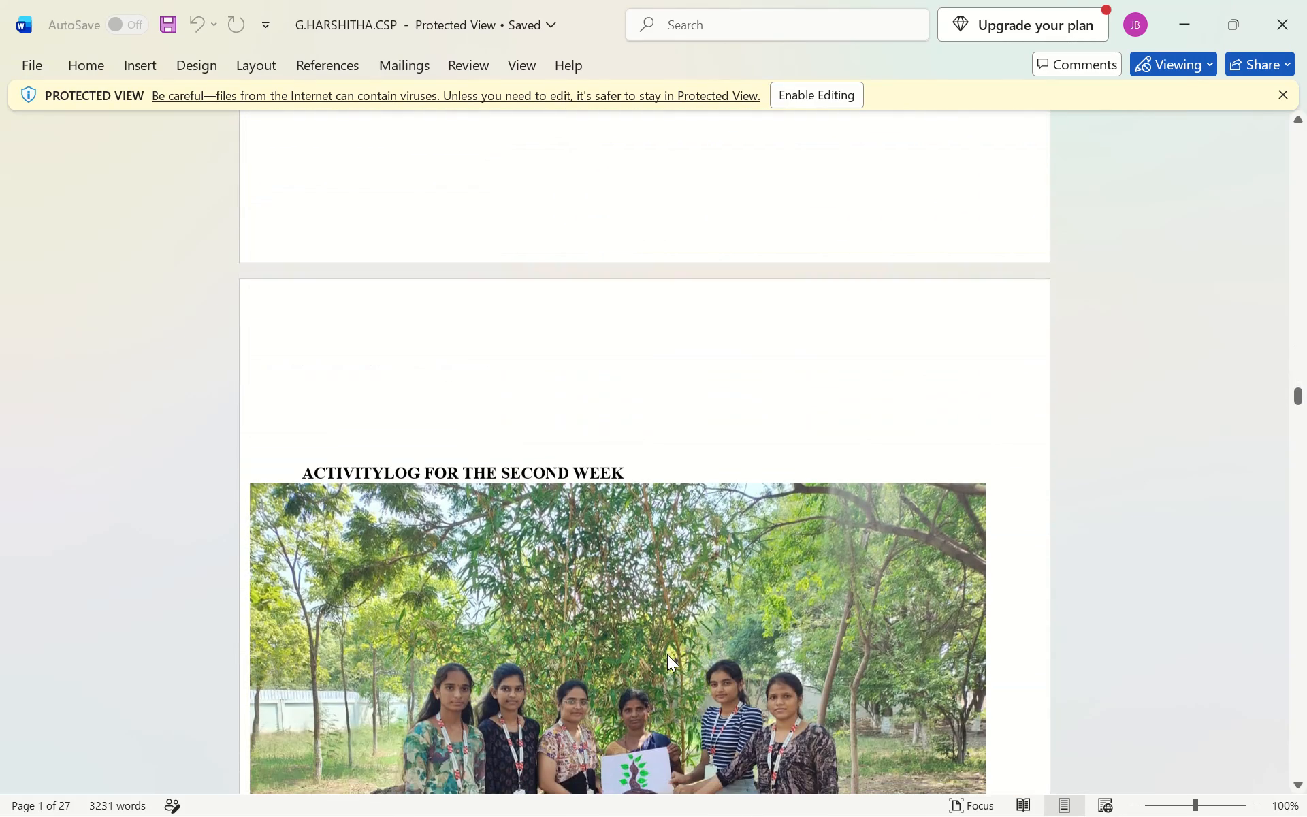
pyautogui.scroll(-1, 667, 654)
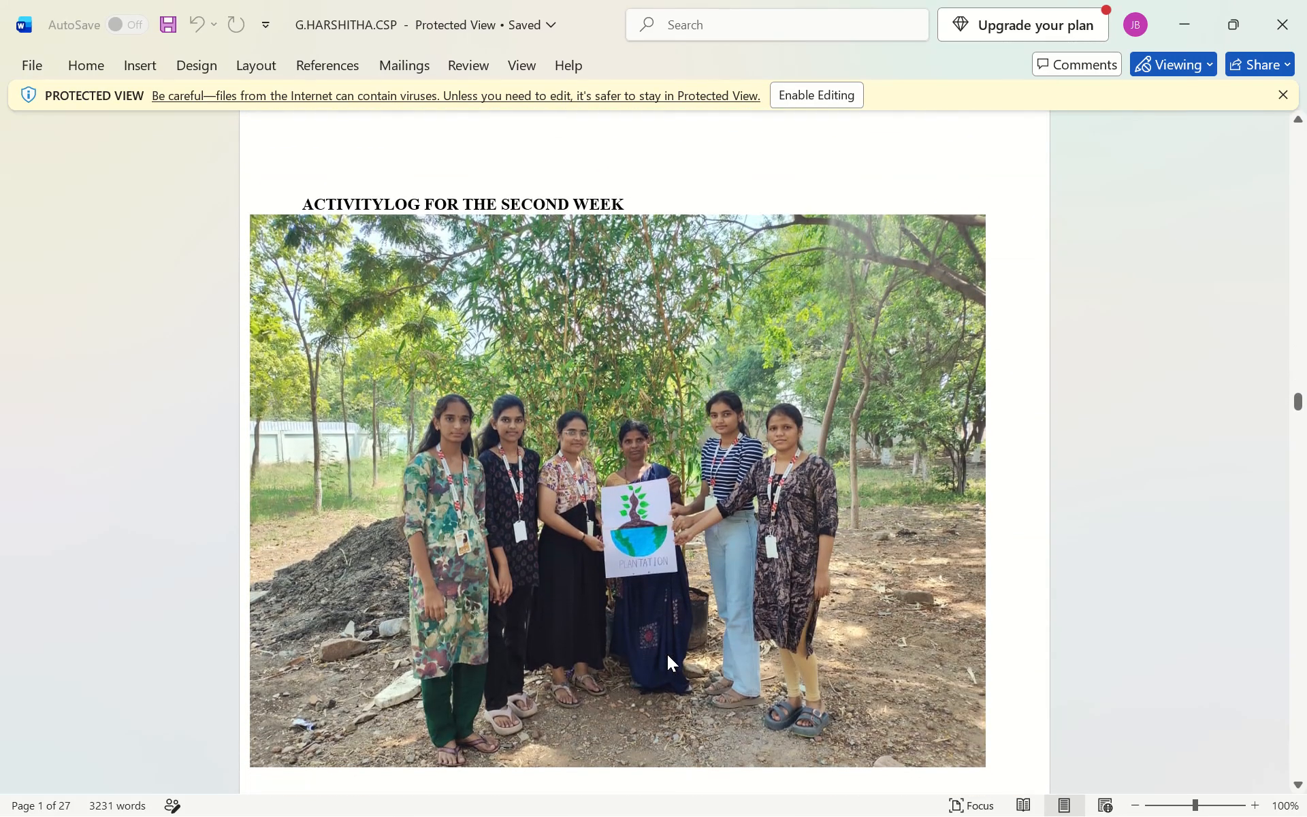
# Review the pages from the second-week activity log photo through the week 2 report and plantation information to the following fourth-week activity log table.
pyautogui.scroll(-3, 667, 654)
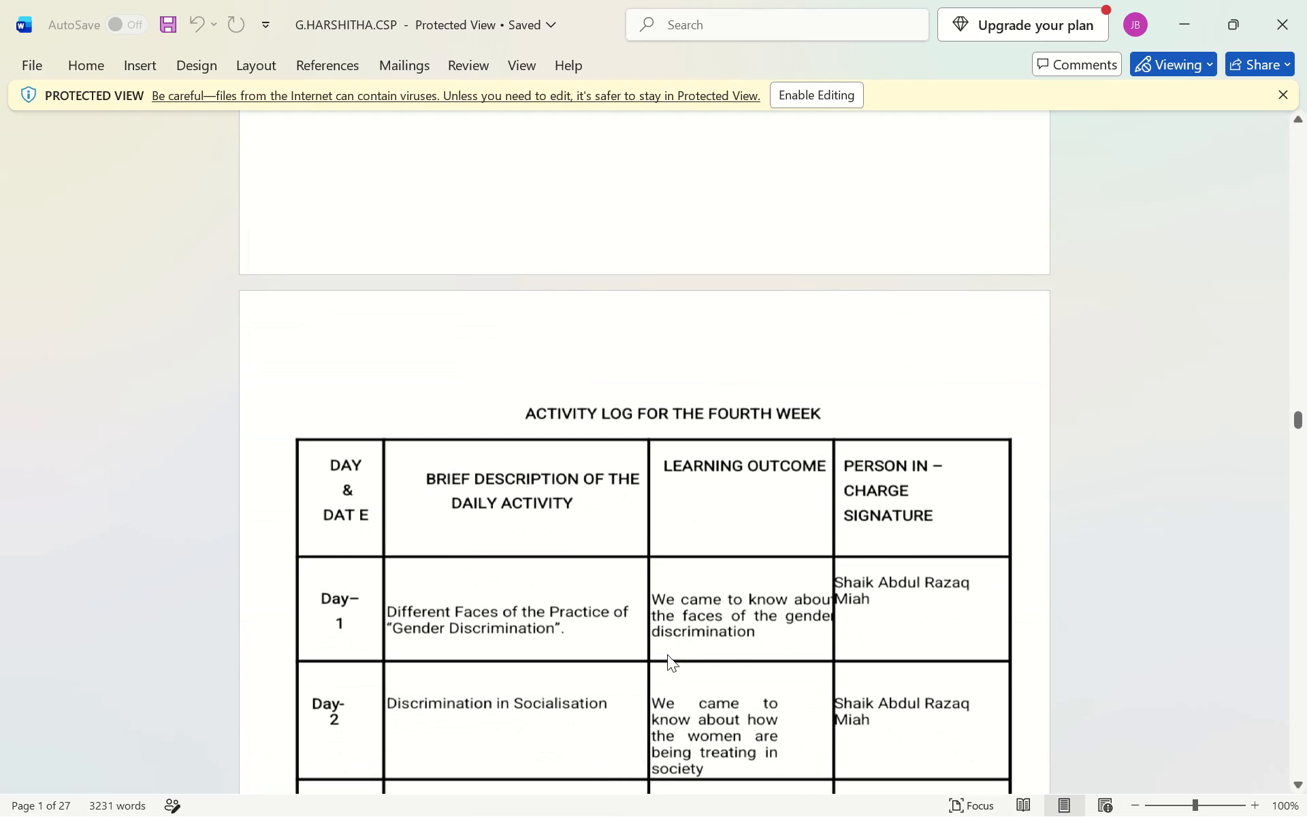
pyautogui.scroll(-2, 667, 654)
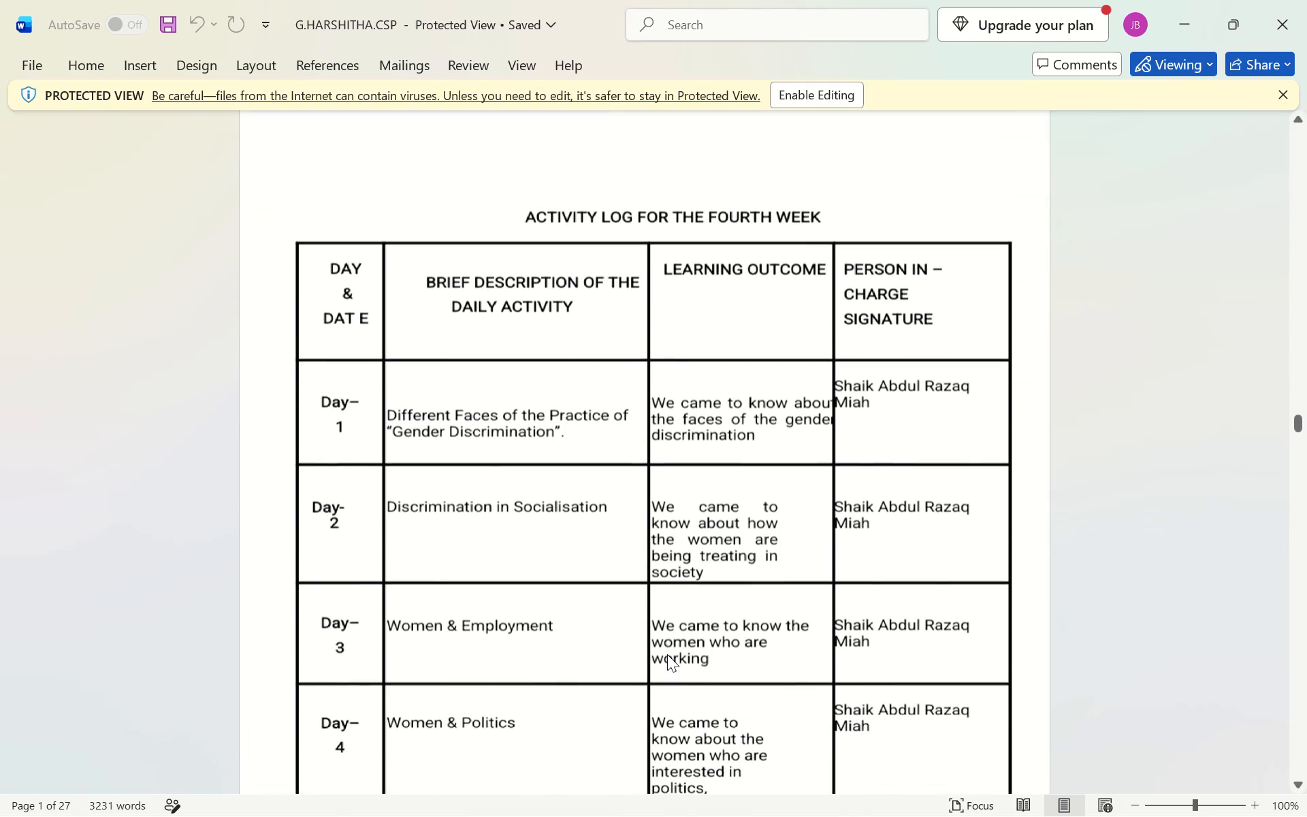
pyautogui.scroll(-2, 667, 654)
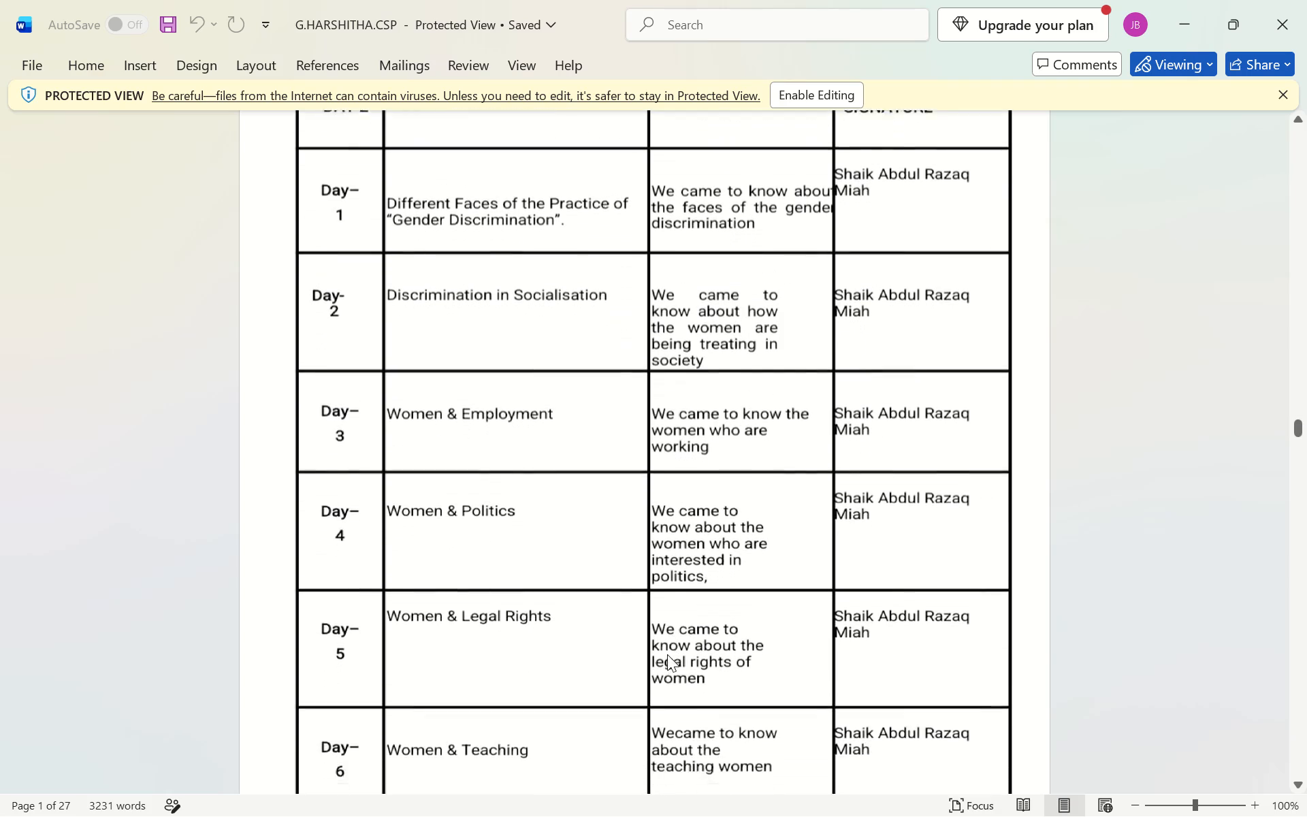
pyautogui.scroll(-3, 667, 654)
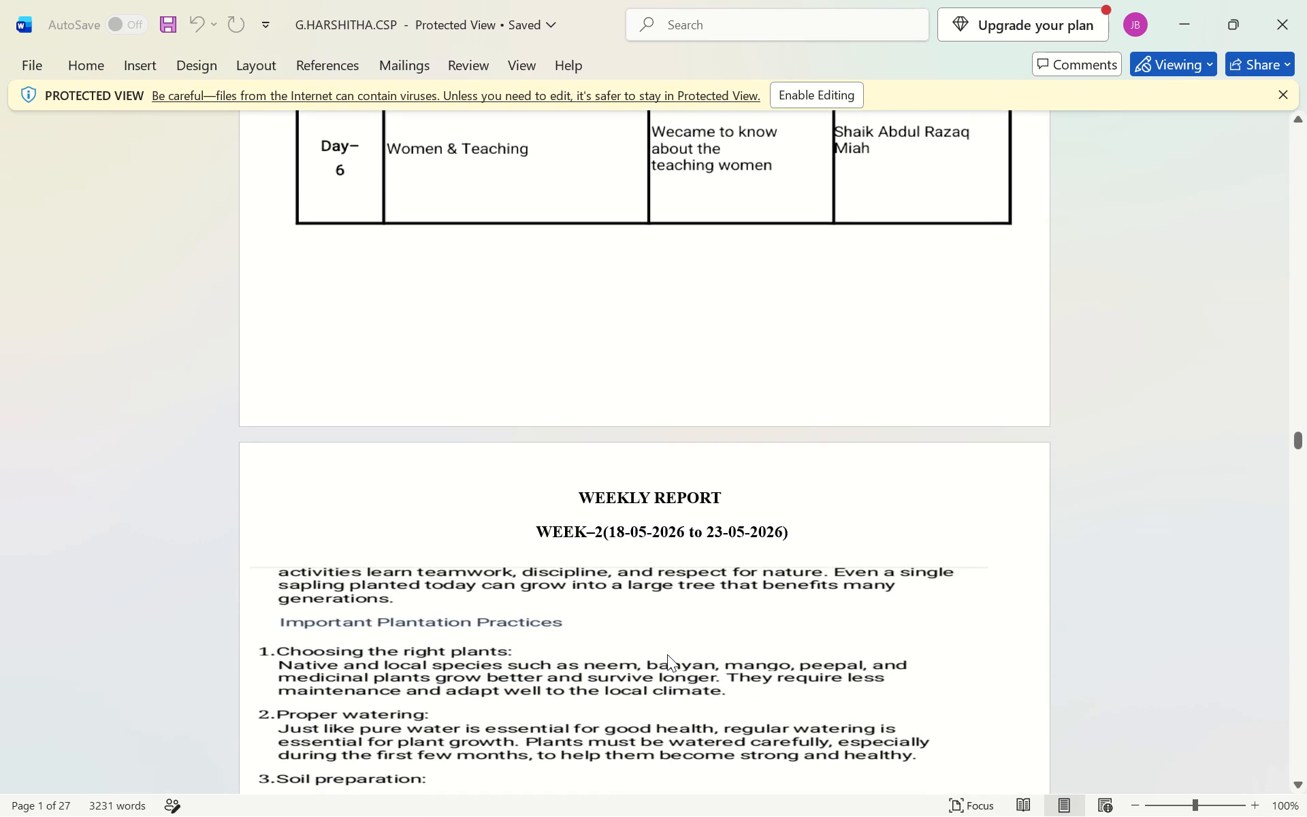
pyautogui.scroll(-3, 671, 592)
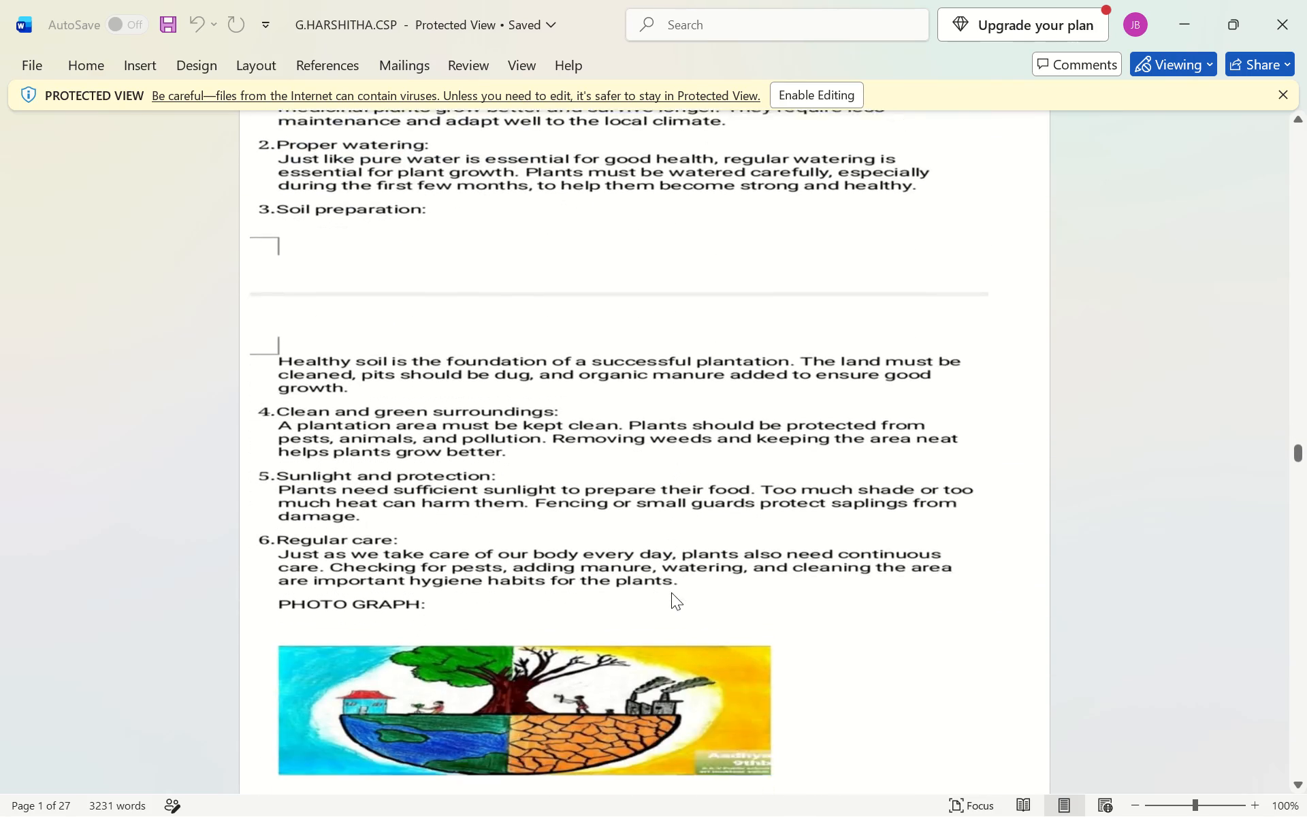
pyautogui.scroll(-4, 671, 592)
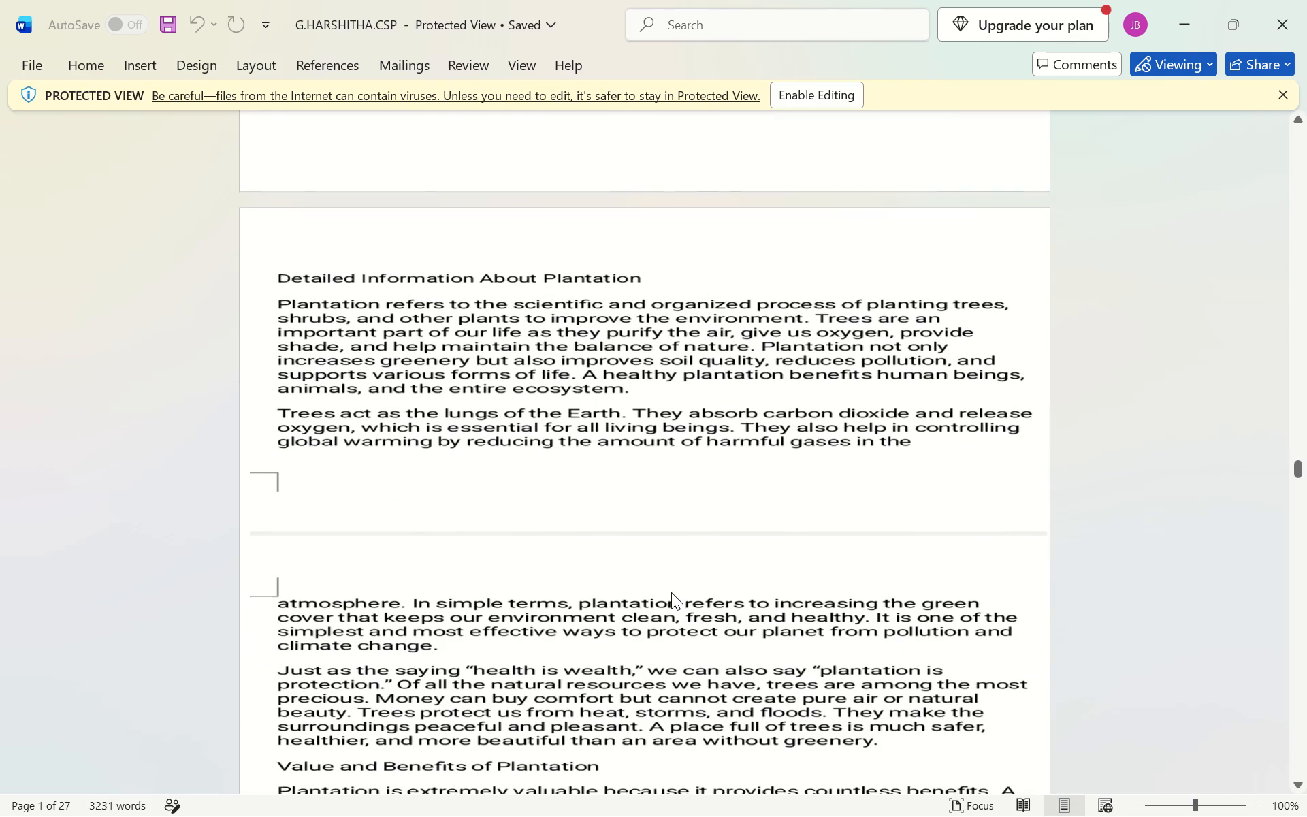
pyautogui.scroll(-2, 671, 592)
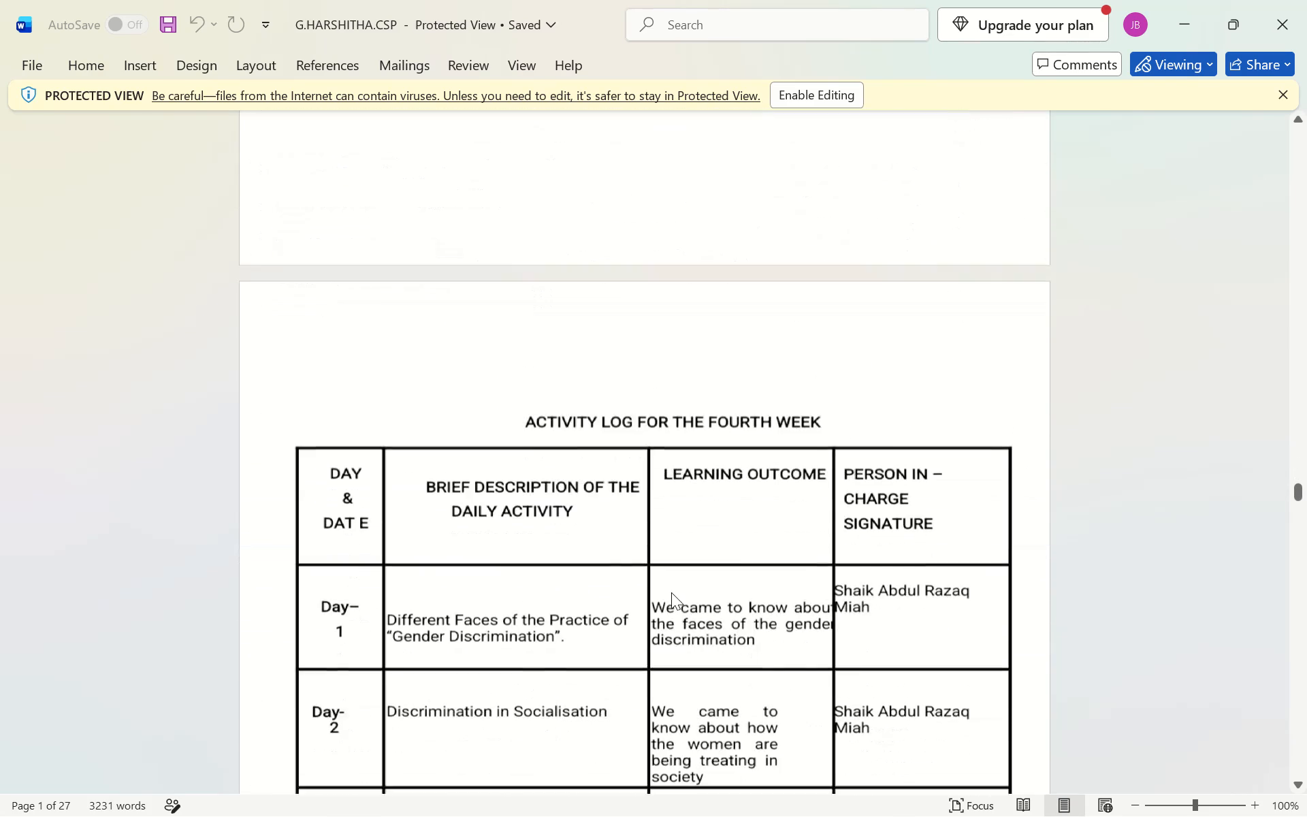
pyautogui.scroll(-2, 671, 592)
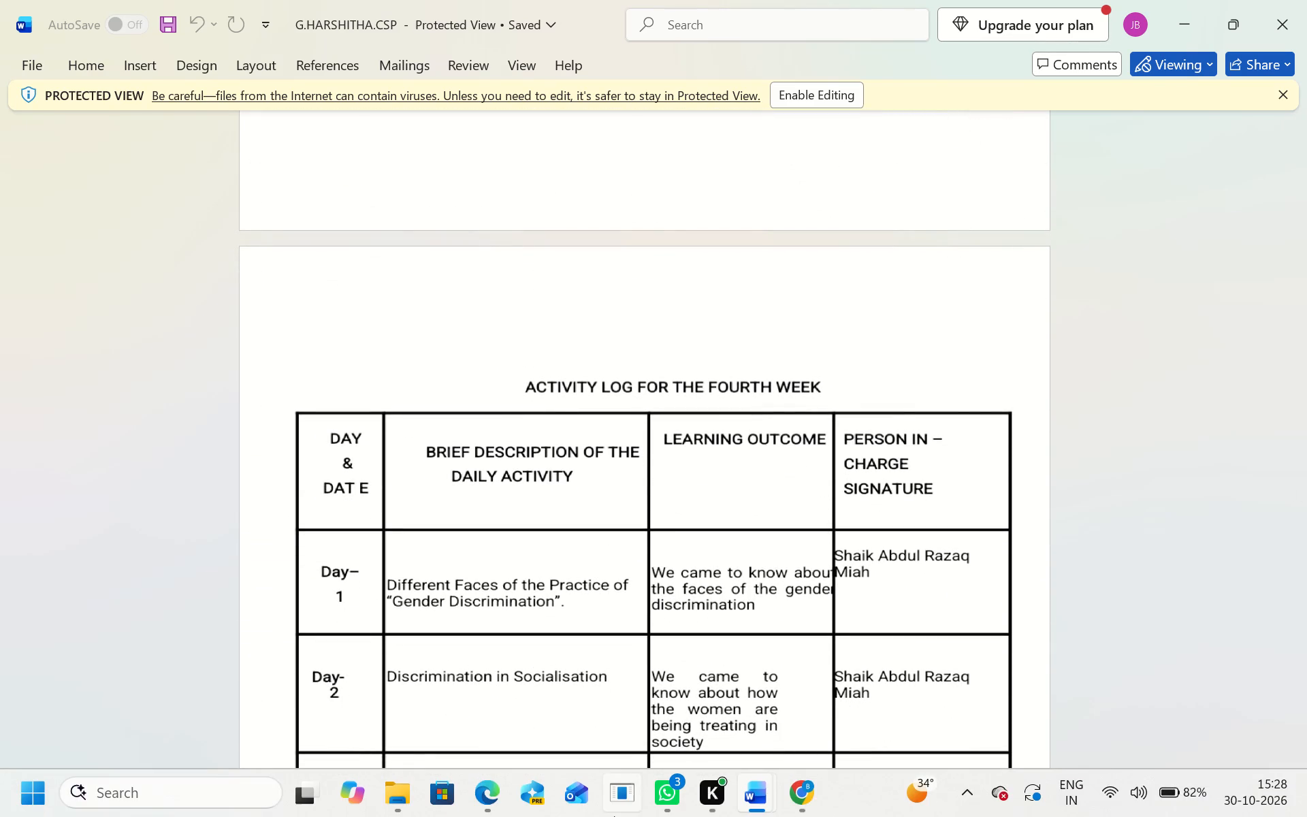